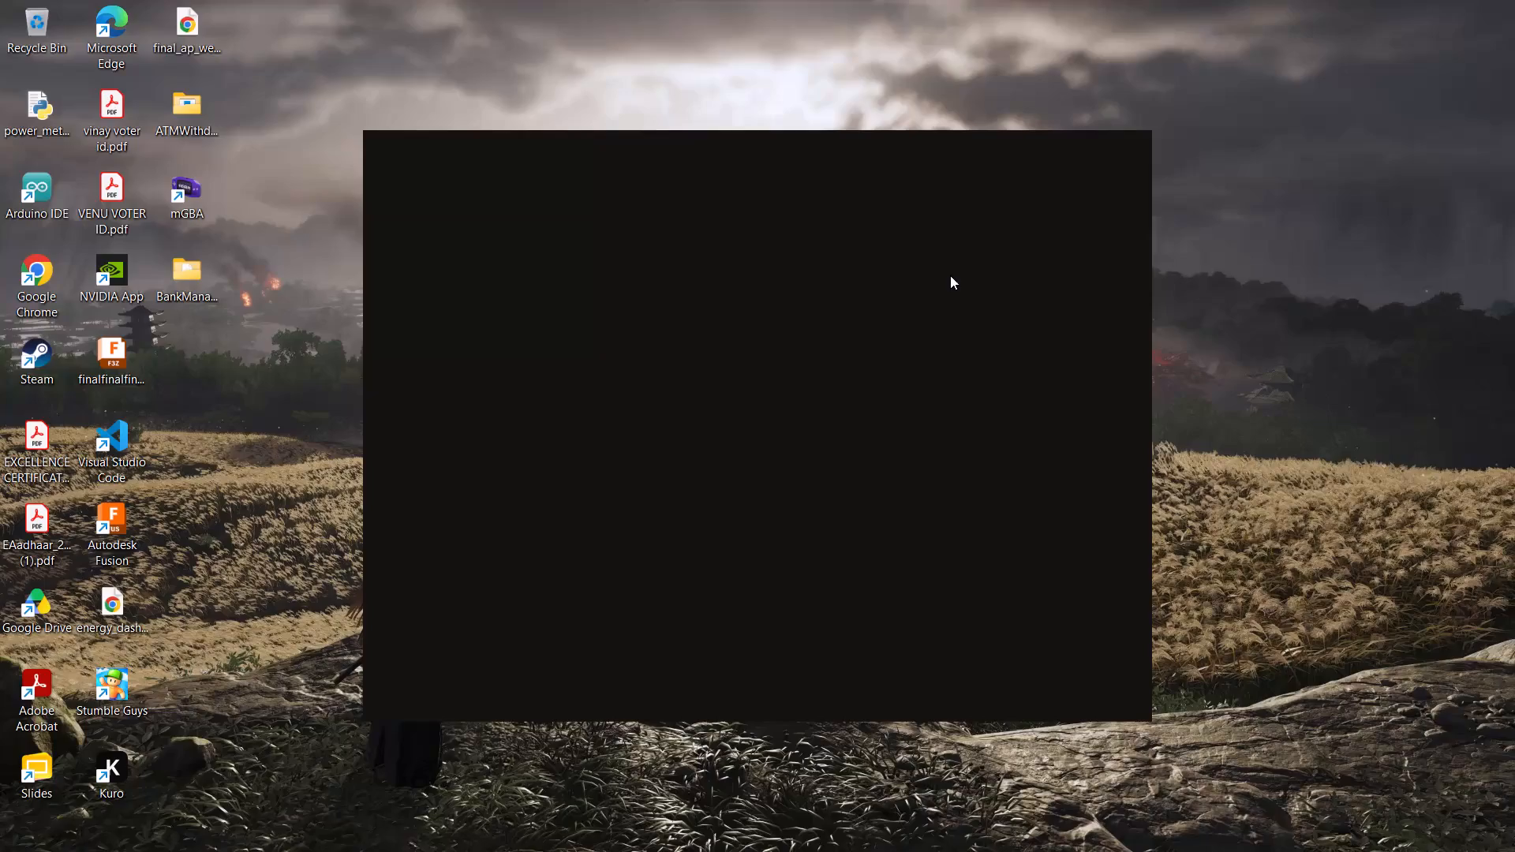
Open a File Explorer window.
click(818, 825)
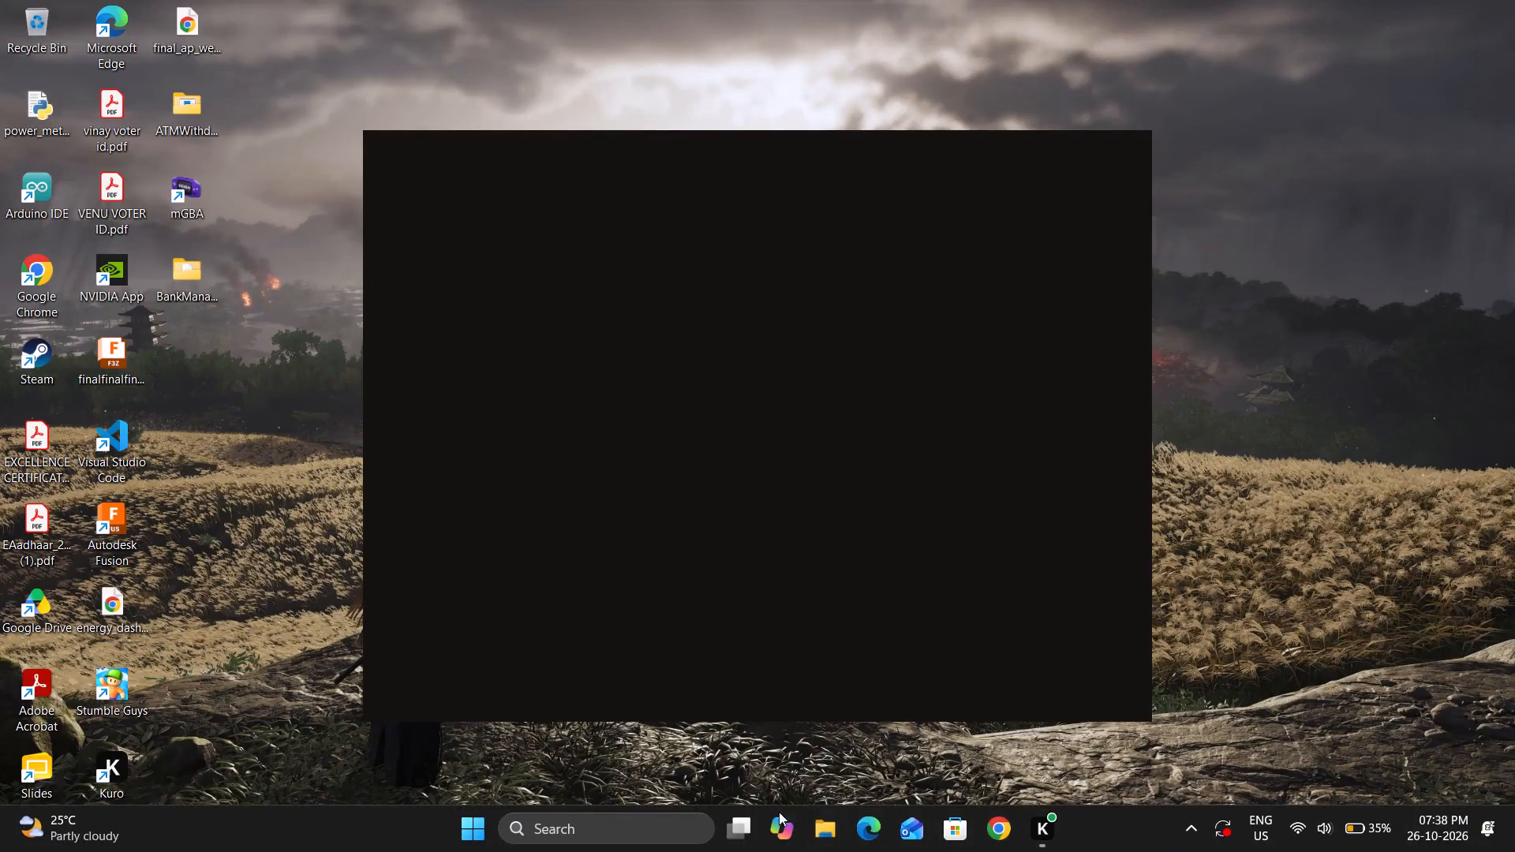
Search the computer for "wh" and launch the WhatsApp app.
click(578, 824)
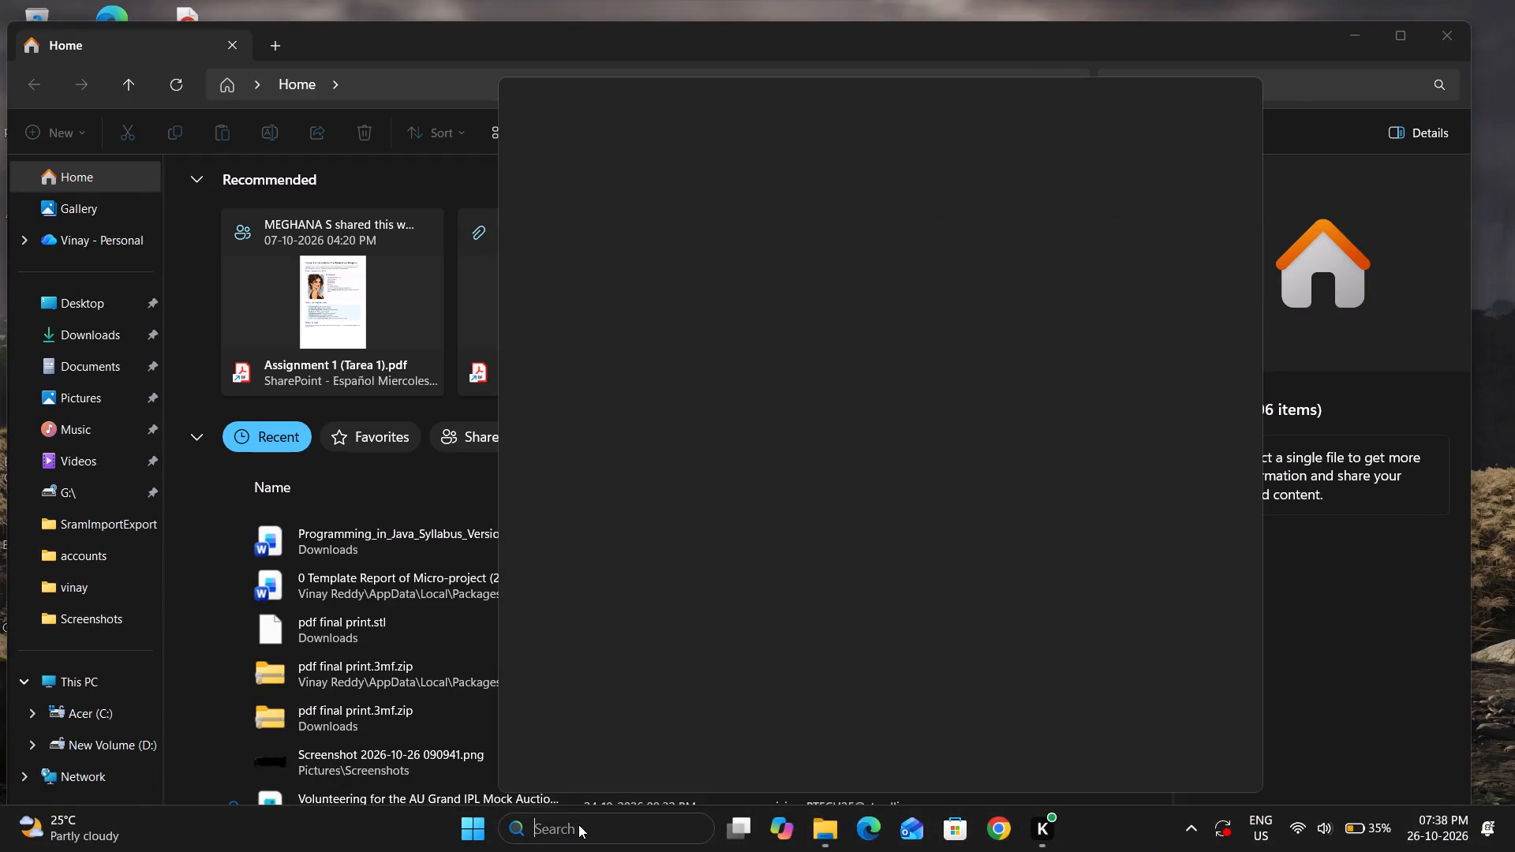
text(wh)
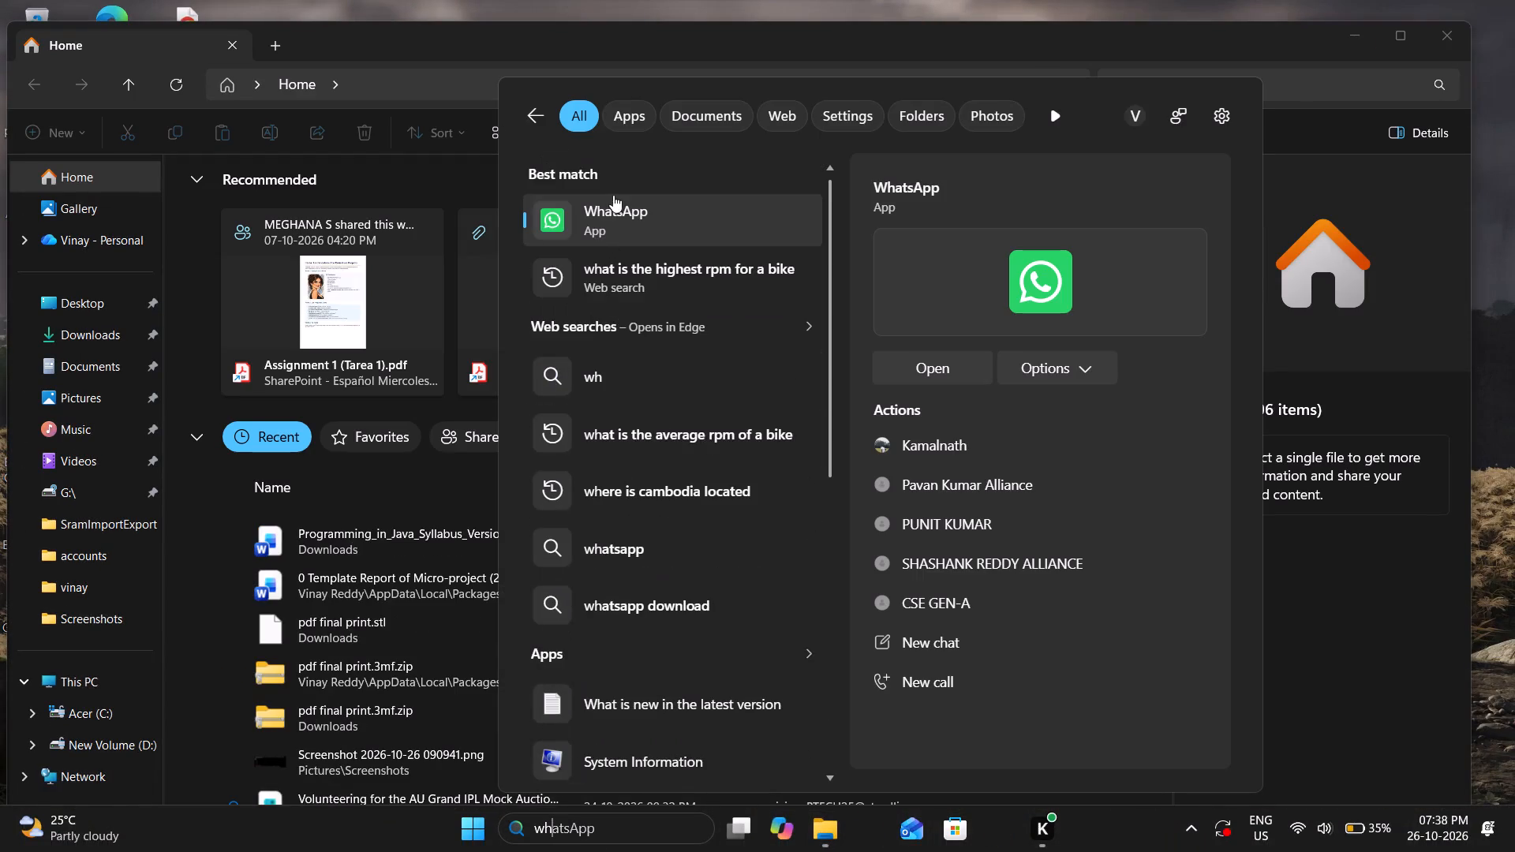
click(611, 204)
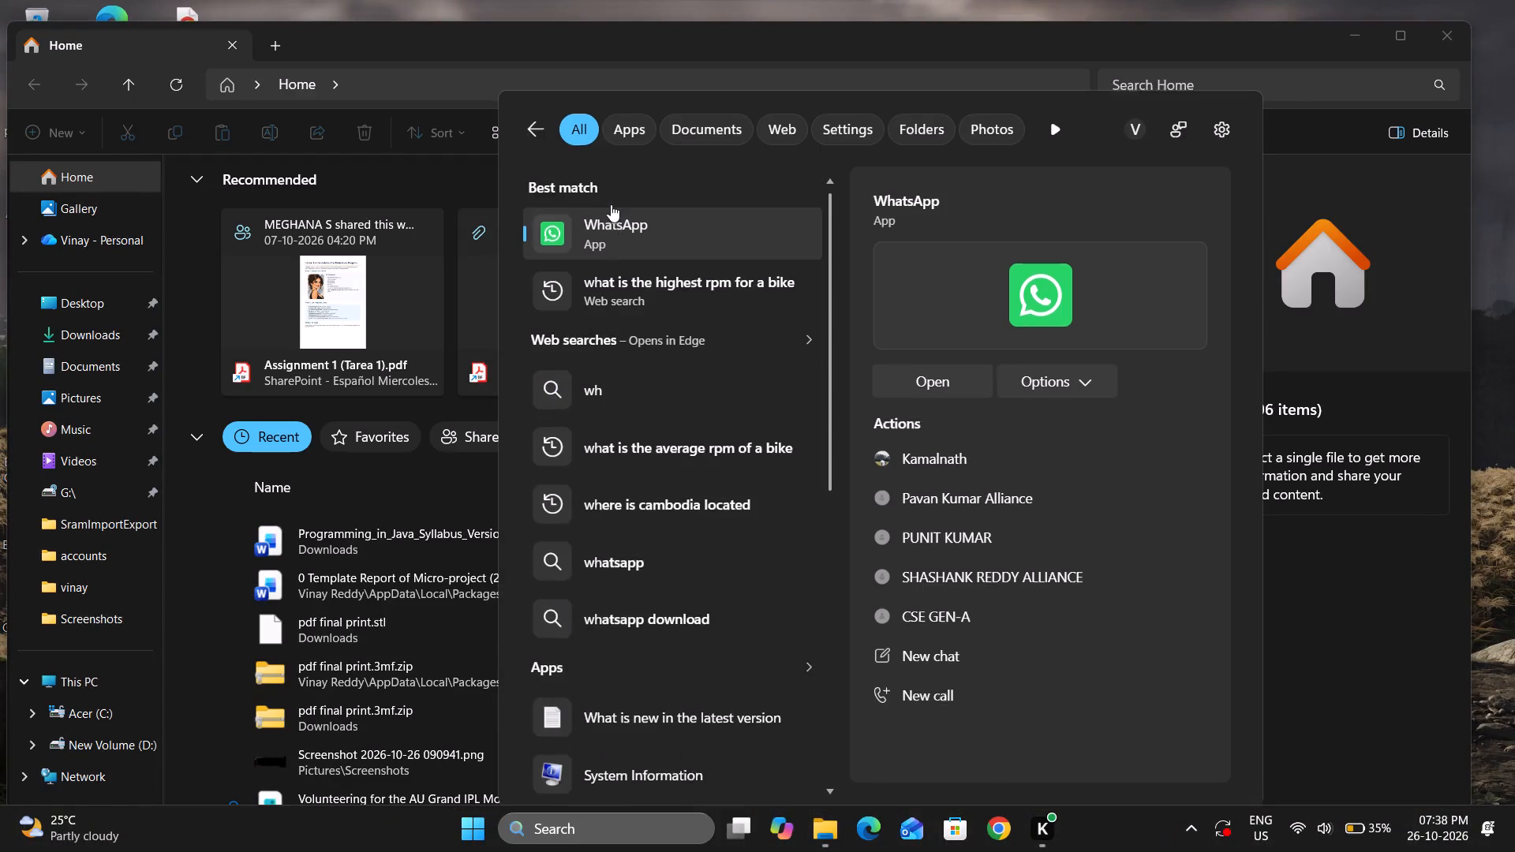
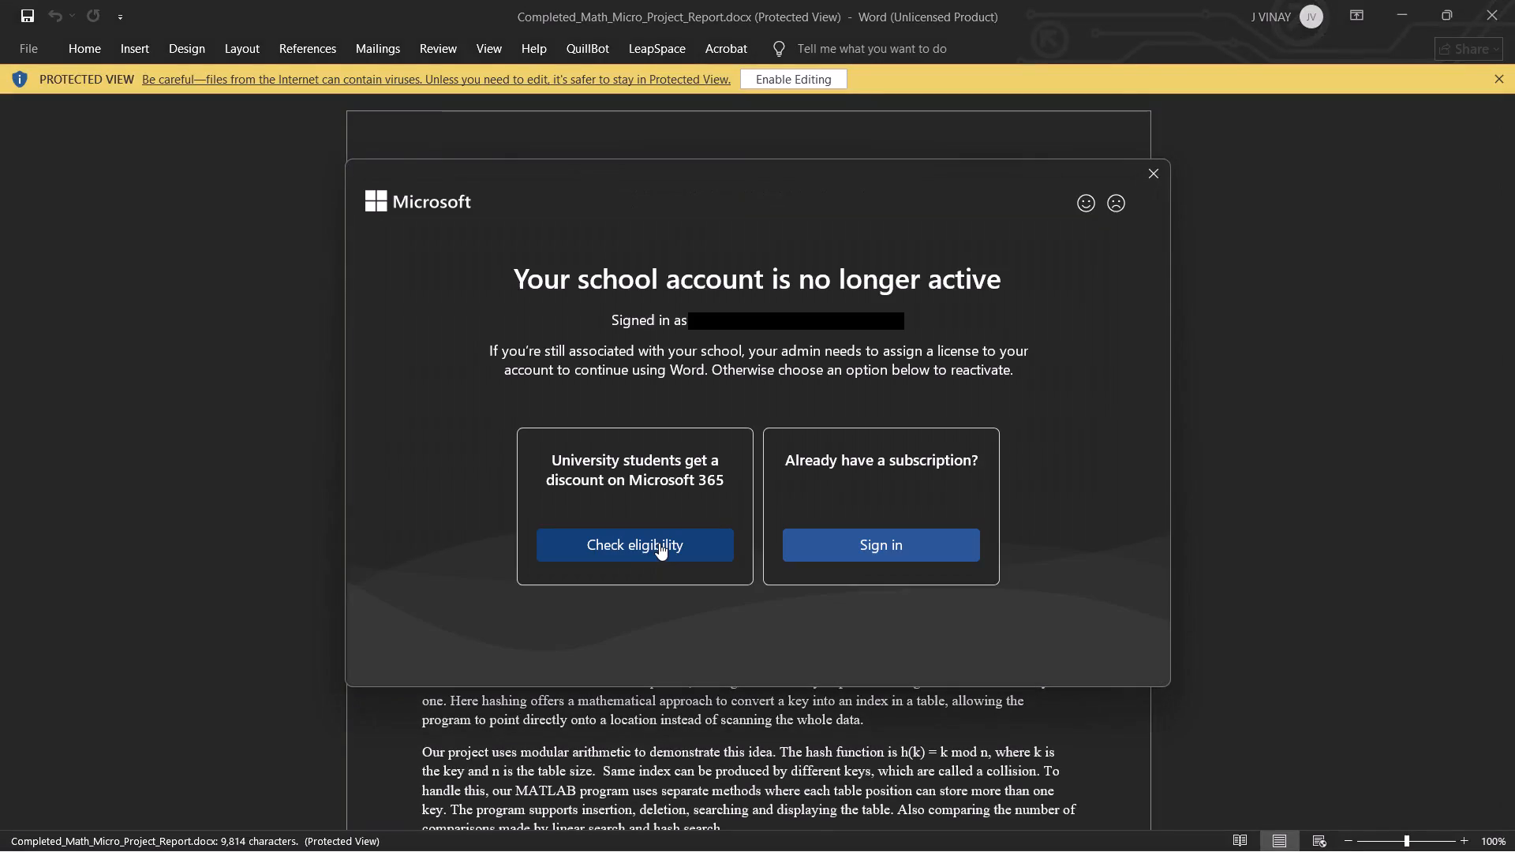
Dismiss the school account notice covering the Completed_Math_Micro_Project_Report document.
click(1148, 174)
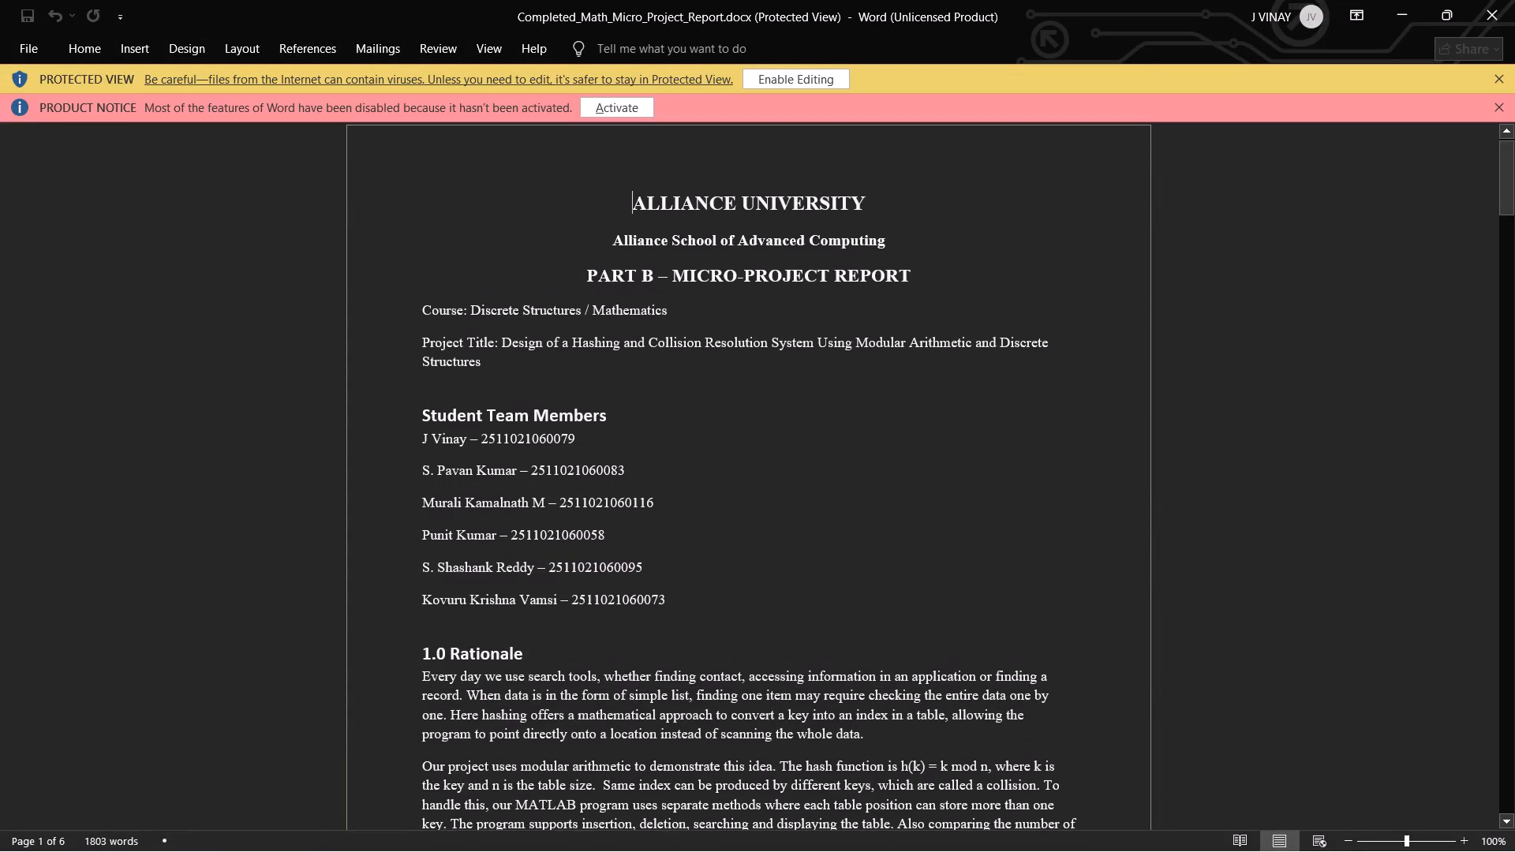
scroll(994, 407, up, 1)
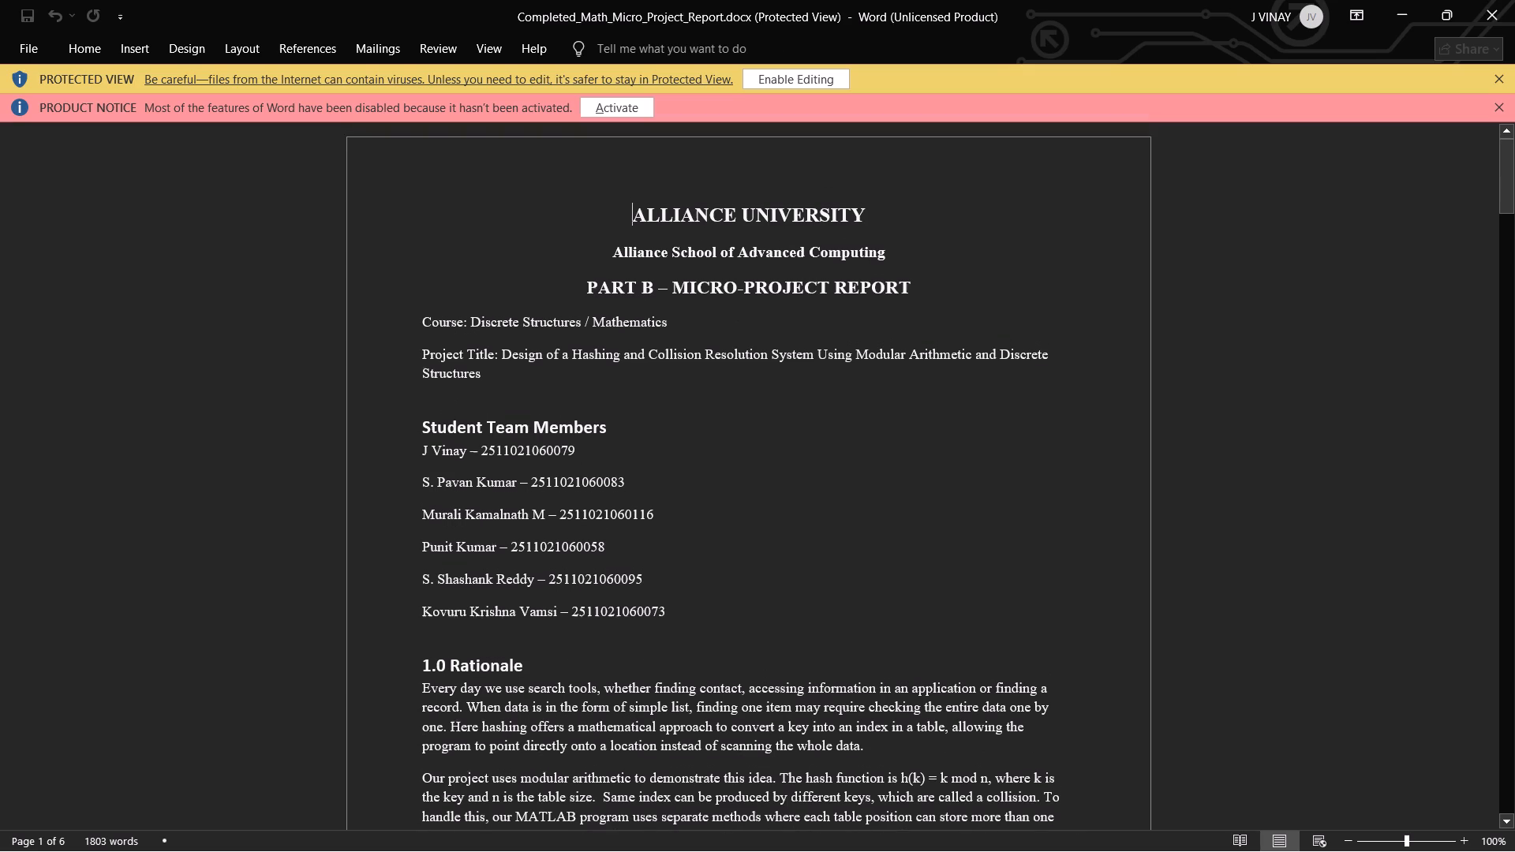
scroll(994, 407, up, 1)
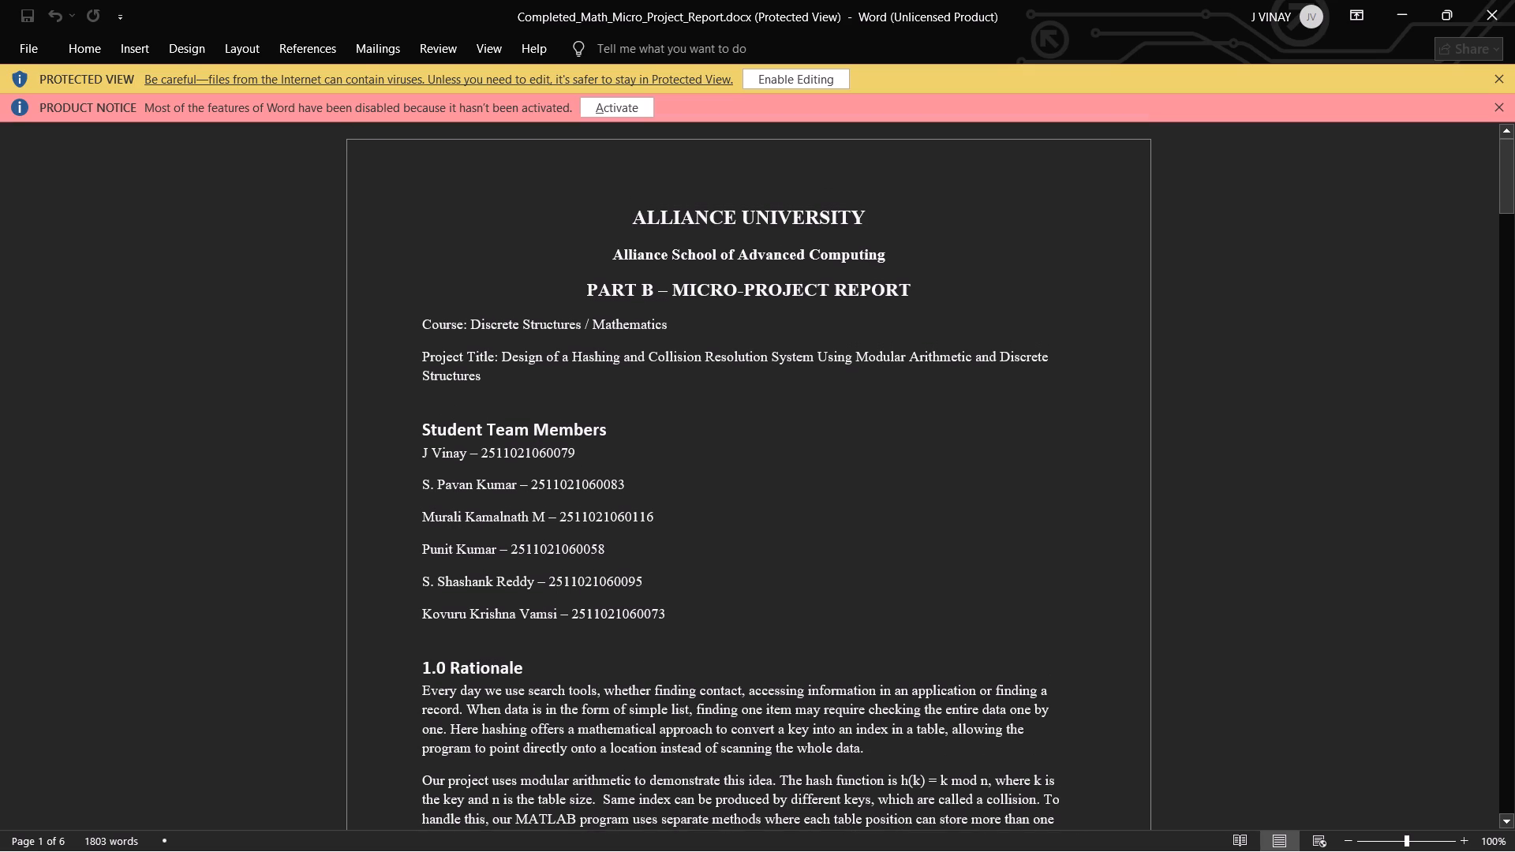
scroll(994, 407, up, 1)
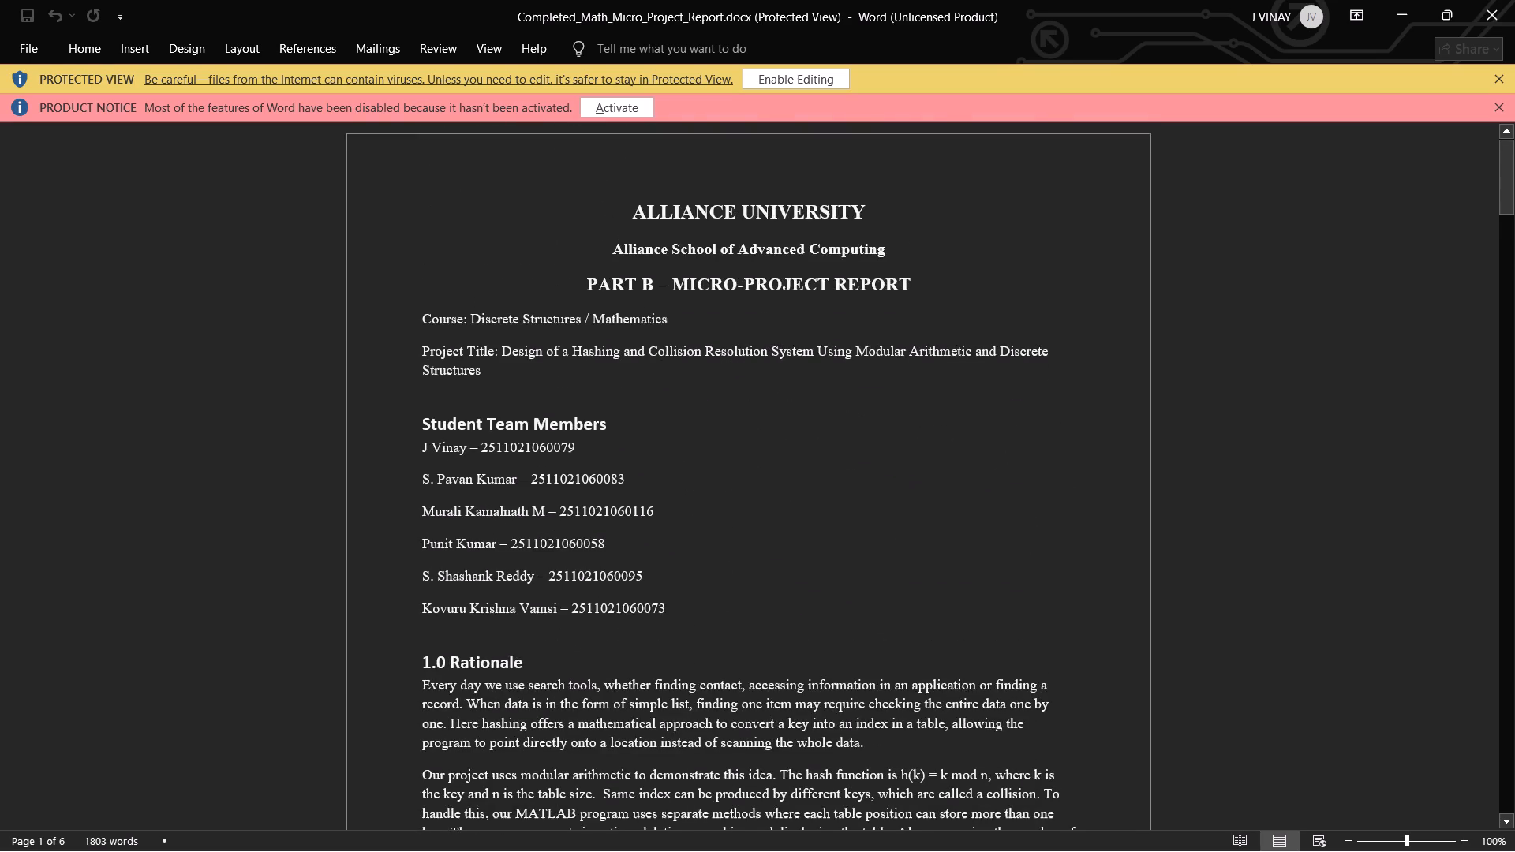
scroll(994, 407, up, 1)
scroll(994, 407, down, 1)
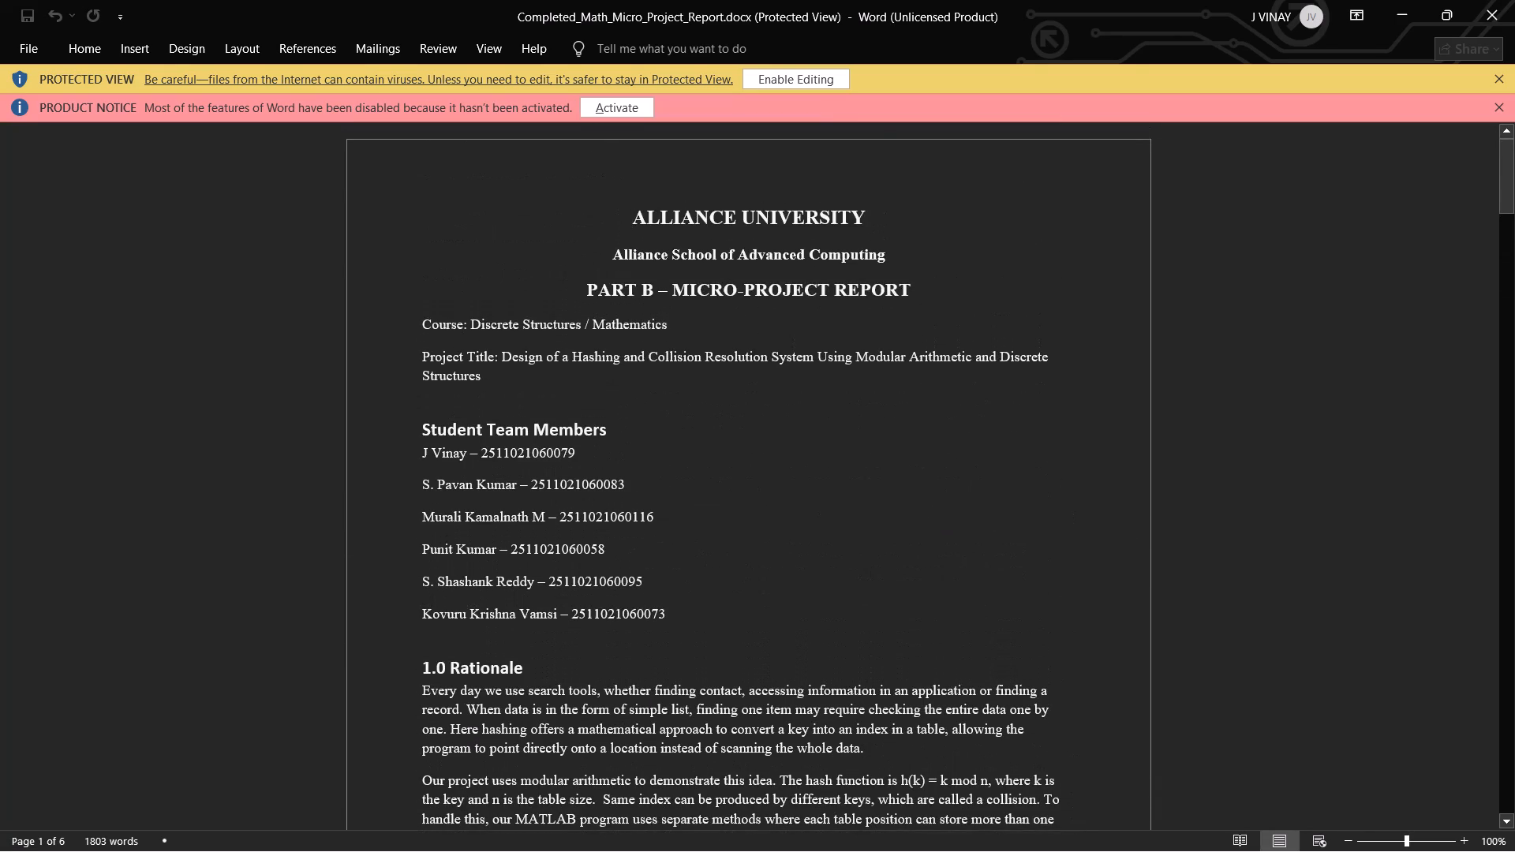
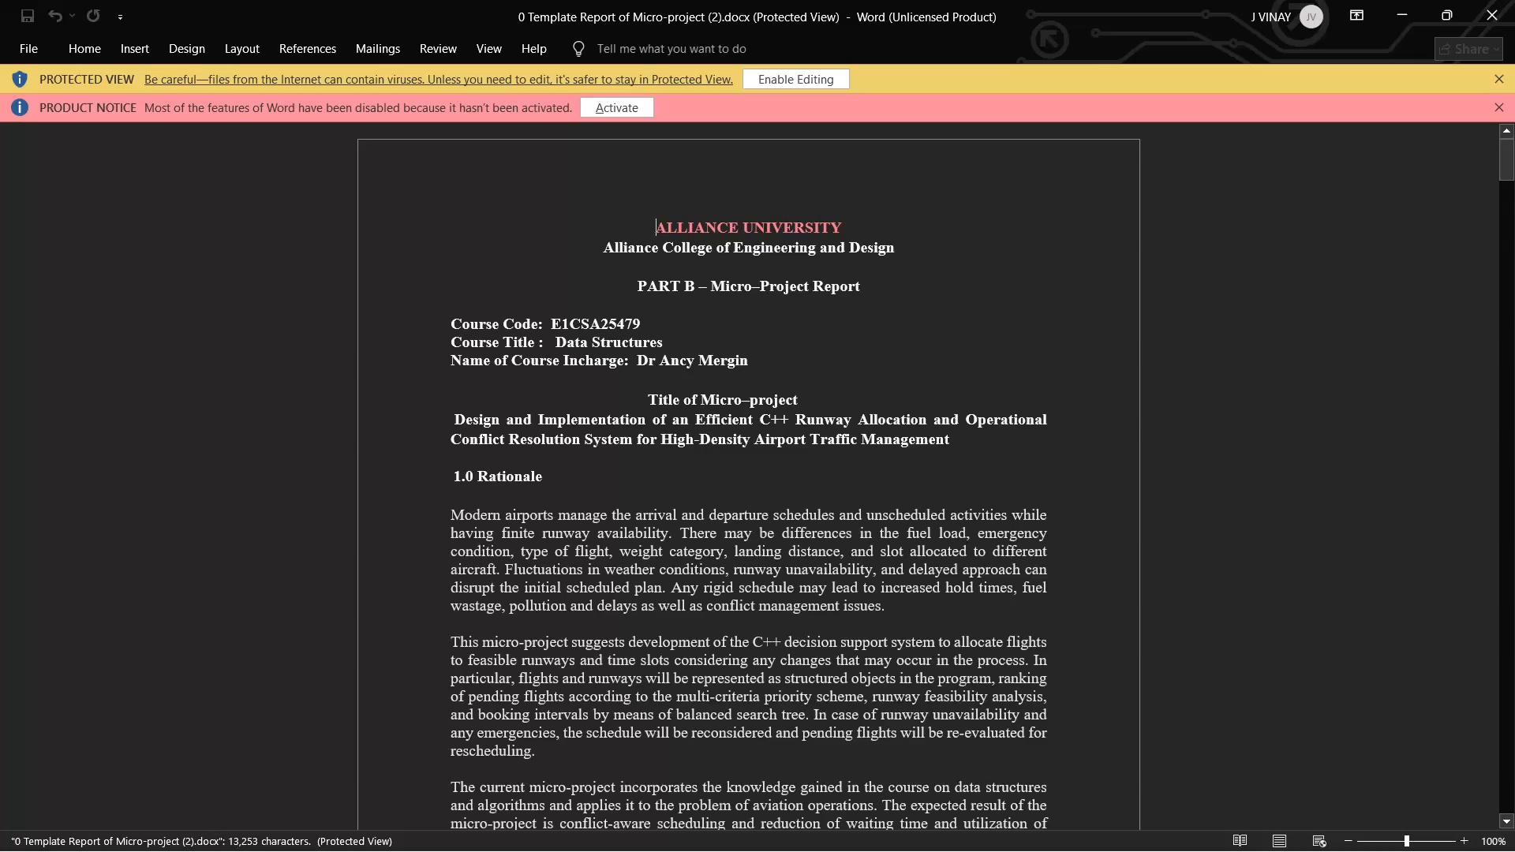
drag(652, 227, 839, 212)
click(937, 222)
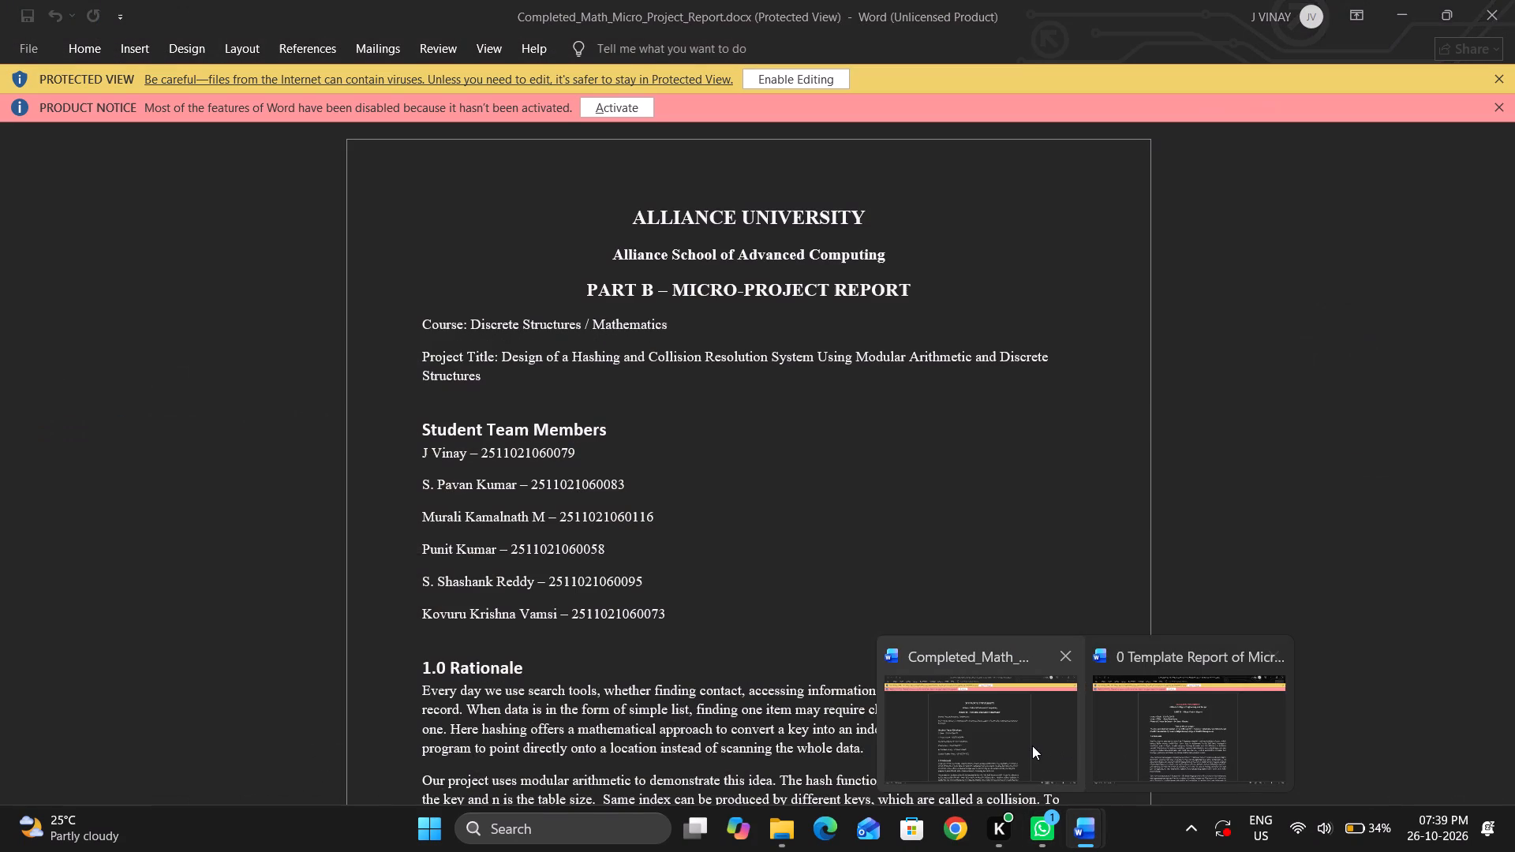
Switch from the template report to the Completed_Math_Micro_Project_Report document to compare the two.
click(1032, 745)
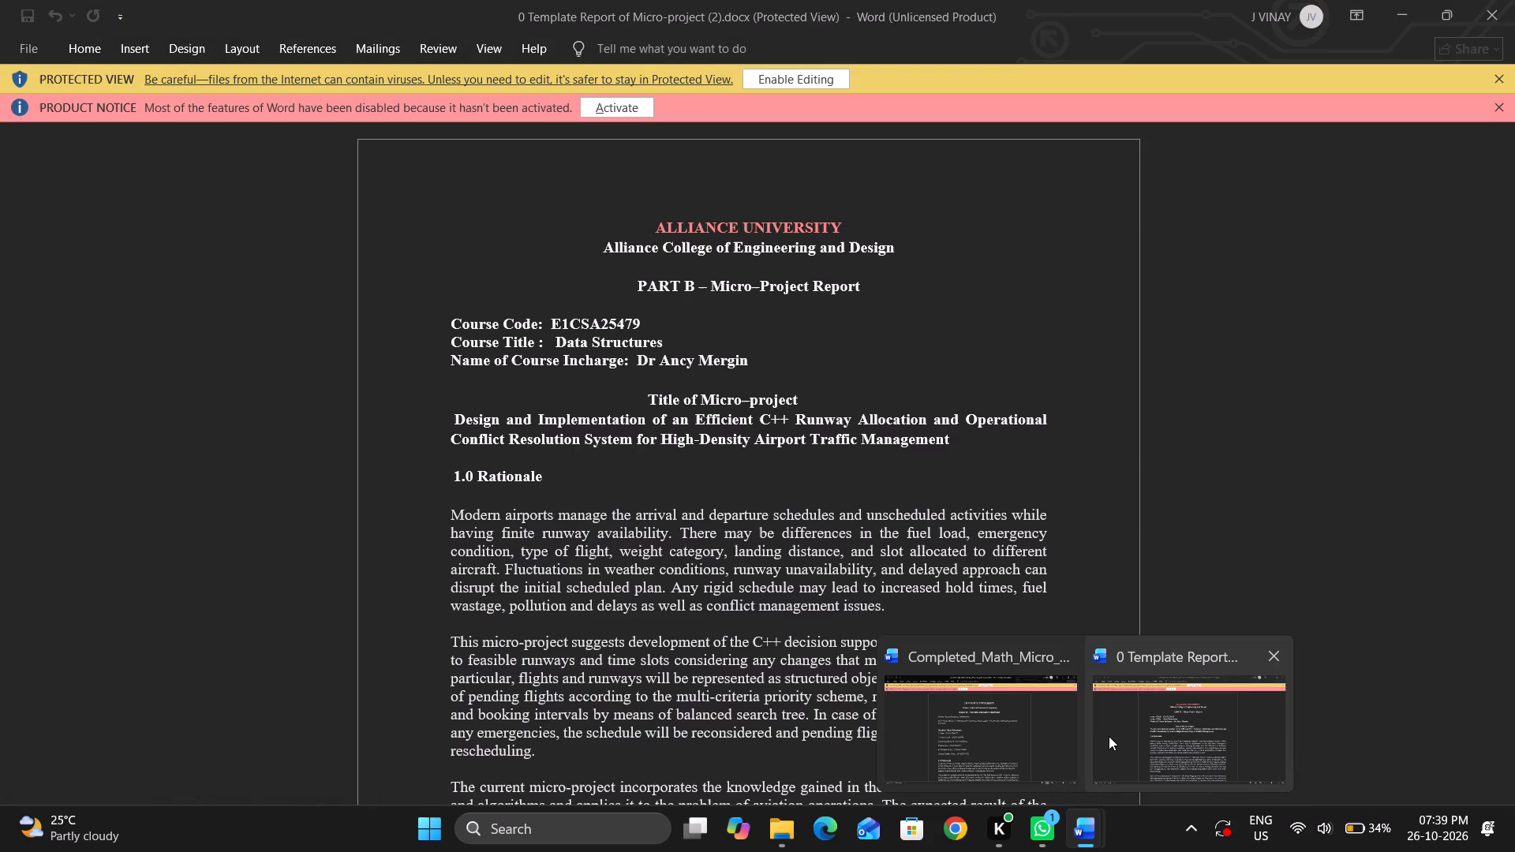
Switch to the open document "0 Template Report of Micro-project (2).docx".
click(1109, 736)
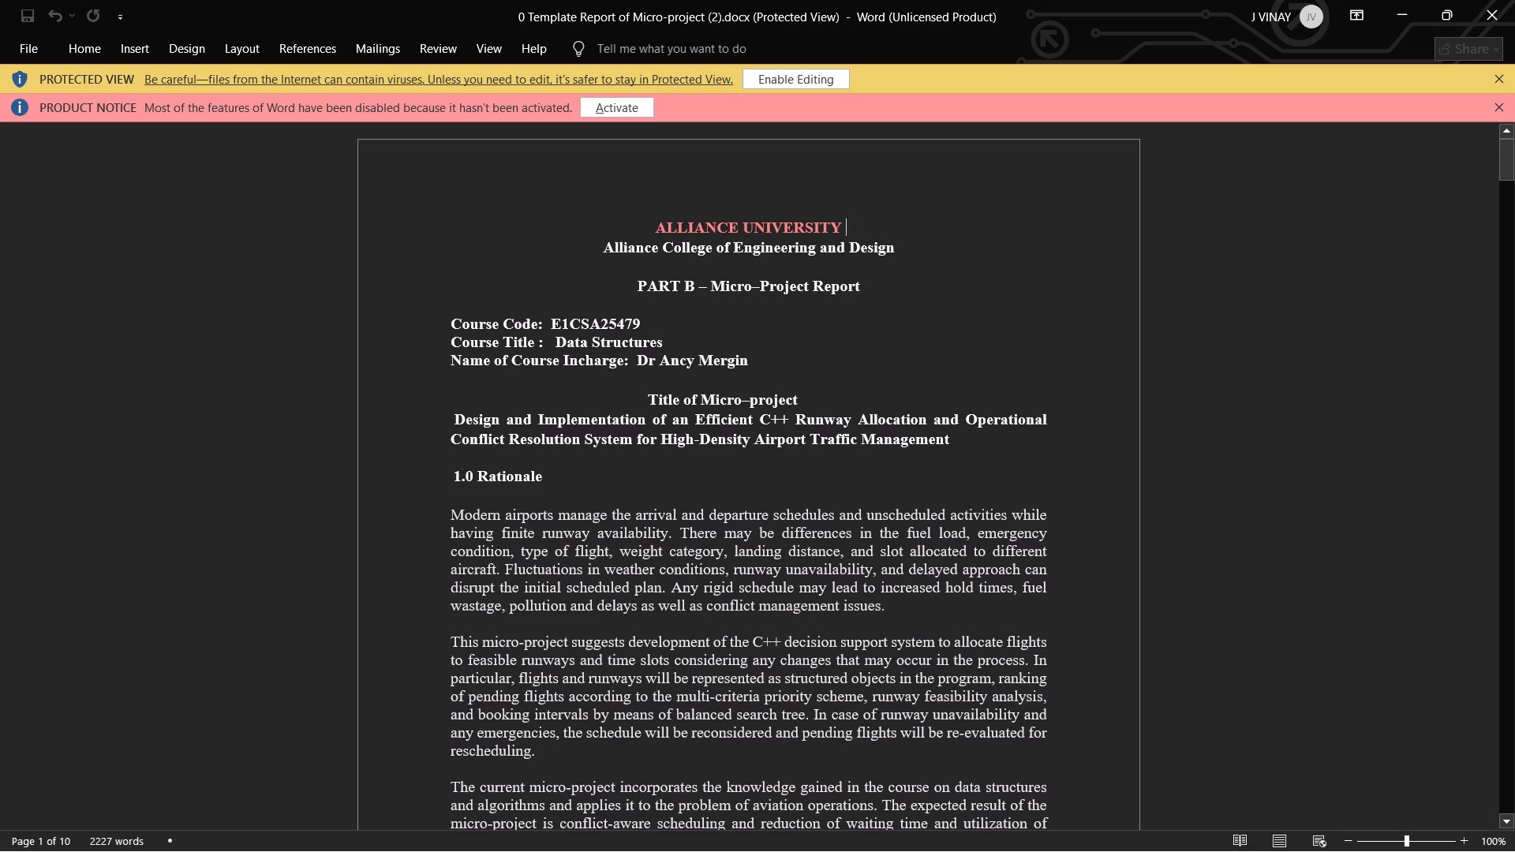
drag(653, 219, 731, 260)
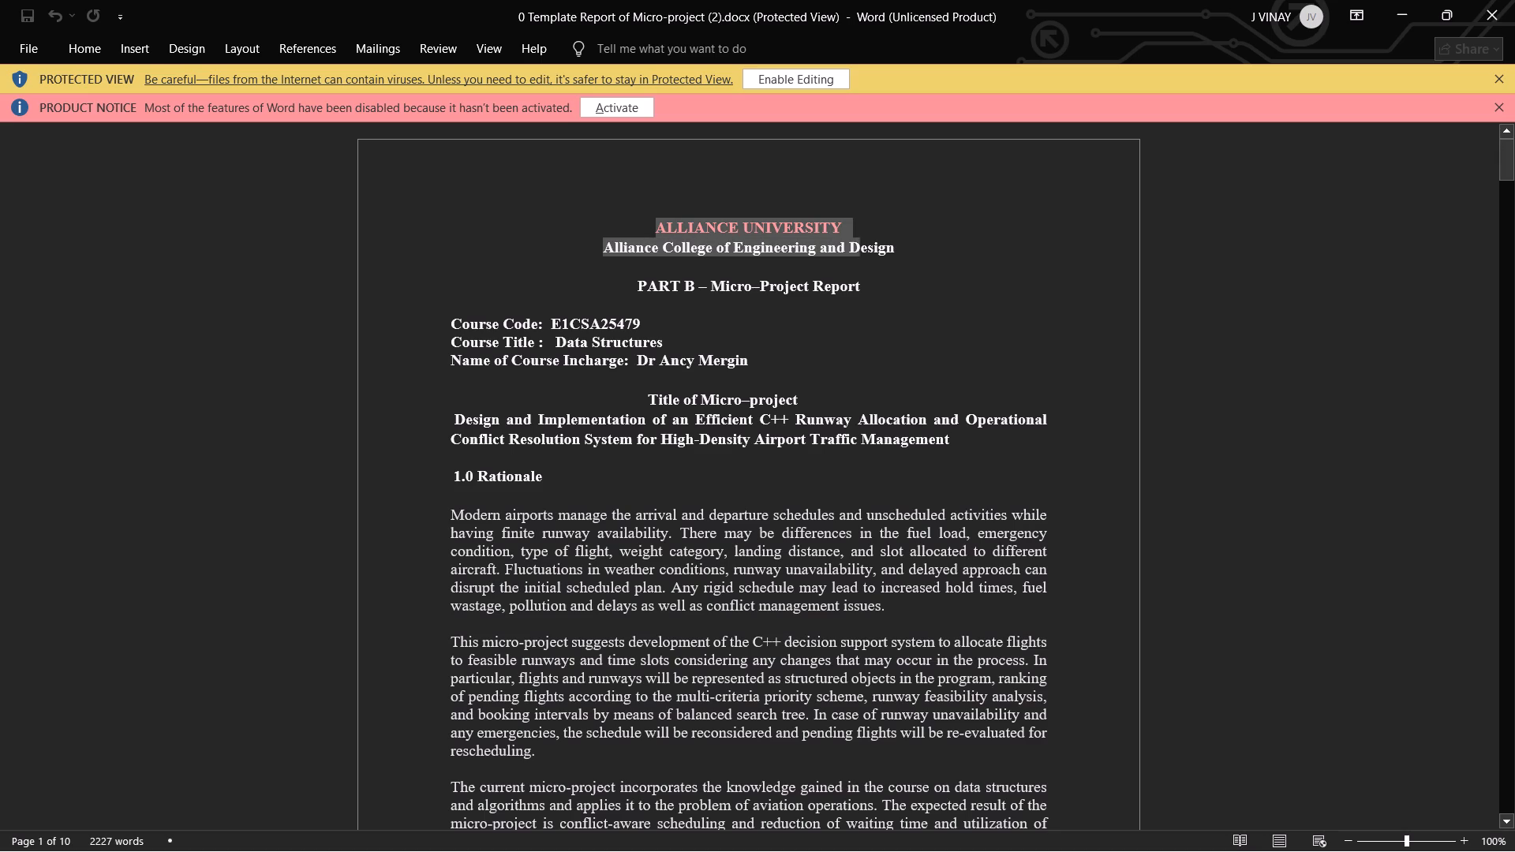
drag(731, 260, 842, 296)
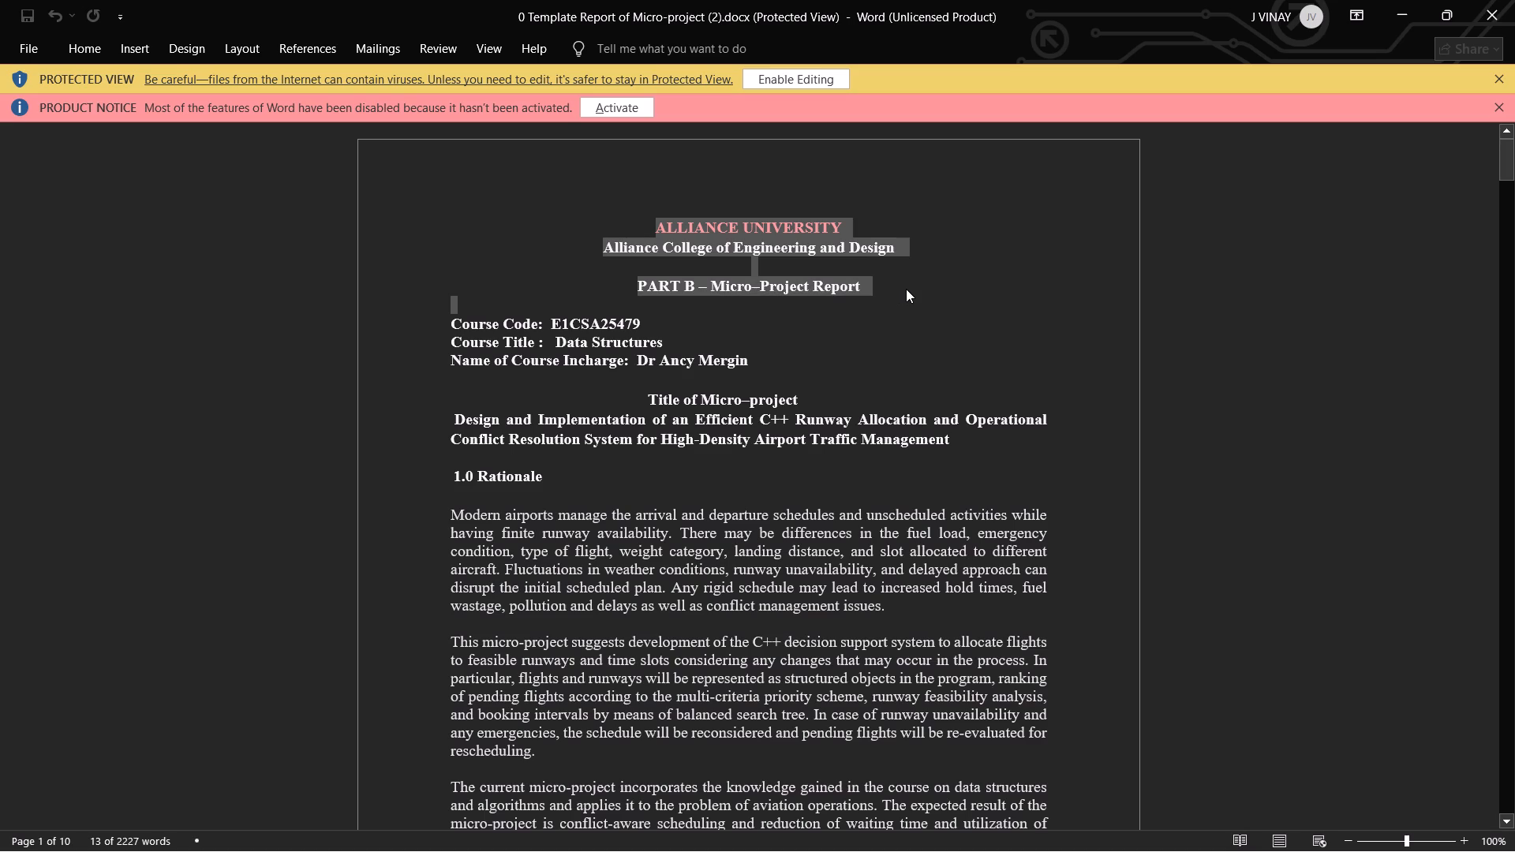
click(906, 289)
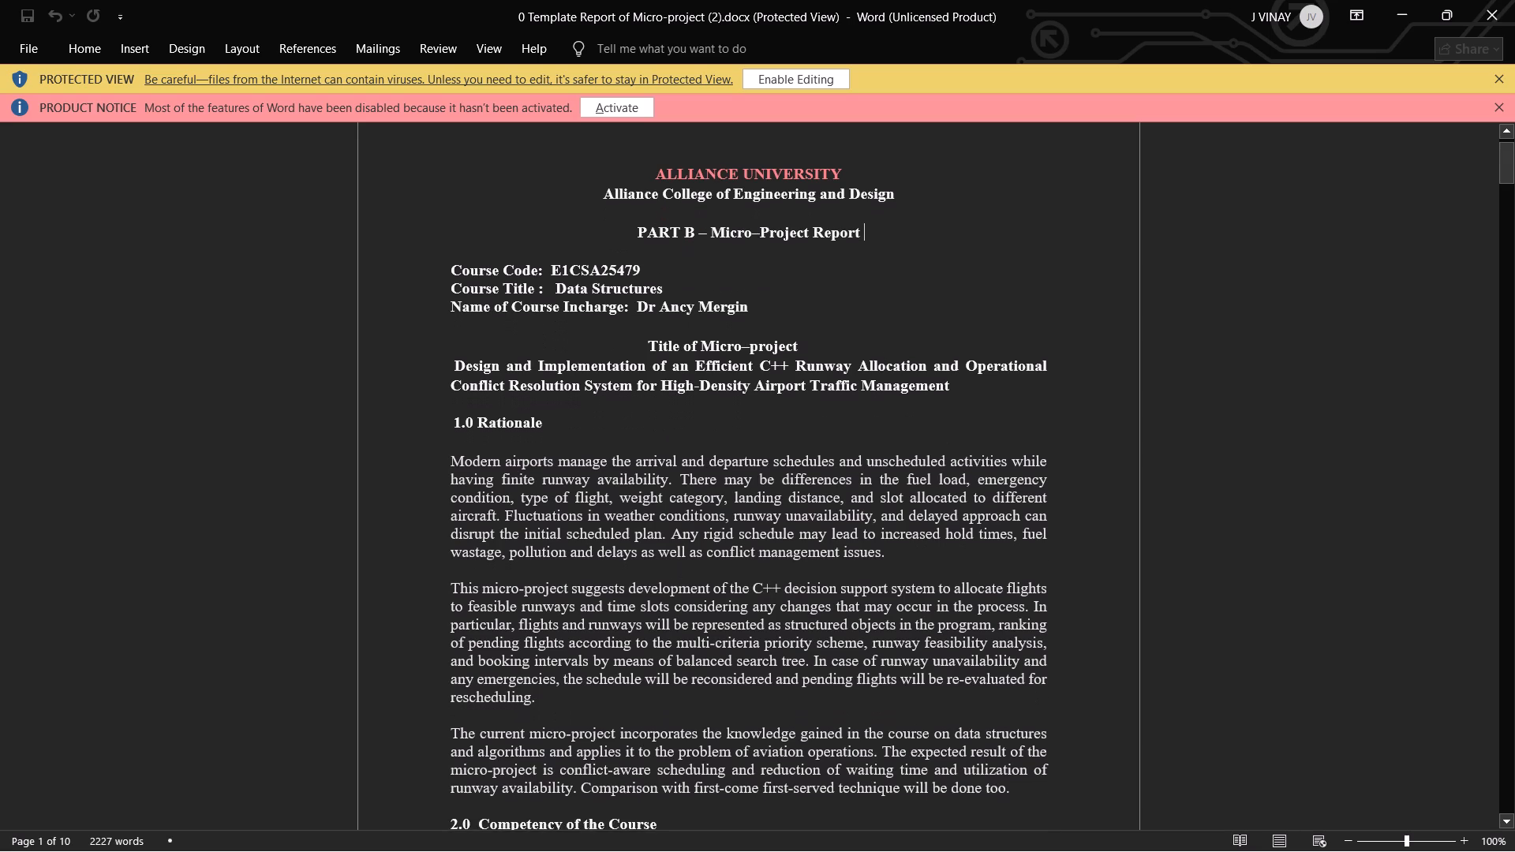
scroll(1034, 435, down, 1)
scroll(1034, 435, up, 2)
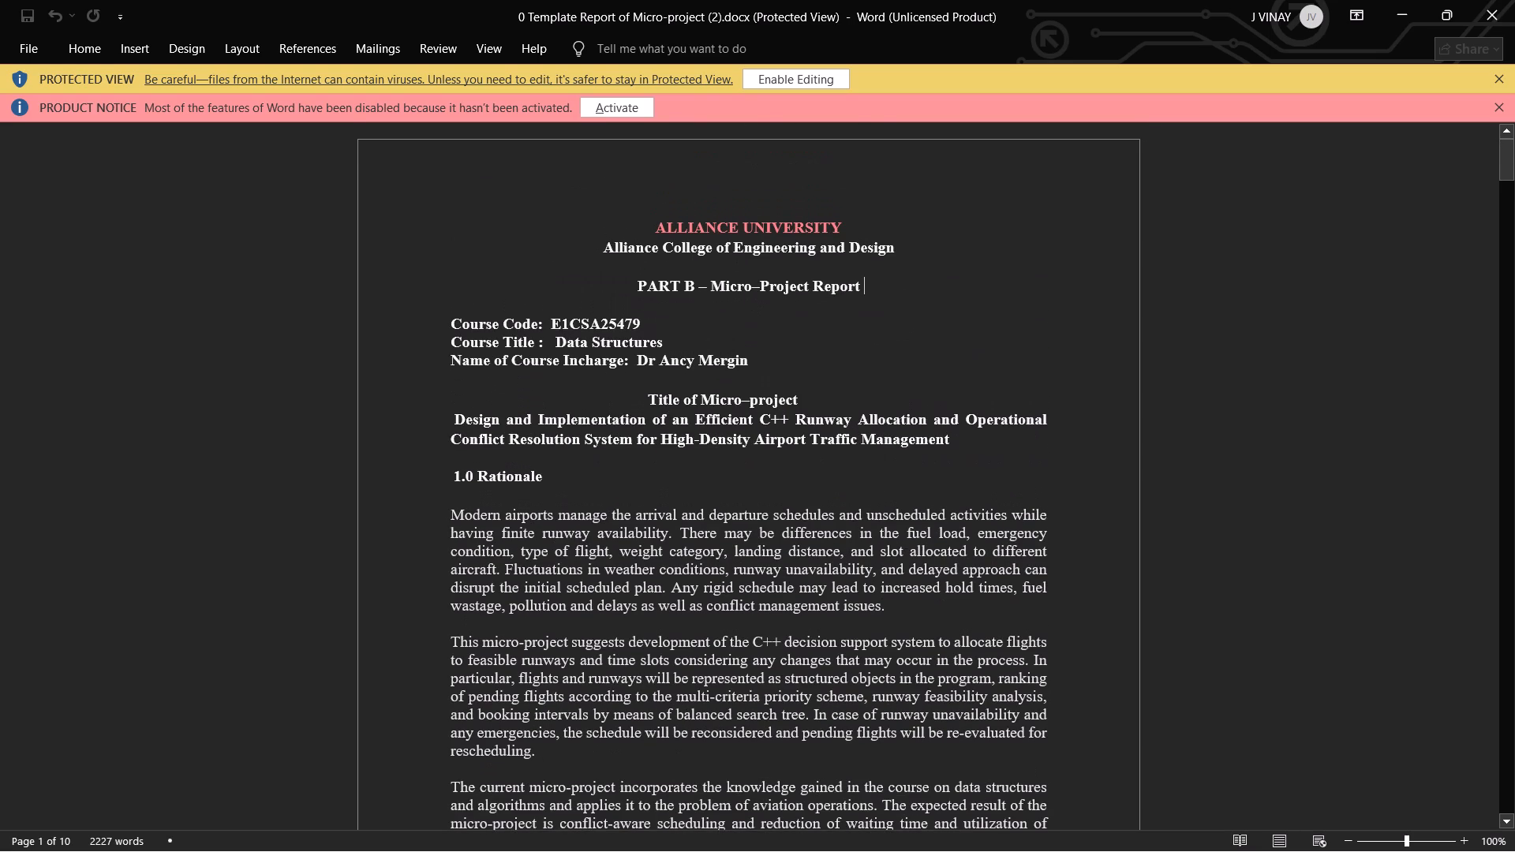
Capture a rectangular screenshot of the report's first page, from the ALLIANCE UNIVERSITY heading down through the visible Rationale text.
key(shift+super+s)
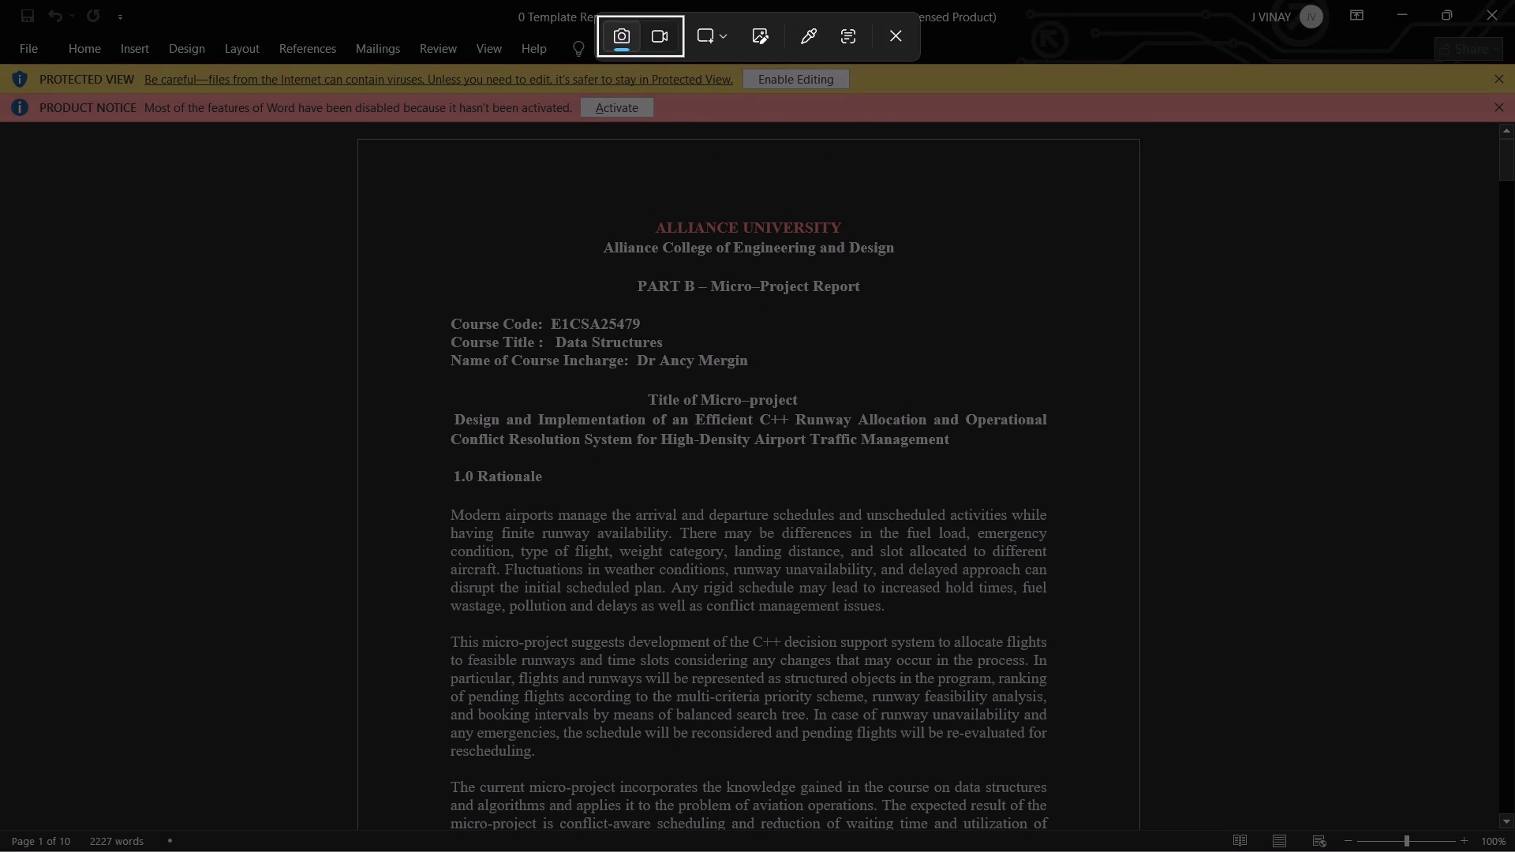
drag(339, 134, 1204, 800)
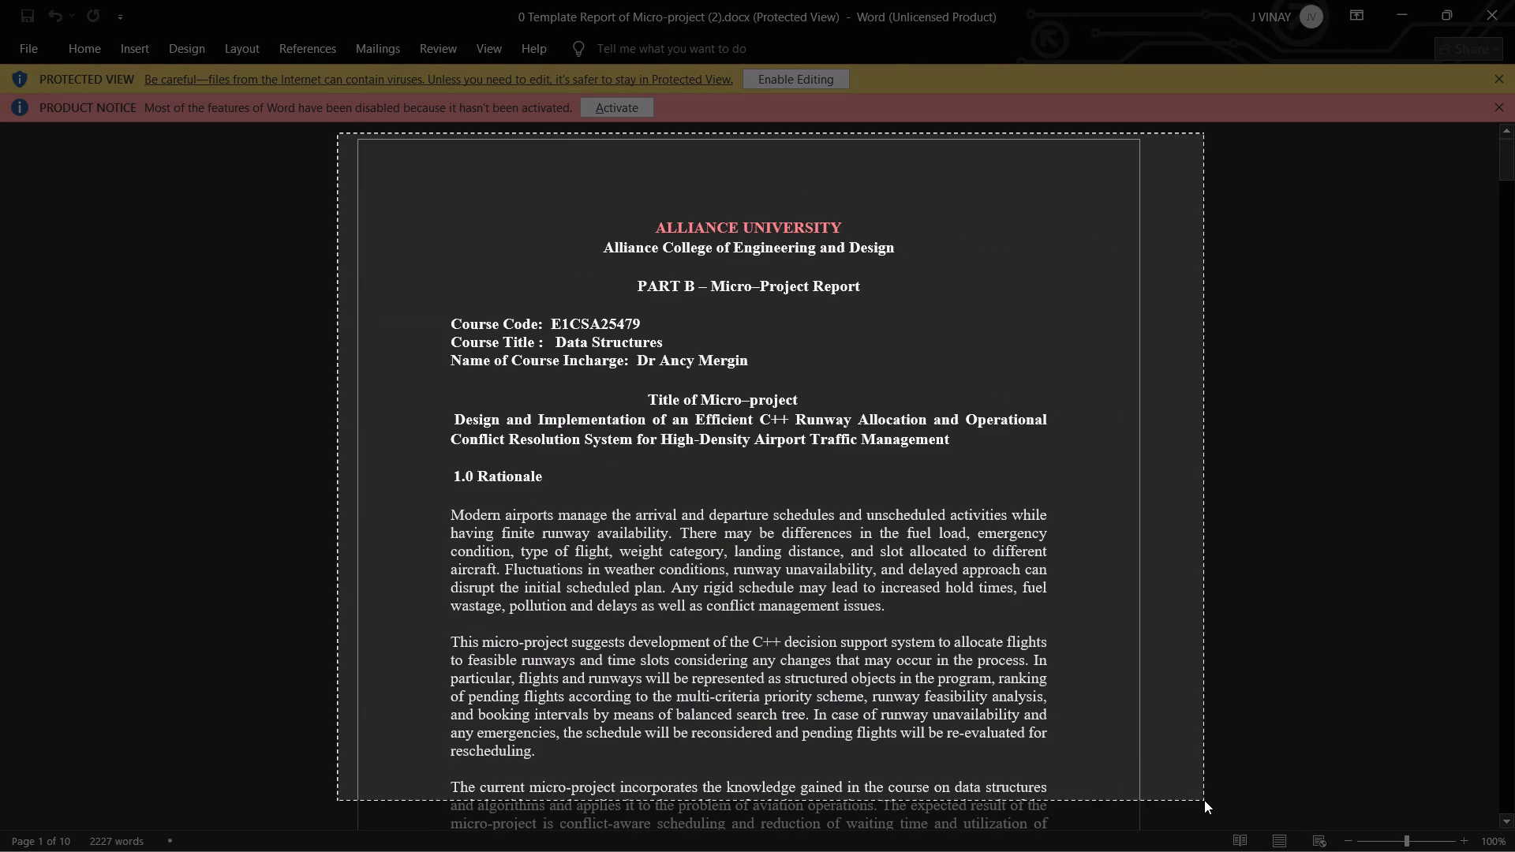
drag(1204, 800, 1154, 839)
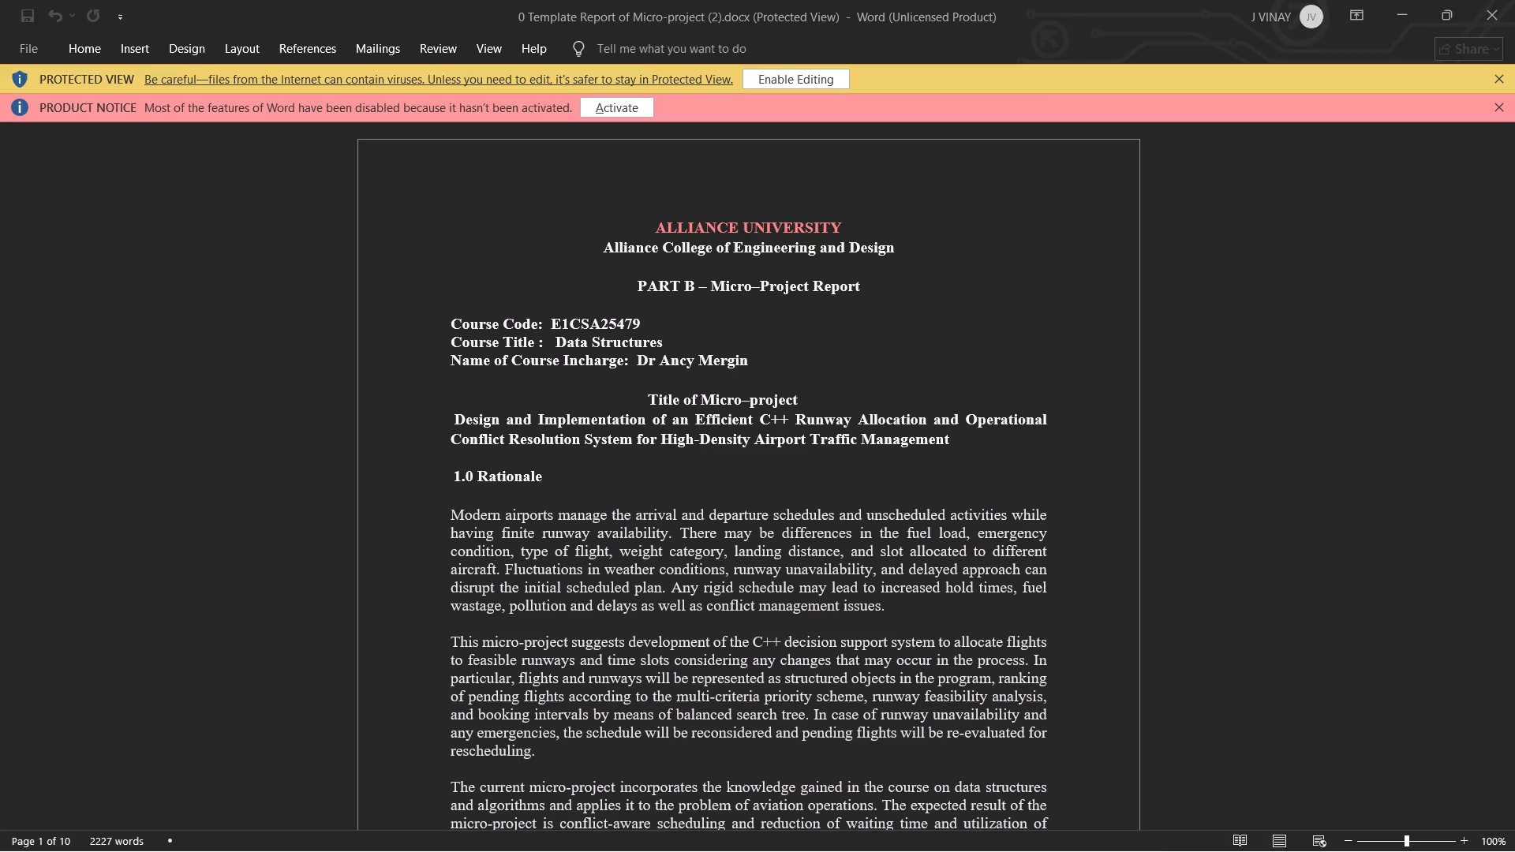
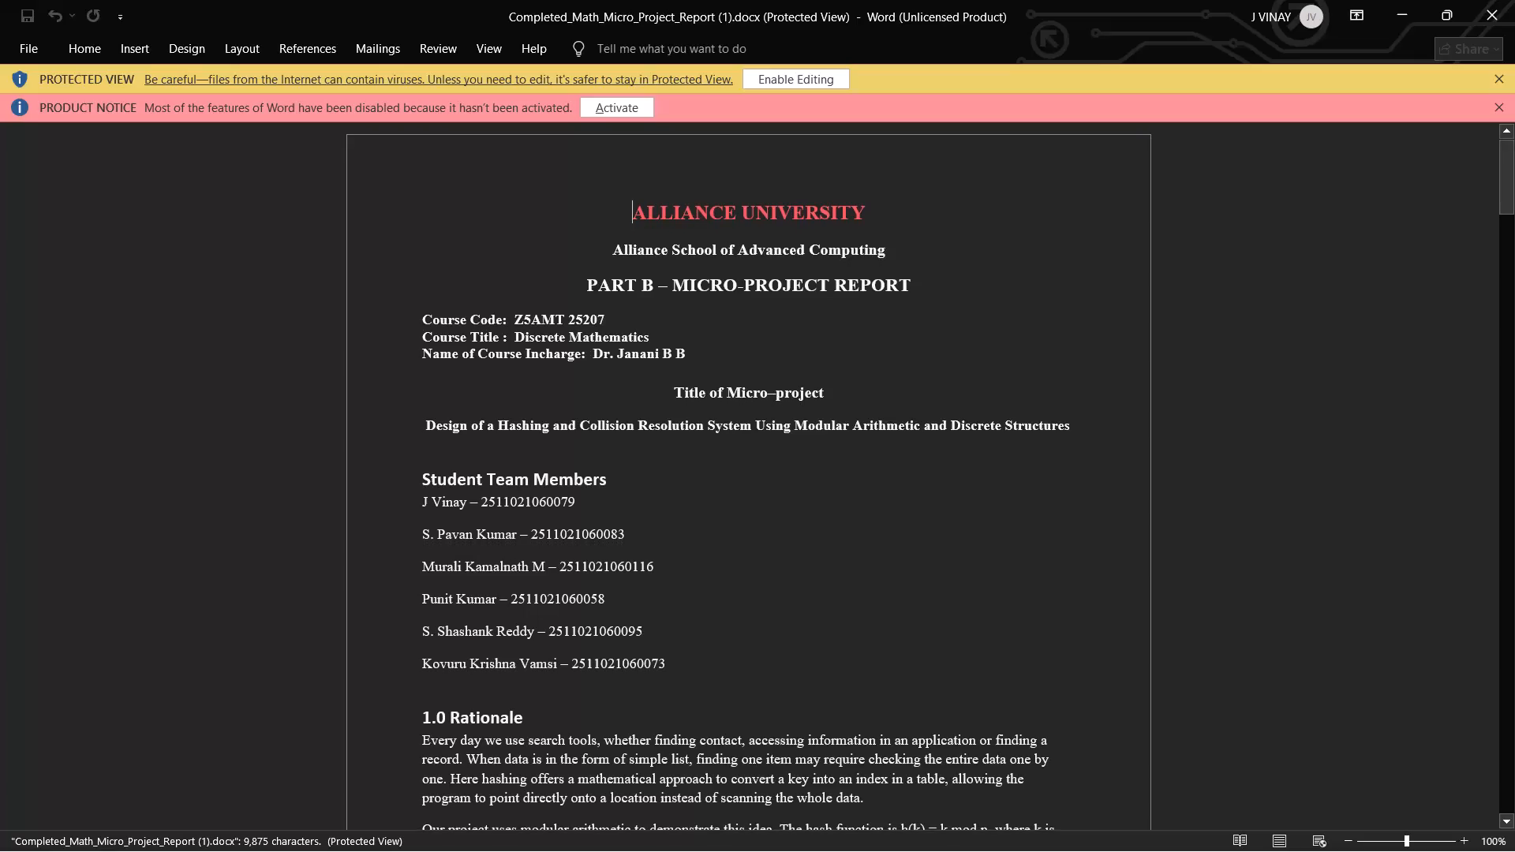
Review the completed Discrete Mathematics micro-project report from its title page through the Rationale, Course Outcomes Addressed and Information Gathering sections.
scroll(750, 441, down, 1)
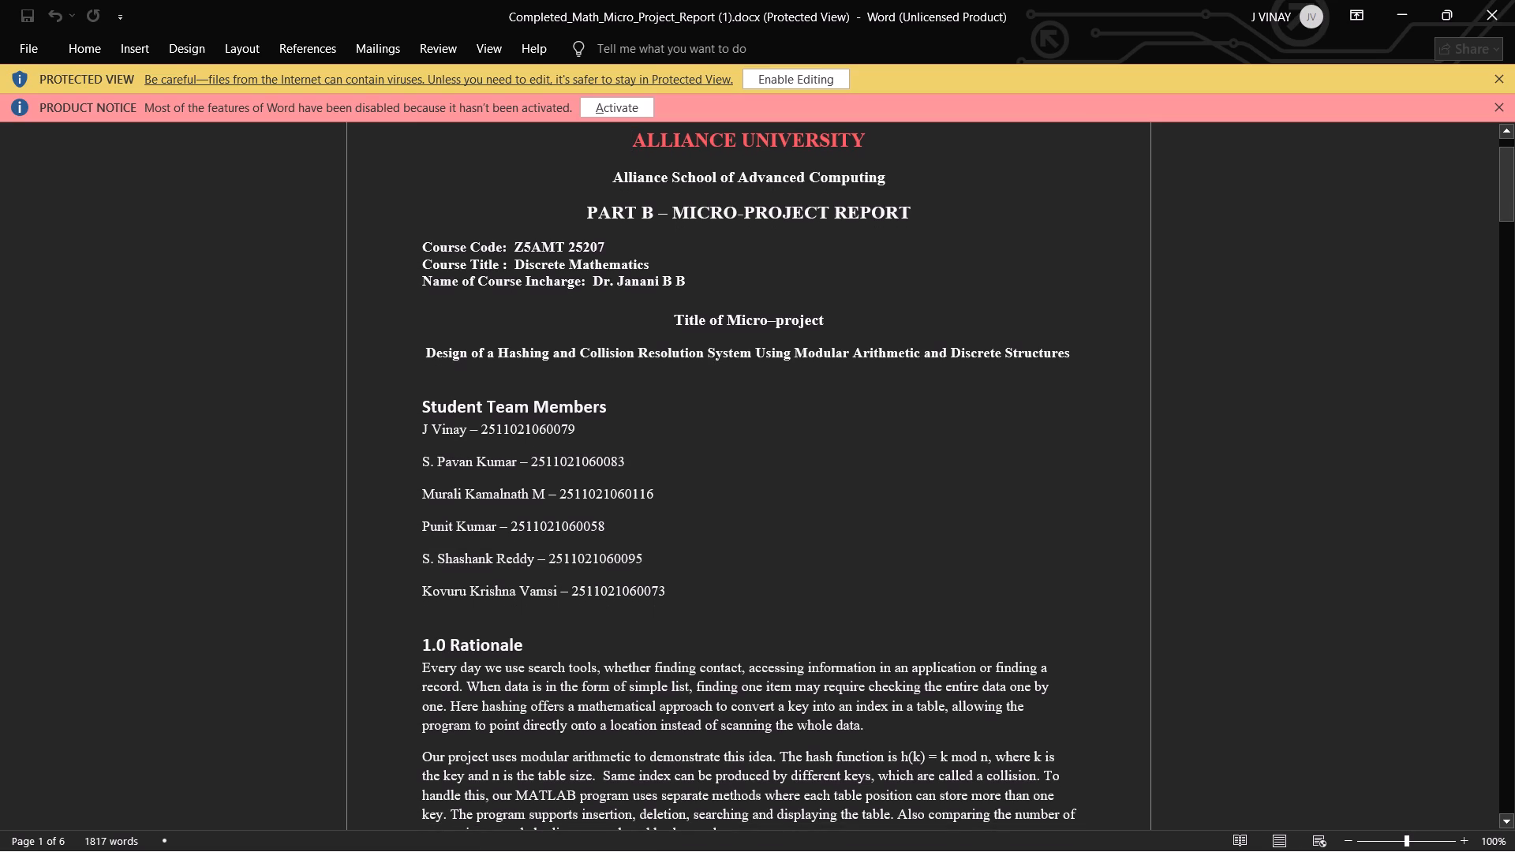
scroll(935, 475, up, 1)
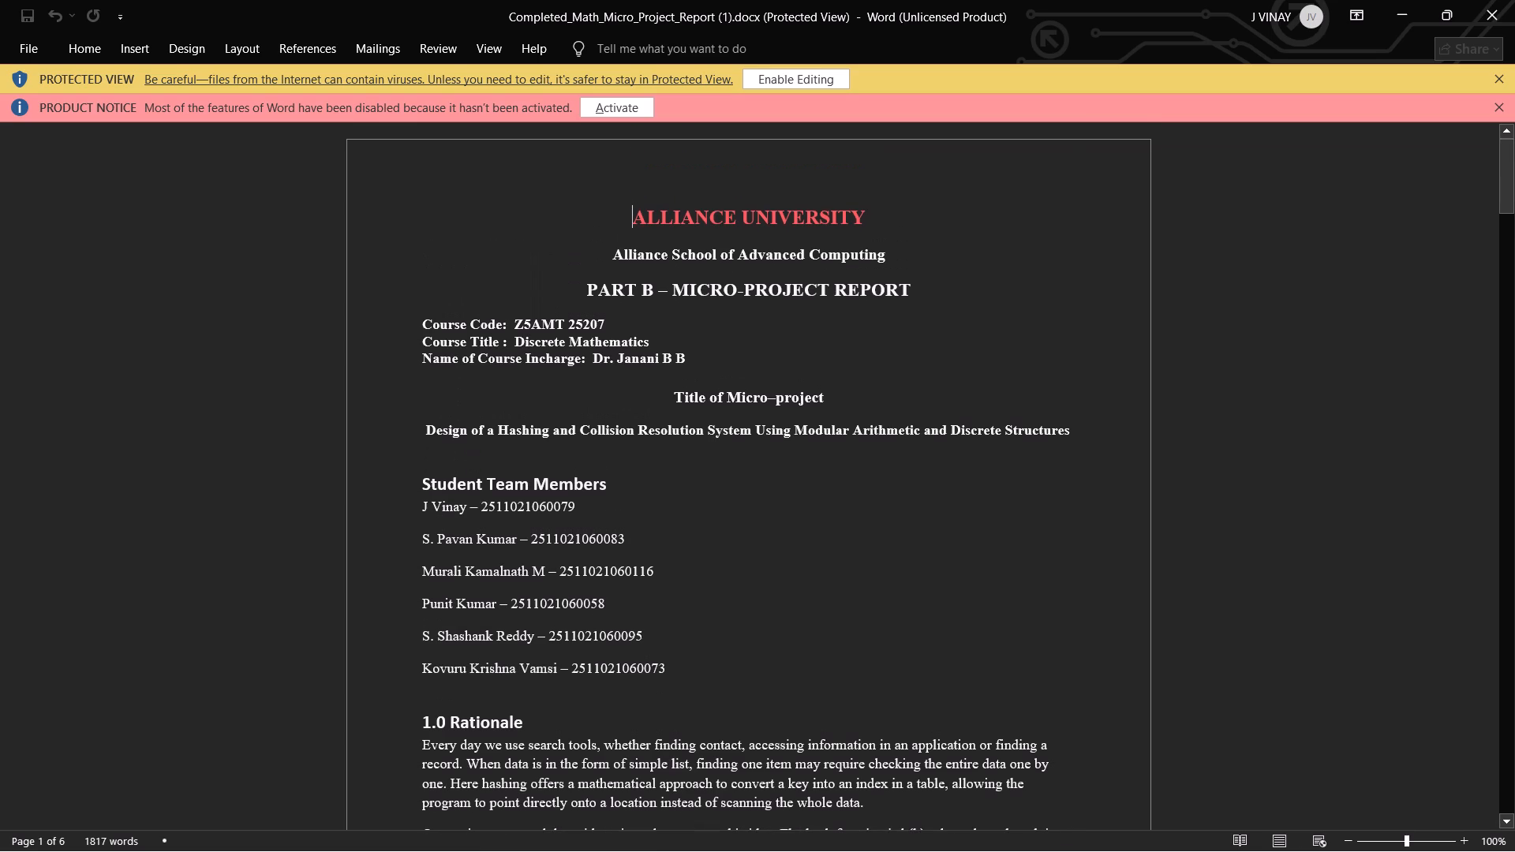
scroll(997, 486, down, 2)
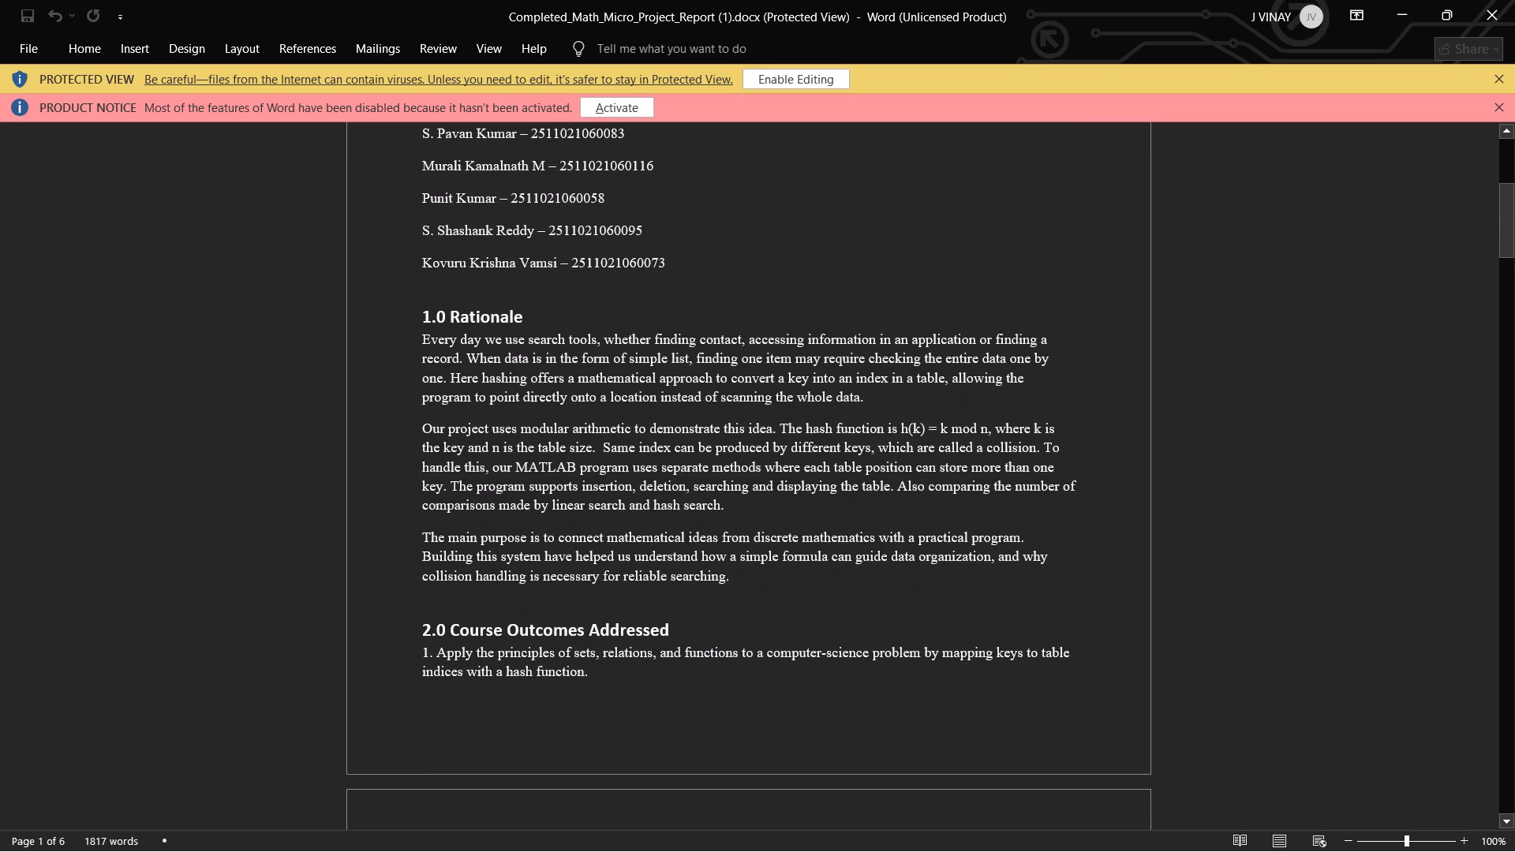
scroll(997, 486, down, 1)
scroll(952, 554, down, 1)
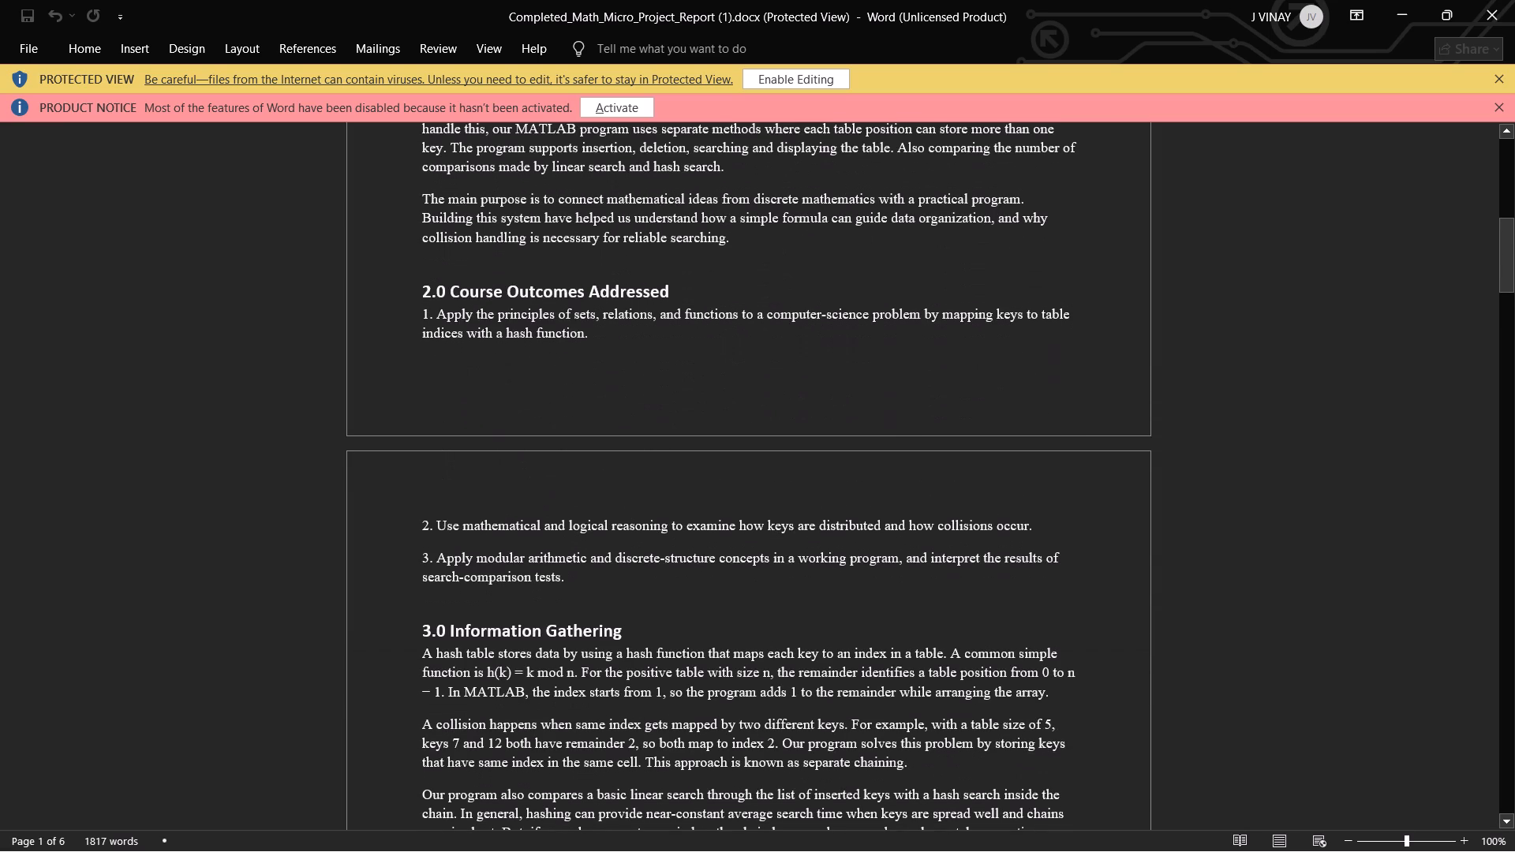
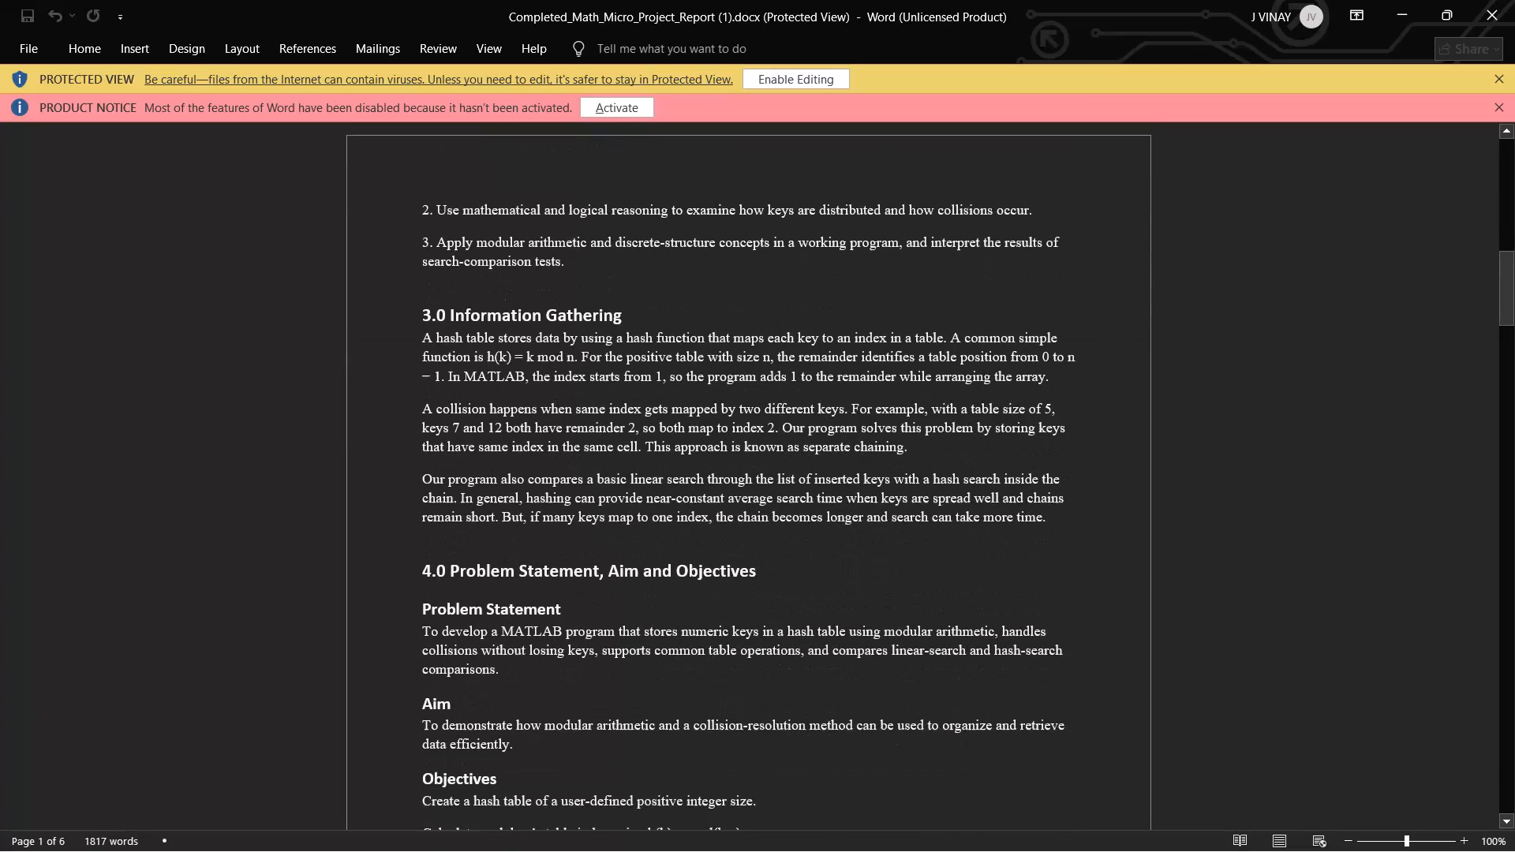
Review the report's Problem Statement, Aim and Objectives, Actual Methodology Followed and Algorithm sections.
scroll(1116, 380, down, 1)
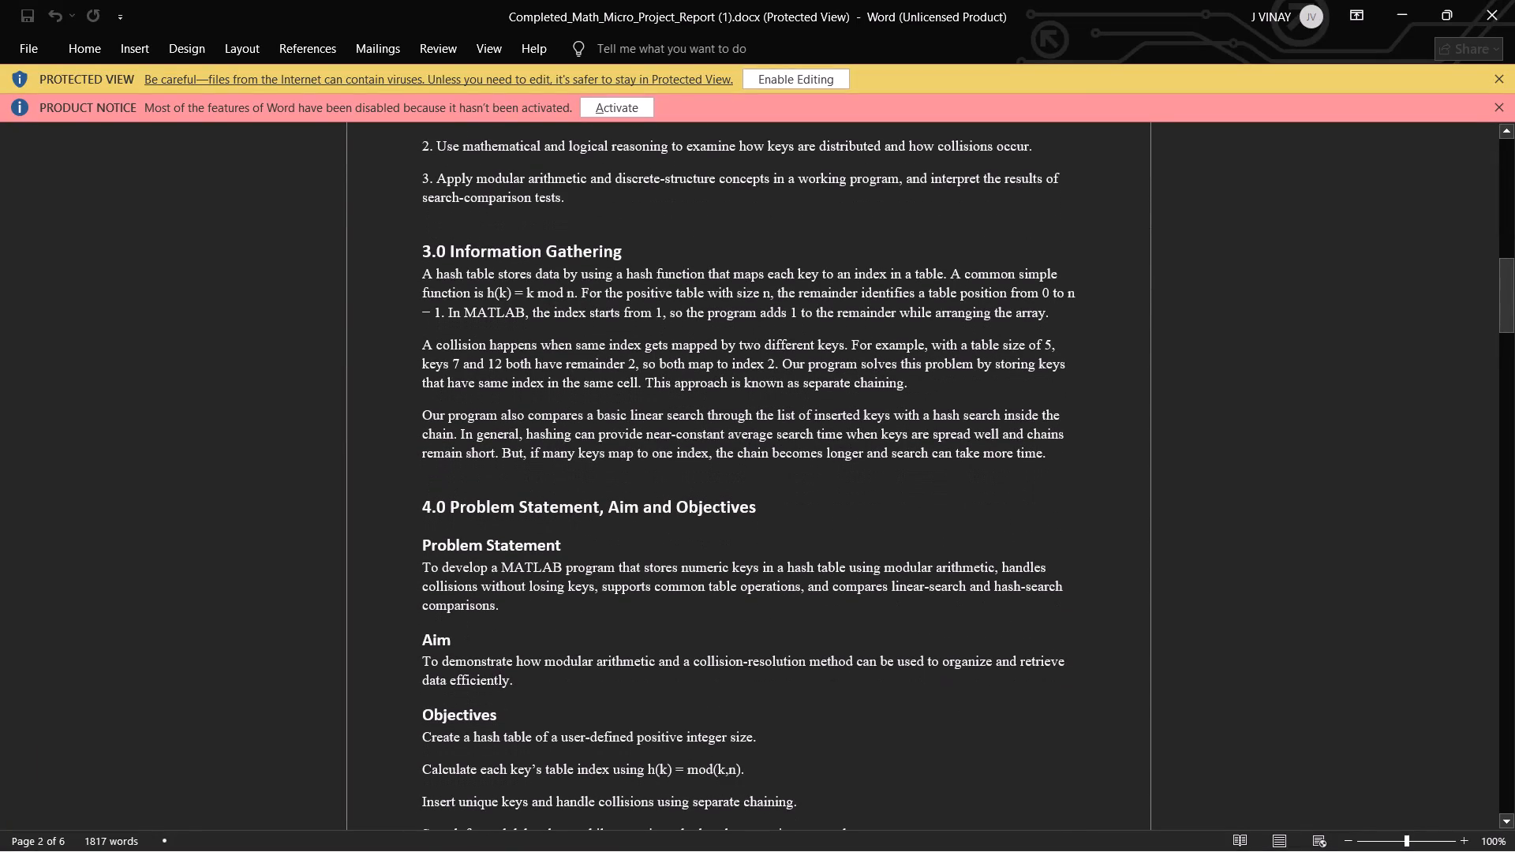
scroll(1090, 597, down, 1)
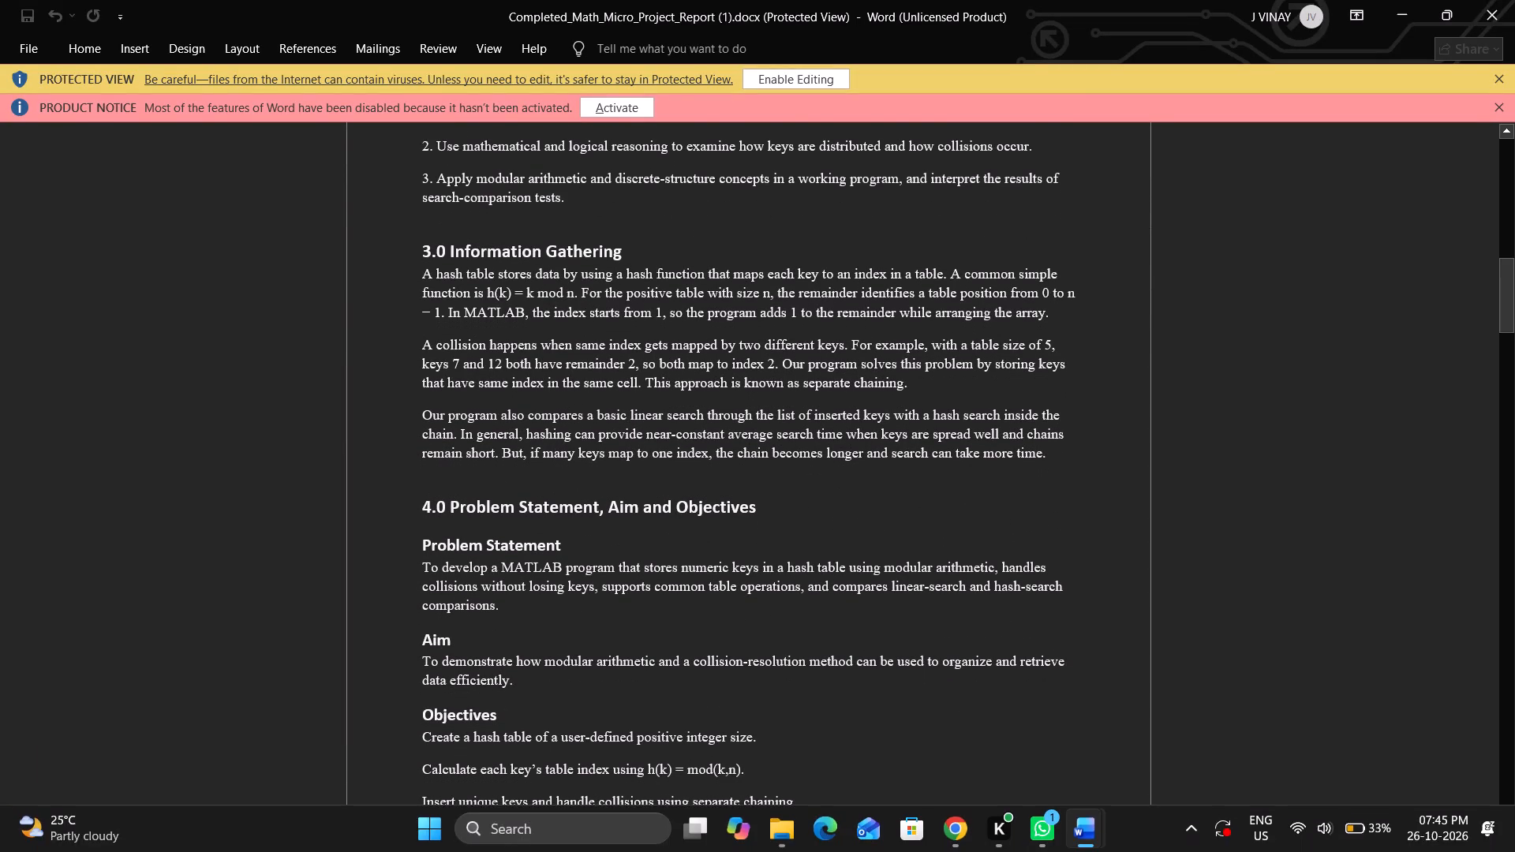
scroll(1090, 597, down, 1)
scroll(1066, 511, down, 1)
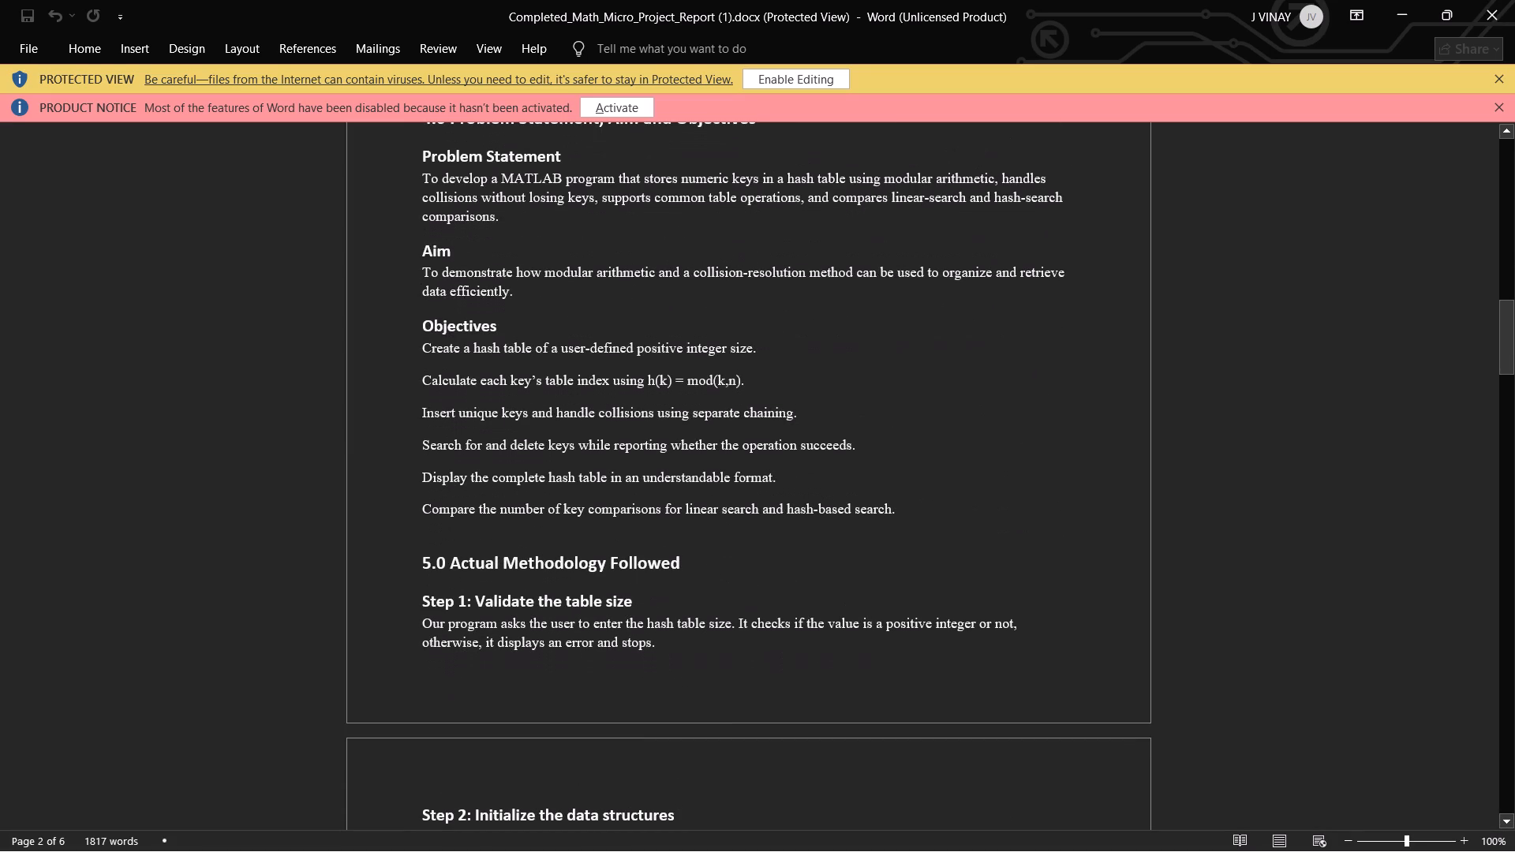
scroll(1066, 511, down, 1)
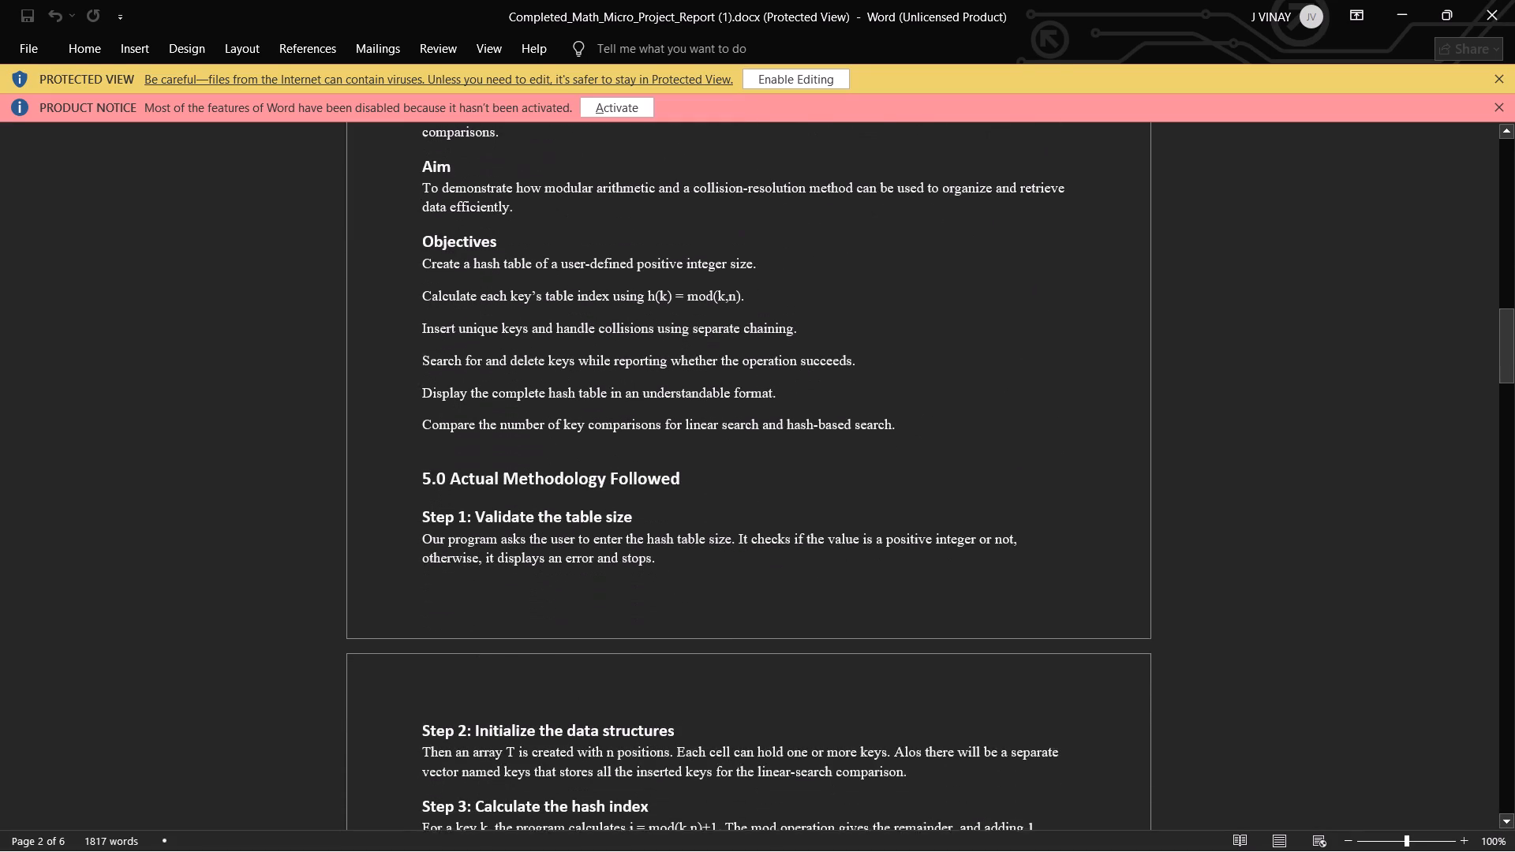
scroll(1066, 511, down, 3)
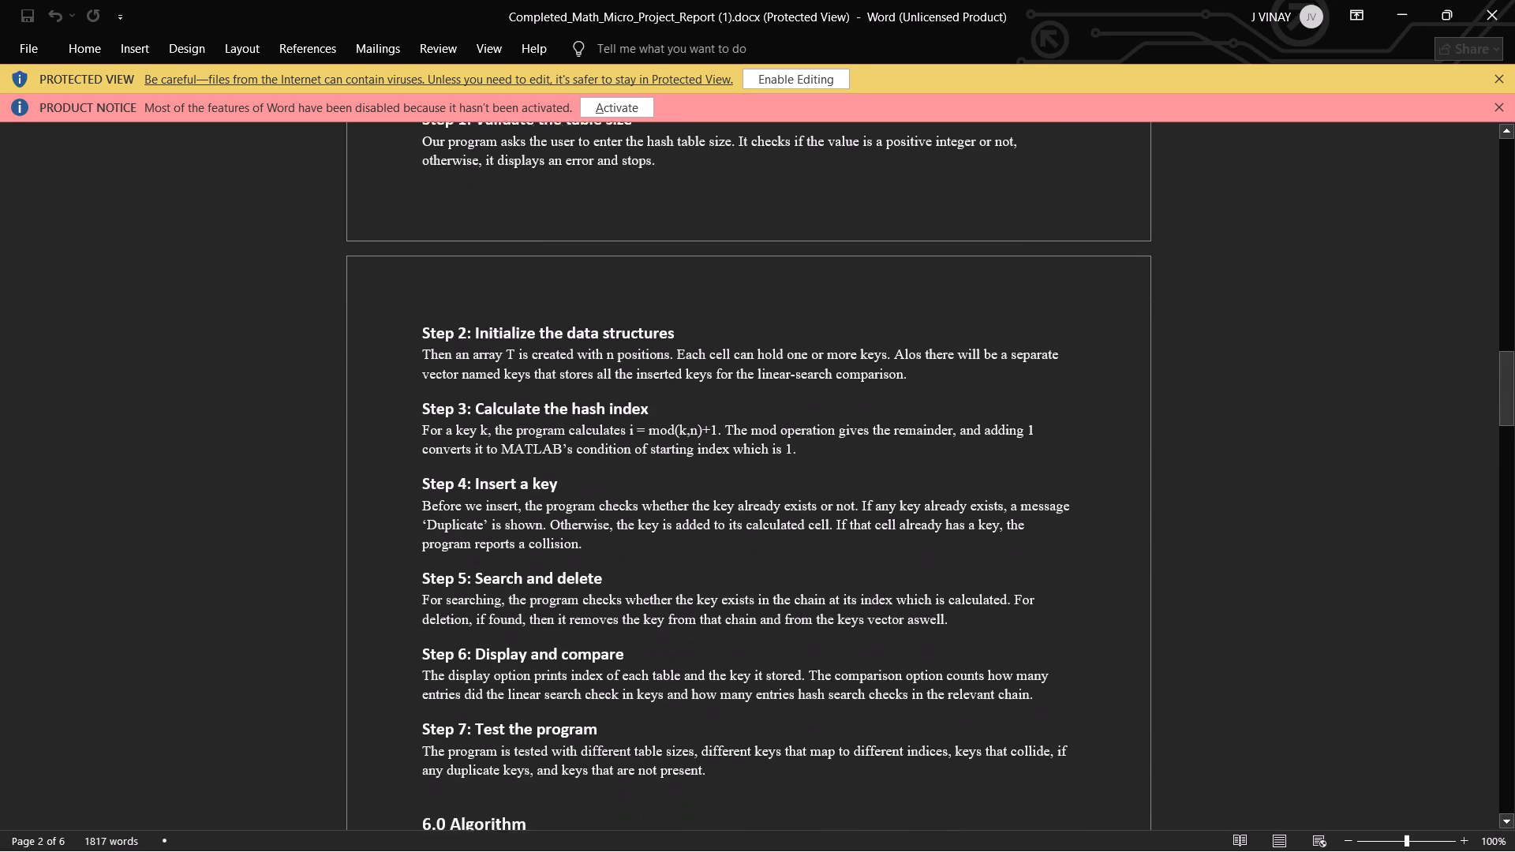
scroll(1094, 474, down, 3)
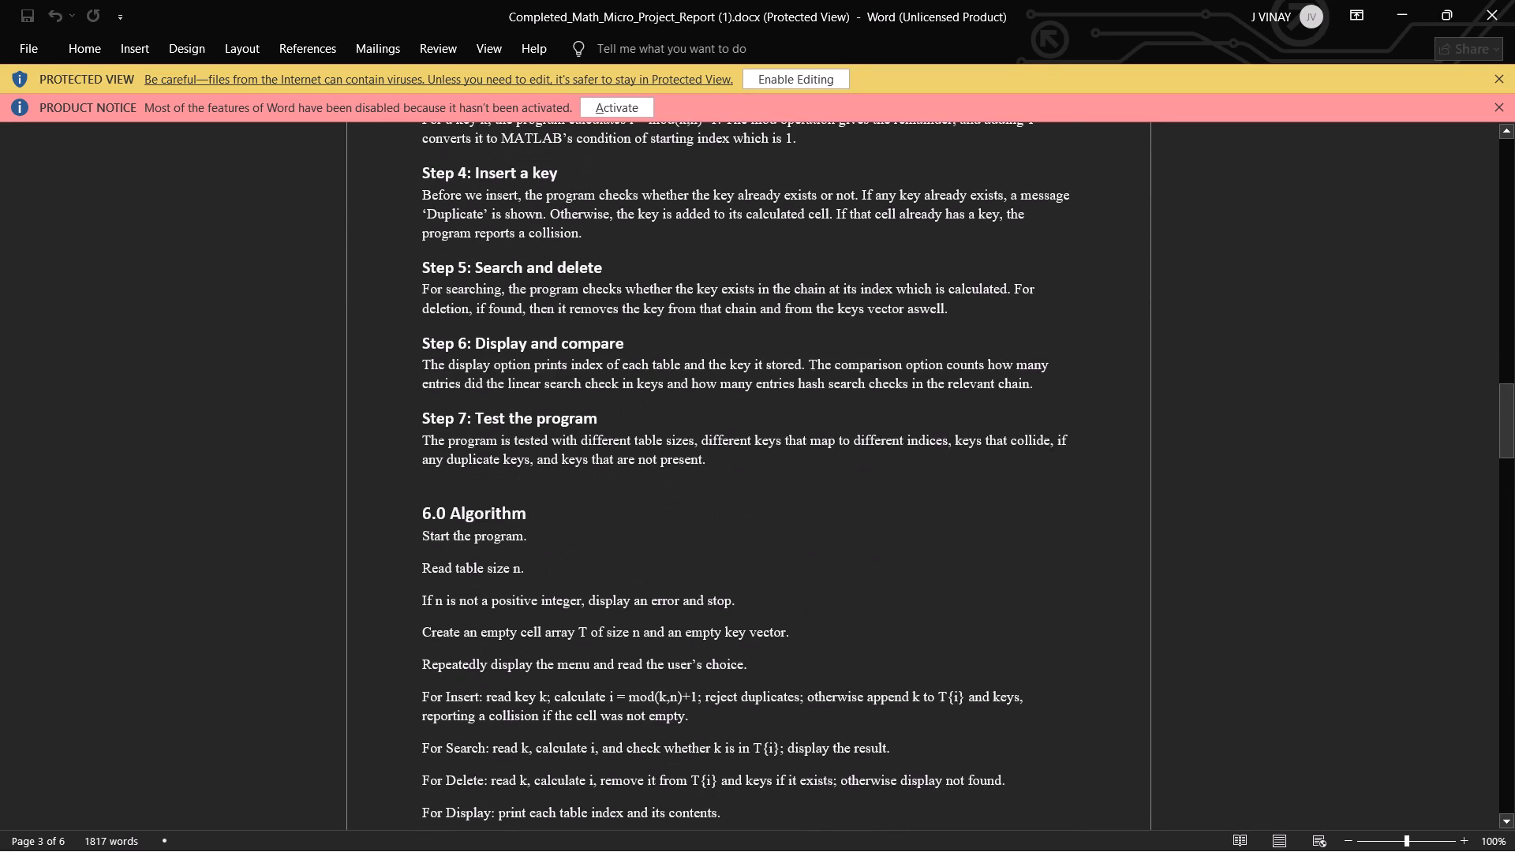
scroll(1102, 518, down, 1)
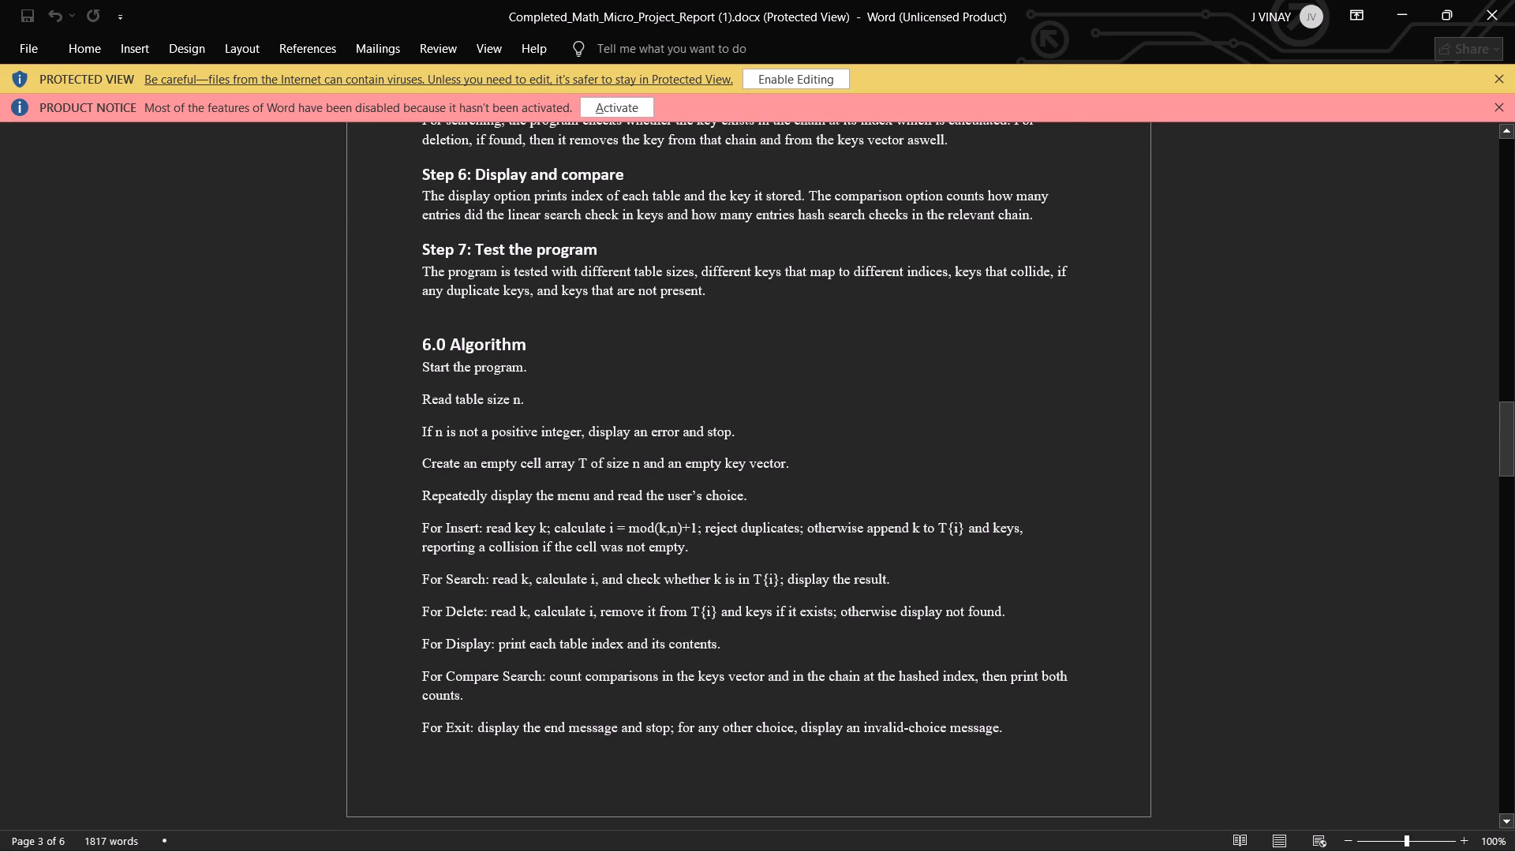
scroll(1112, 491, down, 1)
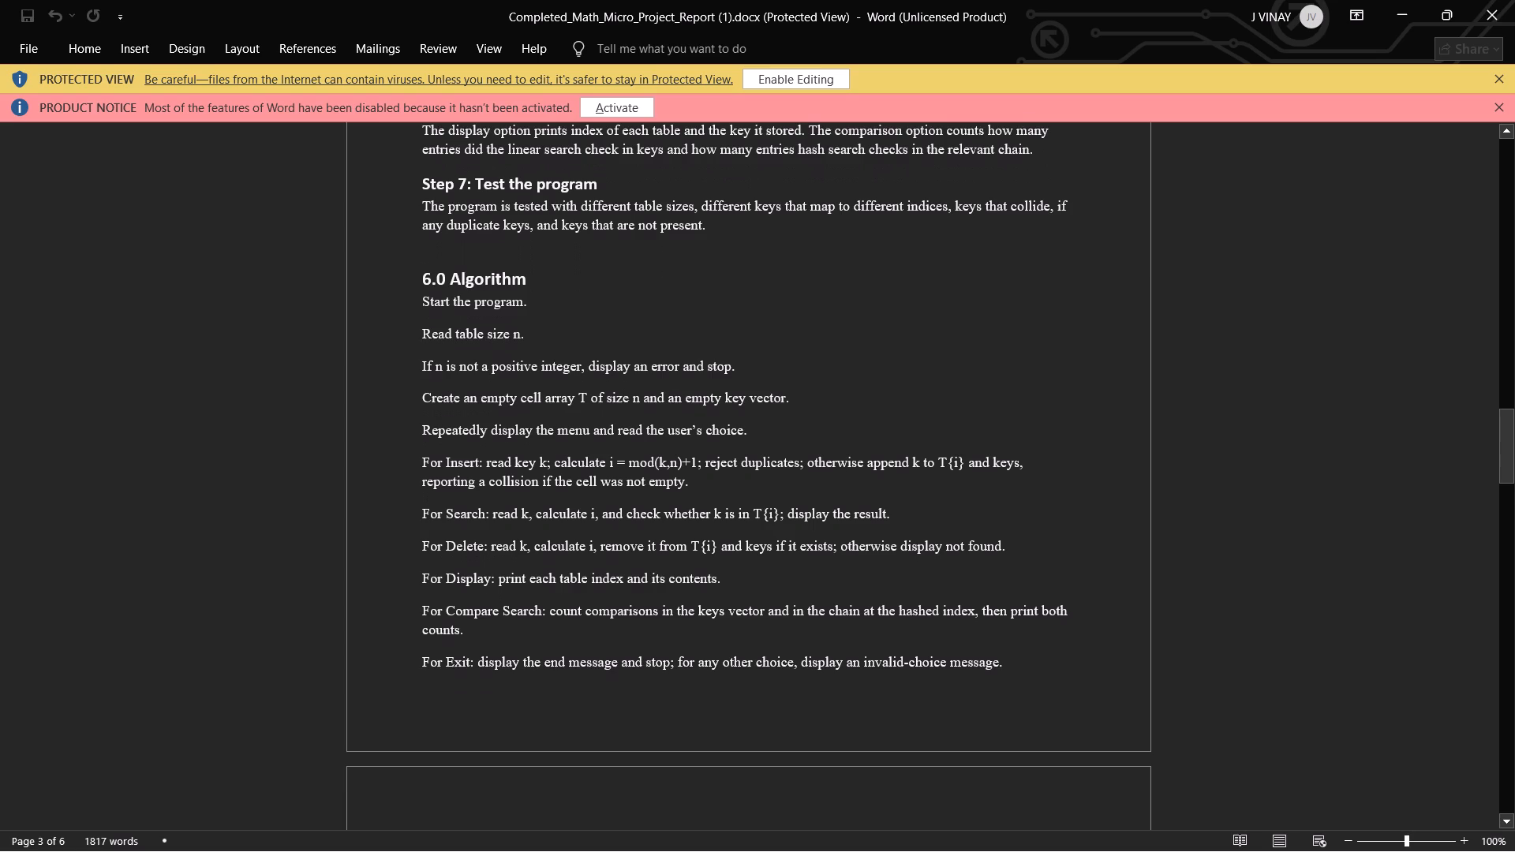
Review the report's Resources Used table and the Outputs section, including the main features, illustrative example and MATLAB code.
scroll(1112, 491, down, 1)
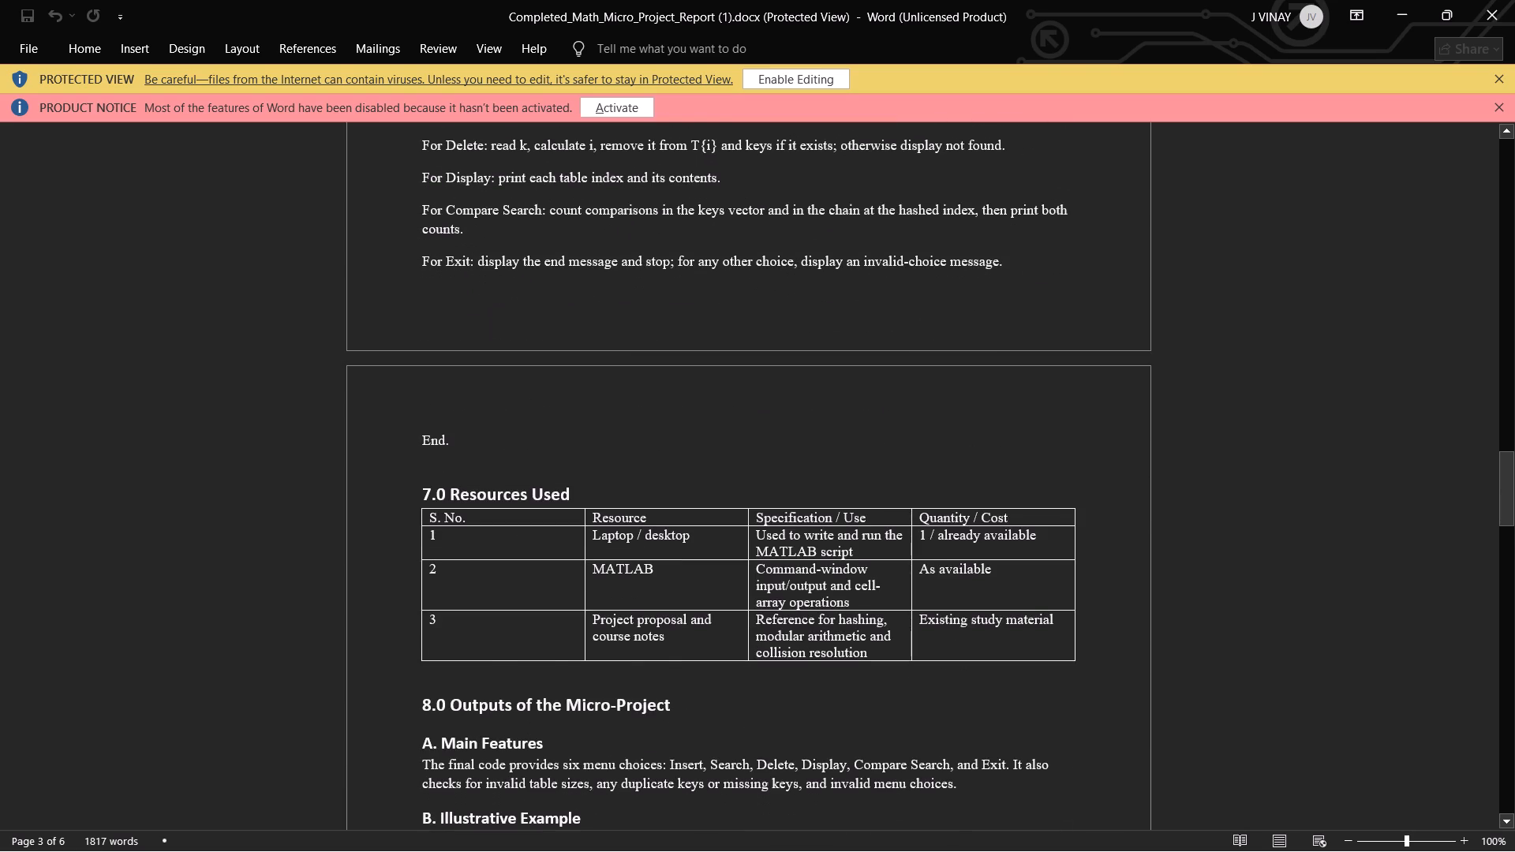
scroll(1100, 490, down, 2)
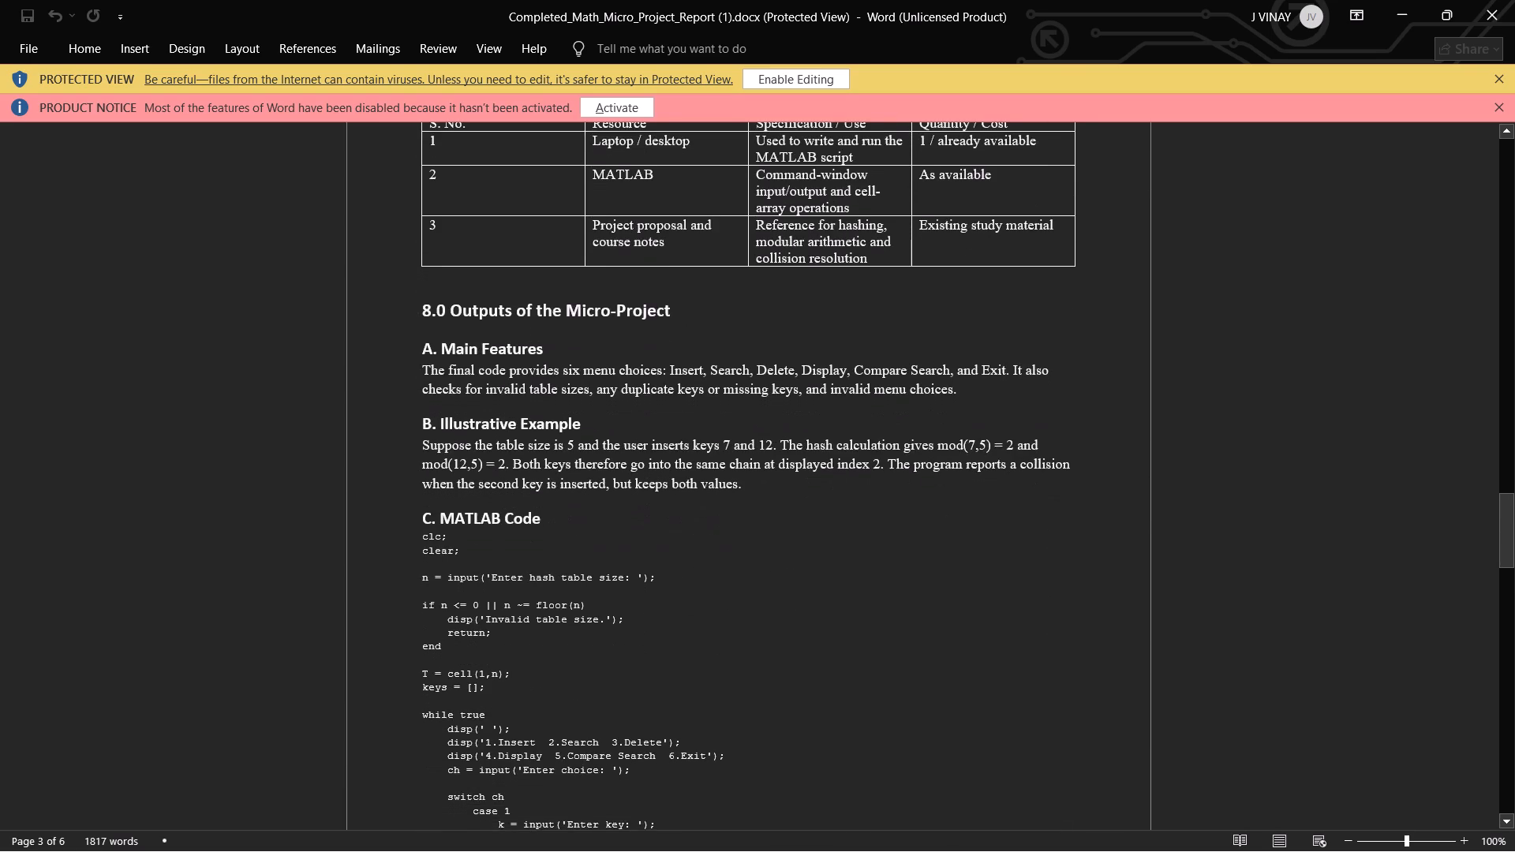
scroll(1100, 484, down, 2)
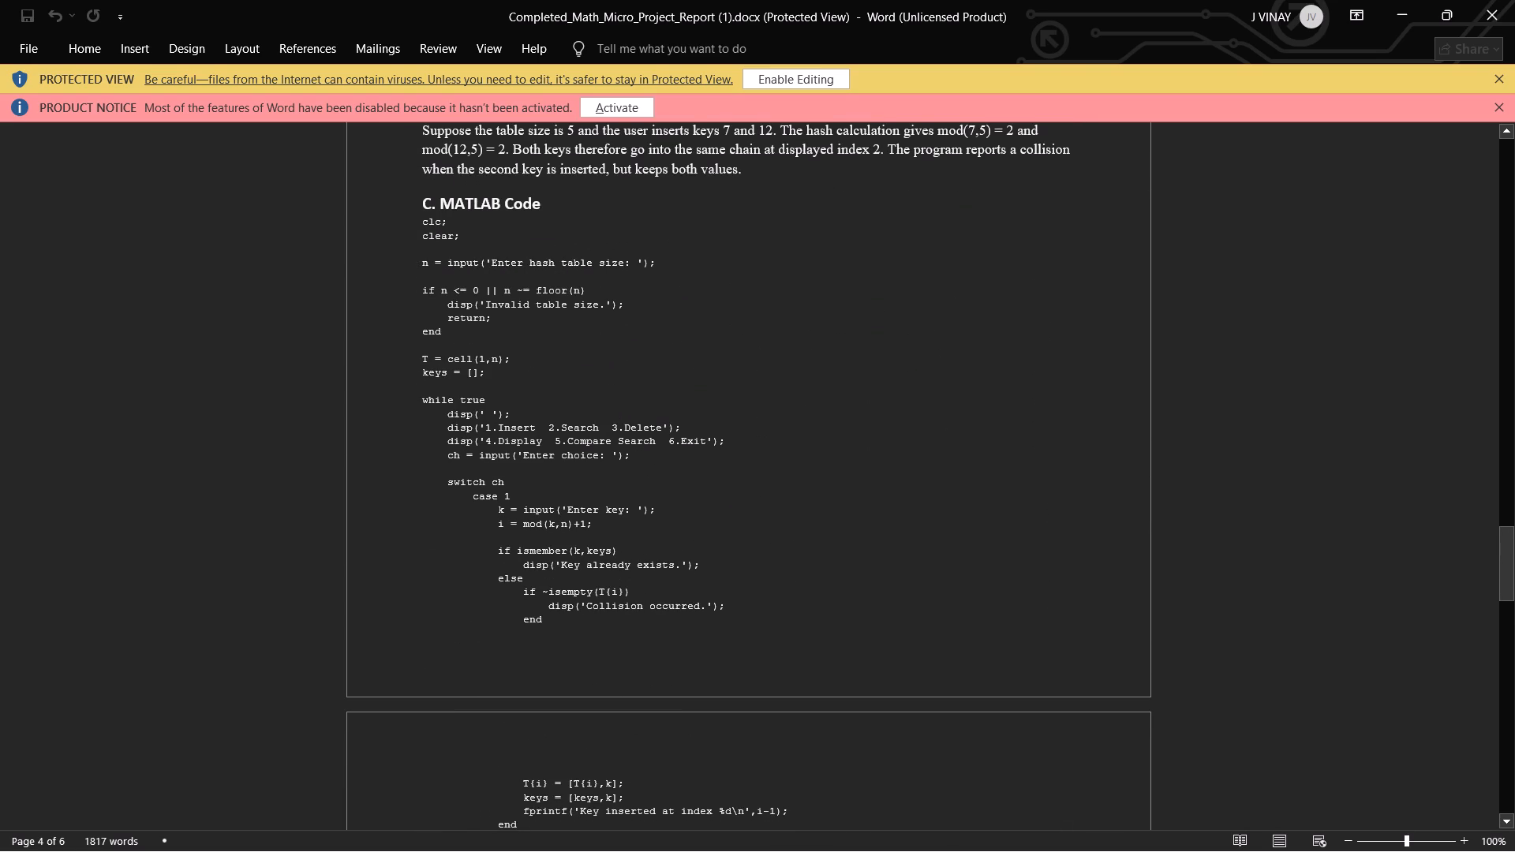
scroll(1068, 502, down, 3)
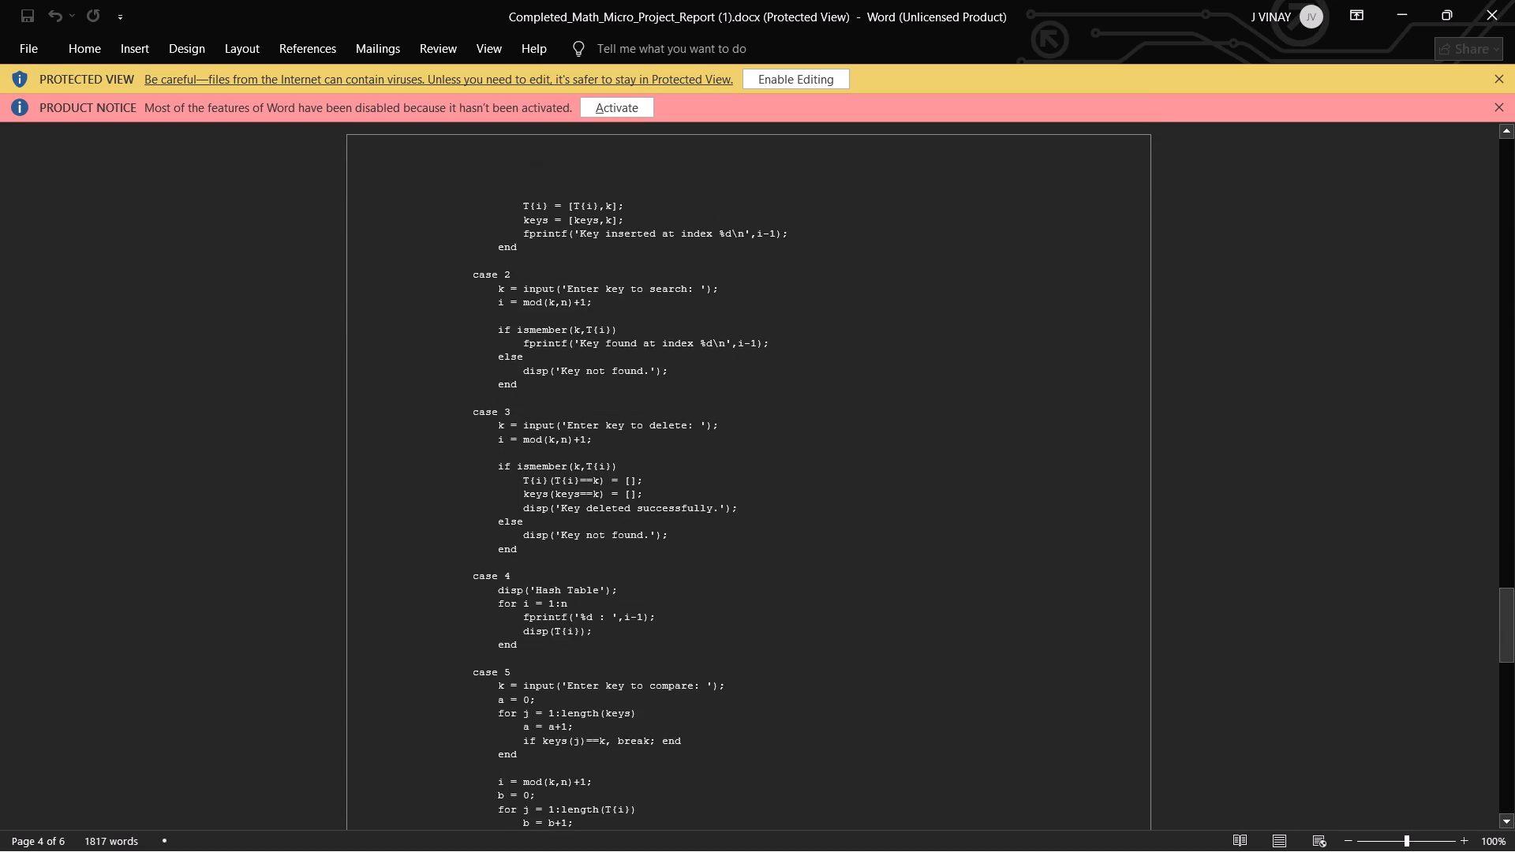
scroll(1068, 502, down, 2)
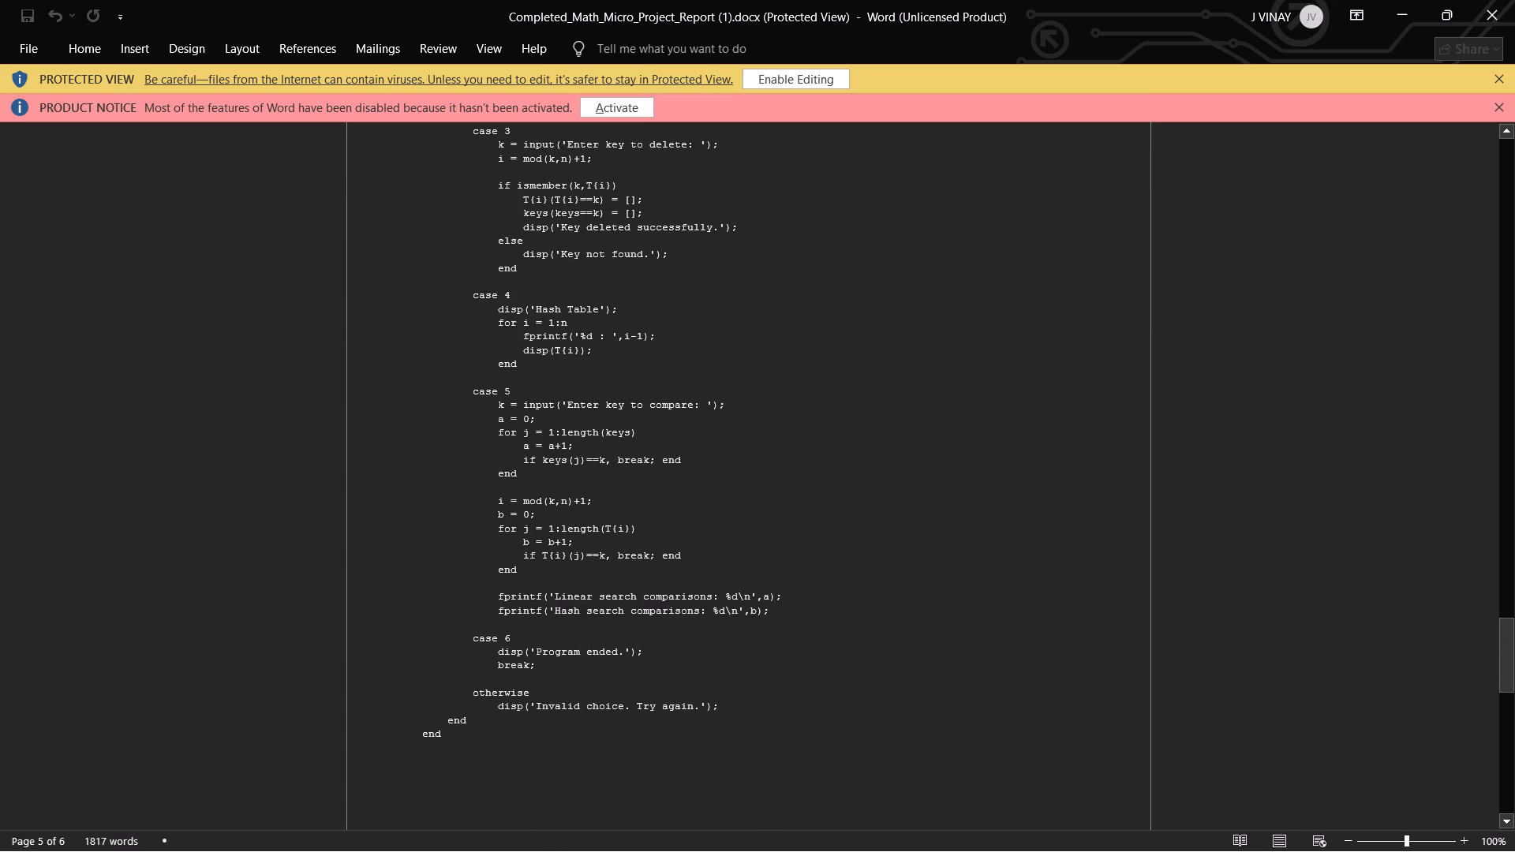
scroll(1030, 460, down, 1)
Review the report's closing sections from Implementation Notes through Conclusions and Limitations, Benefits, Future Improvements and References.
scroll(1030, 460, down, 1)
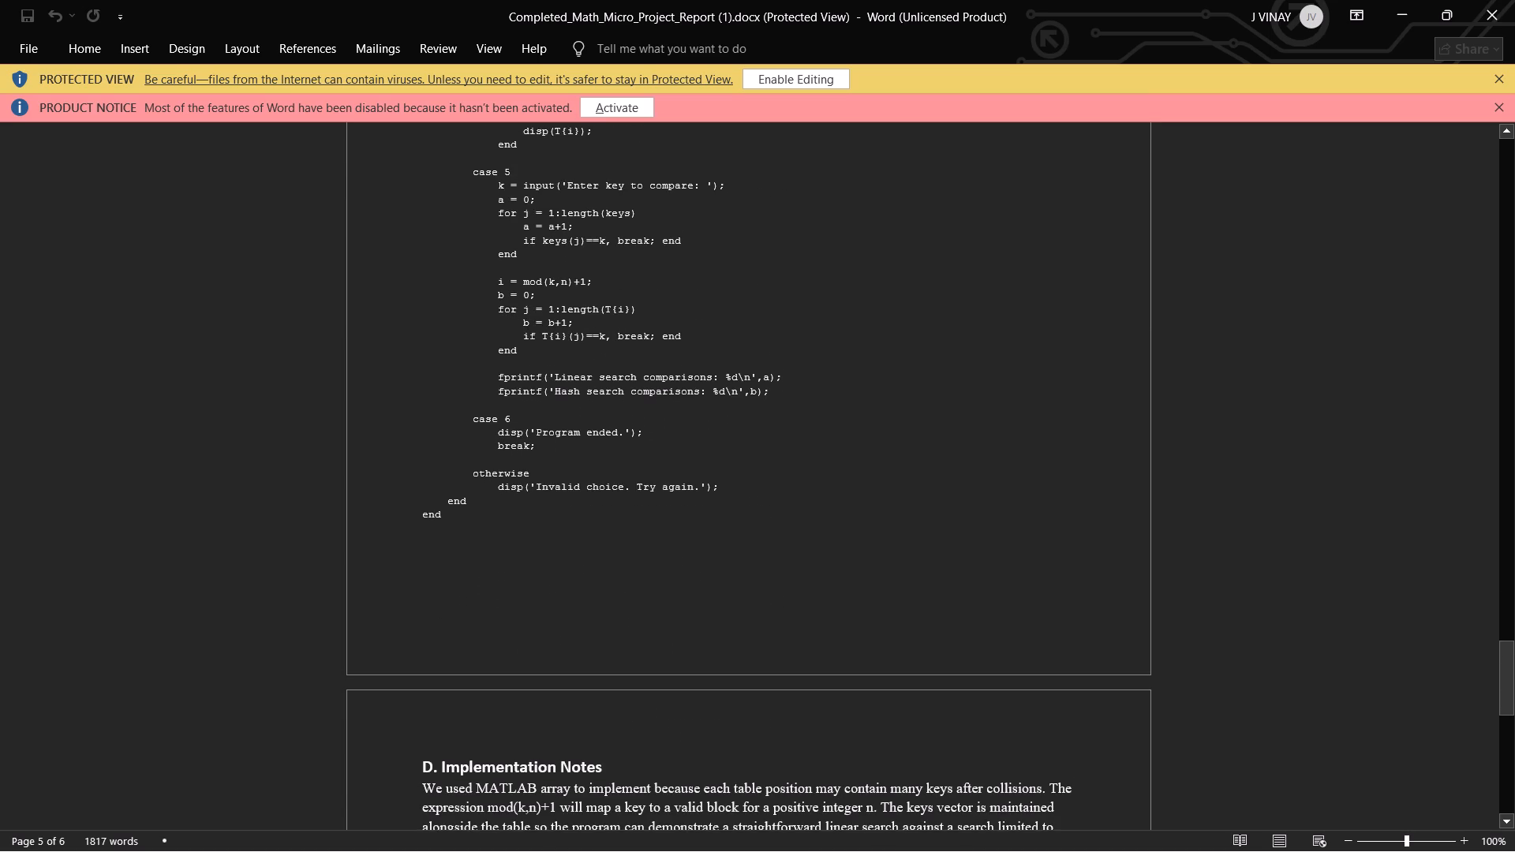
scroll(1030, 460, down, 1)
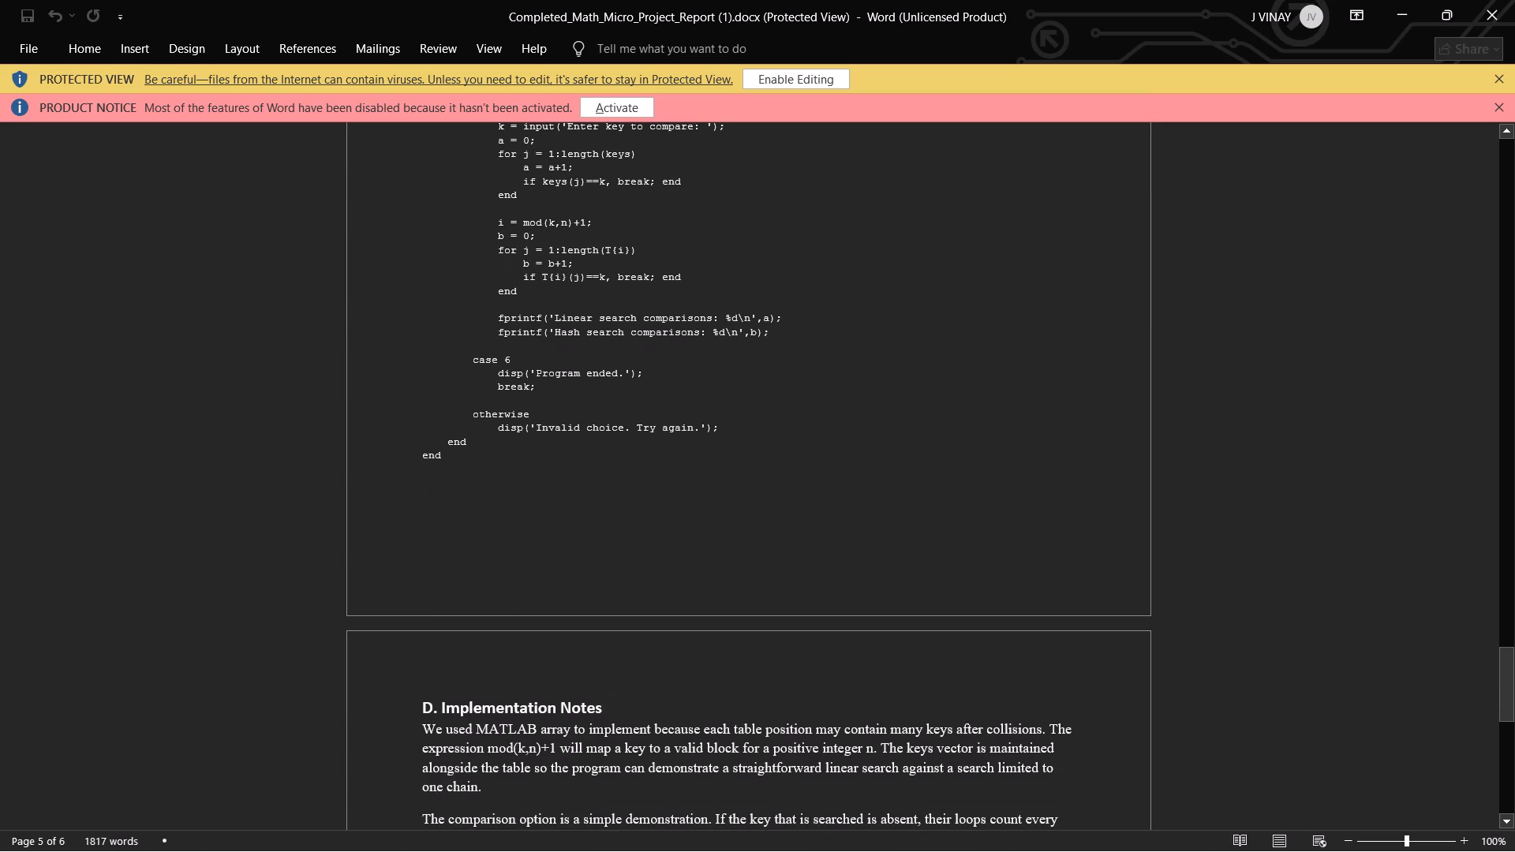
scroll(1030, 460, down, 3)
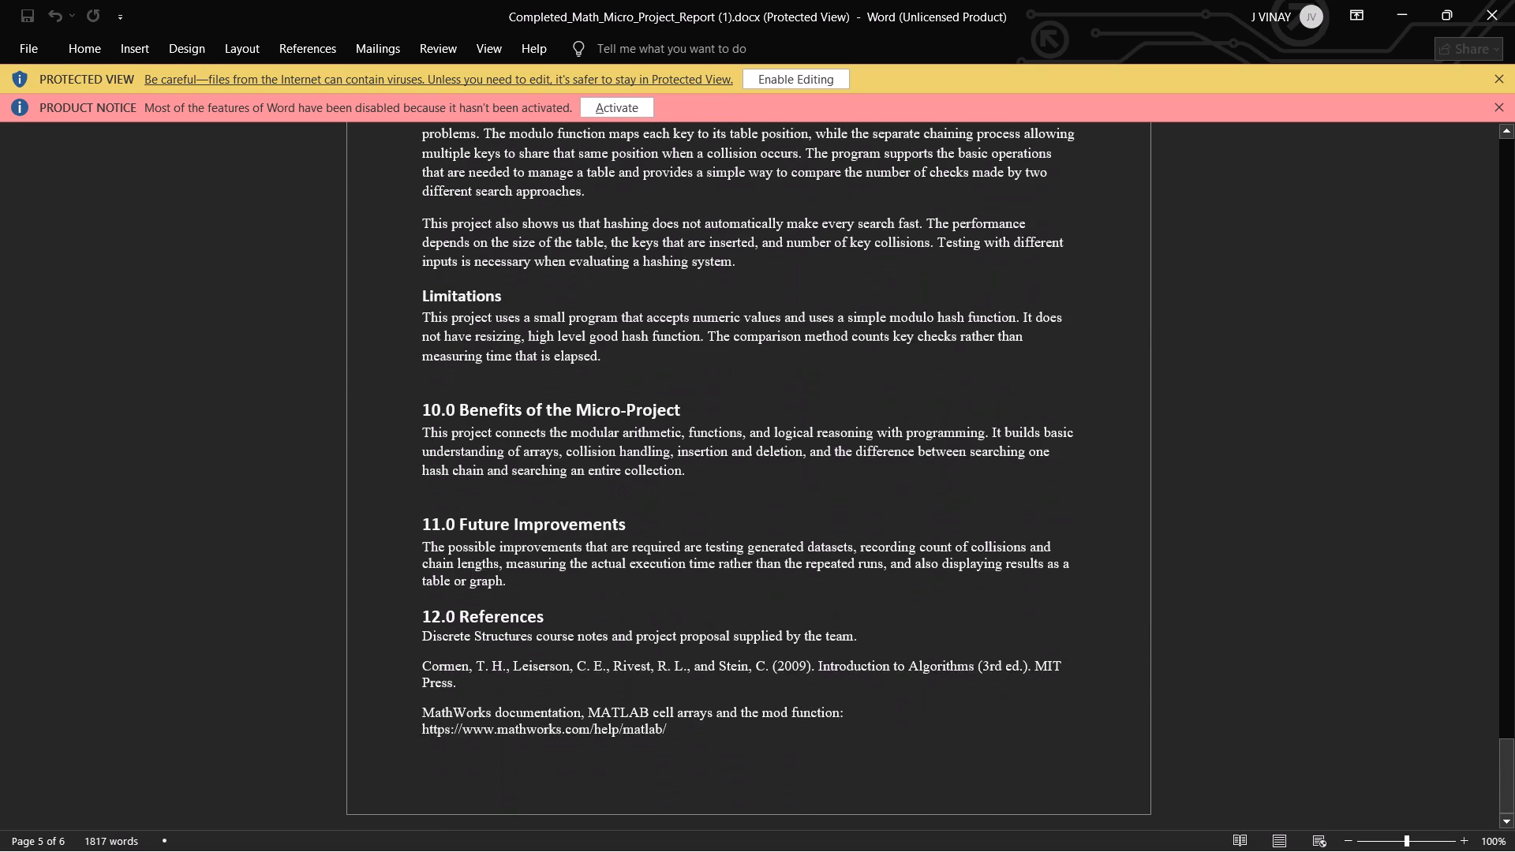
scroll(1030, 460, down, 2)
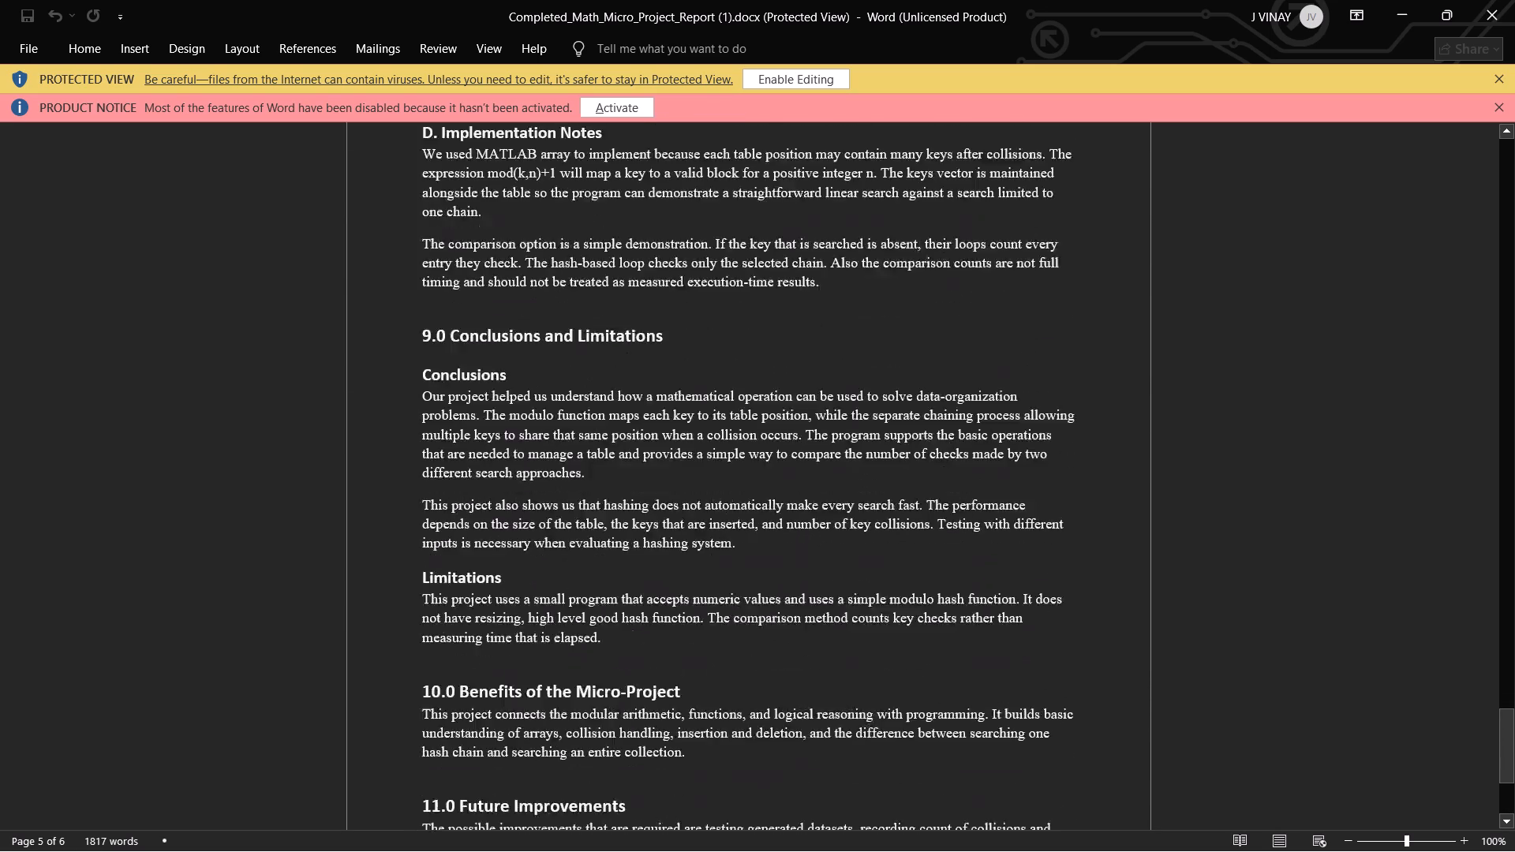
scroll(1030, 460, down, 3)
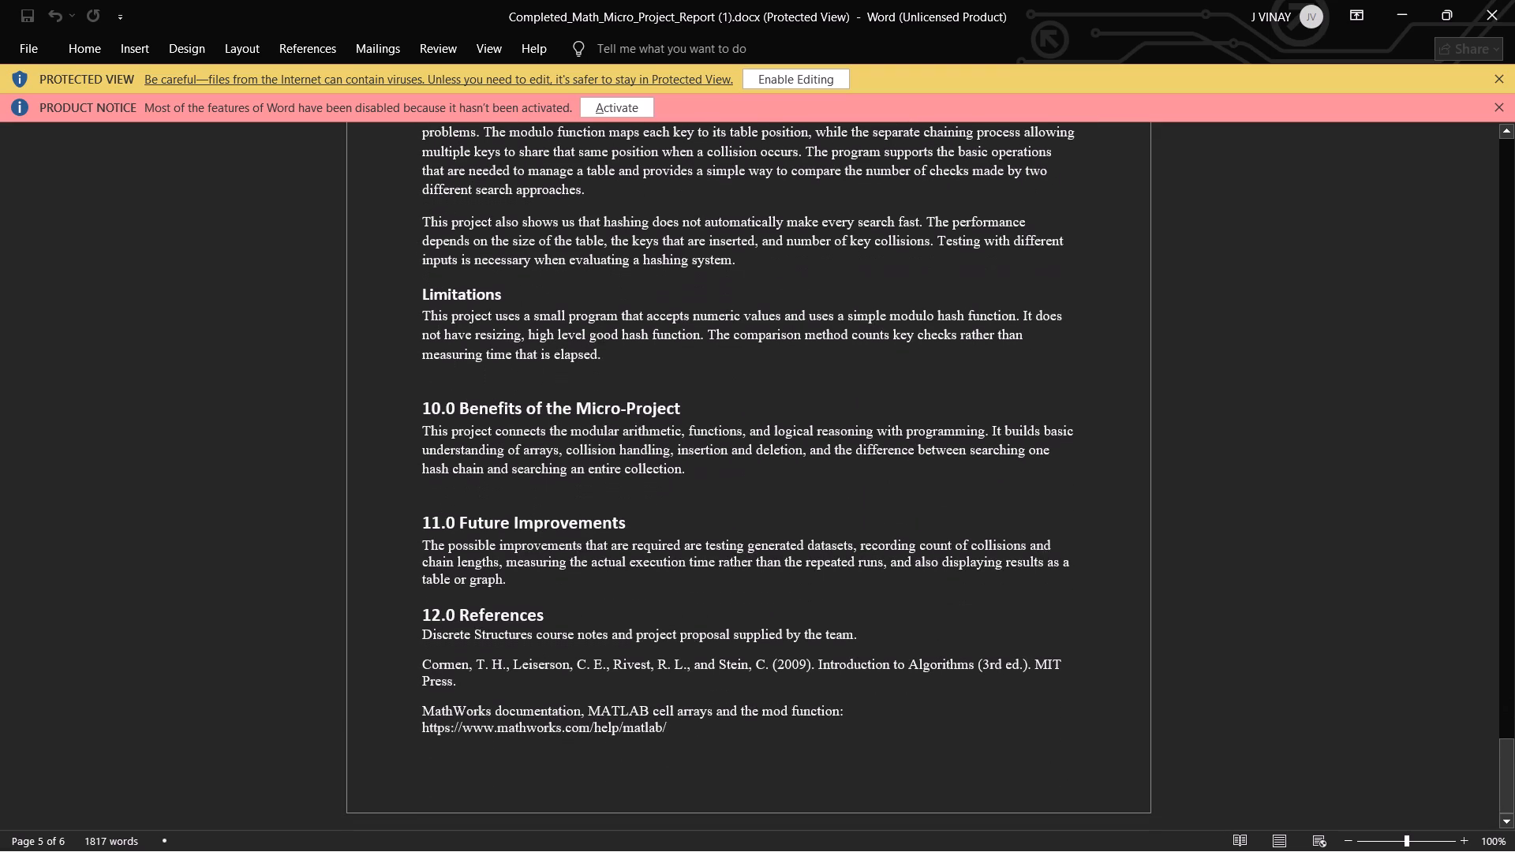
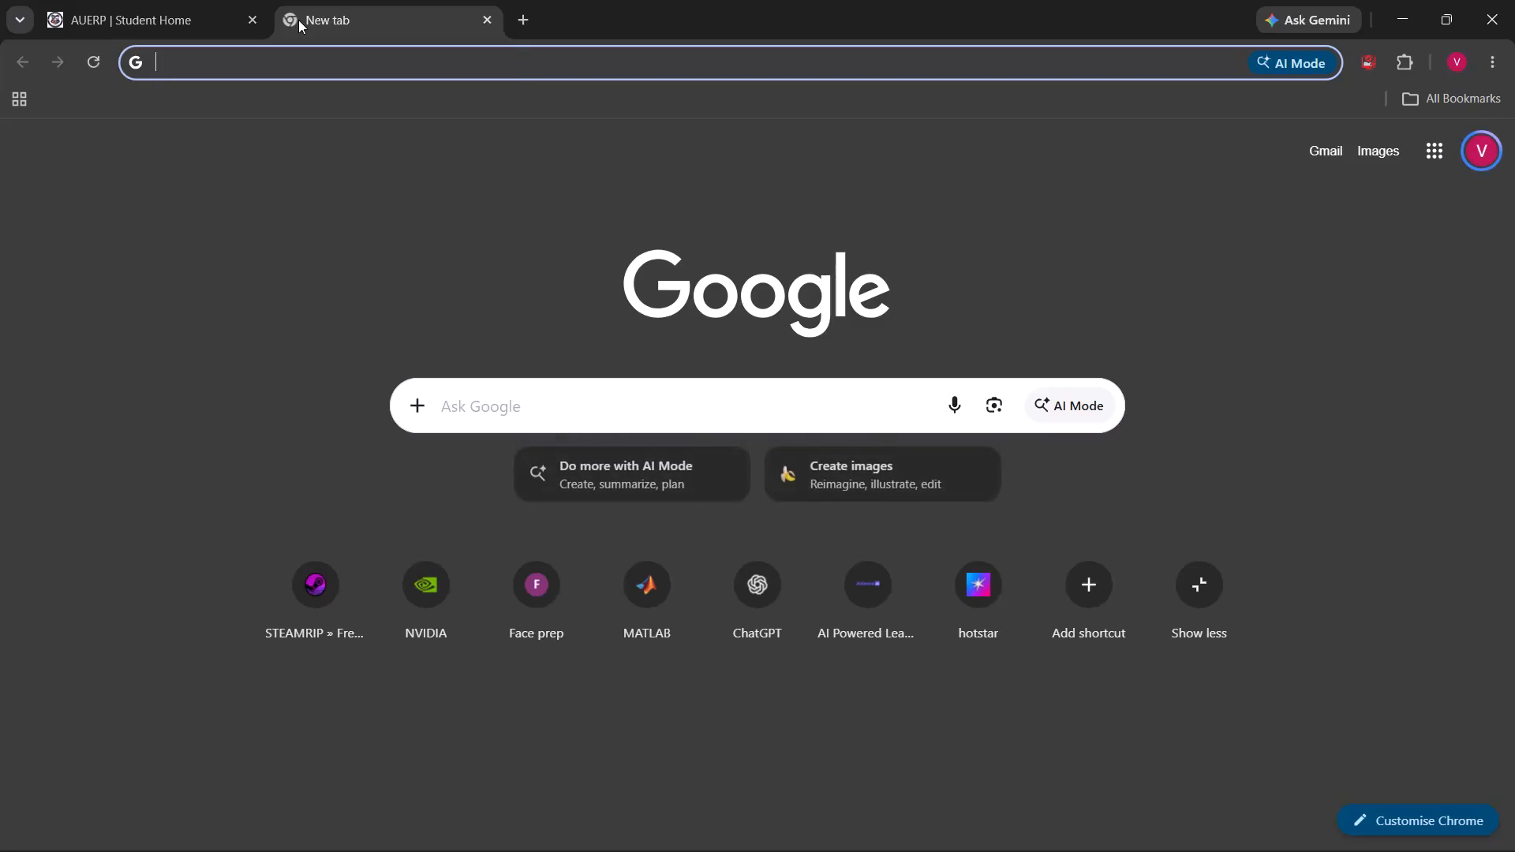
Create a blank Google Docs document in the new tab.
text(docs)
key(Return)
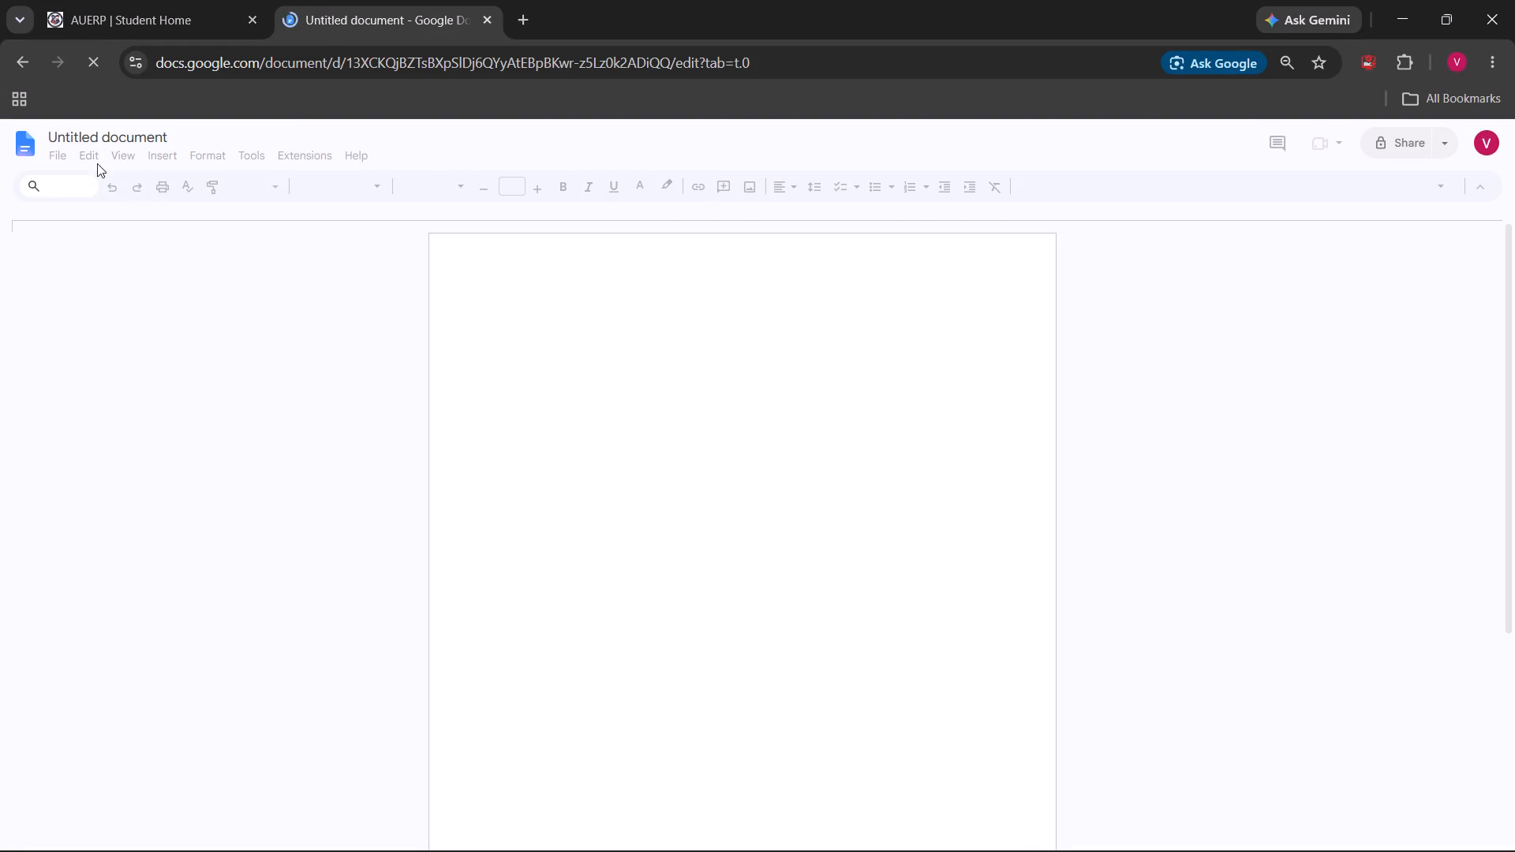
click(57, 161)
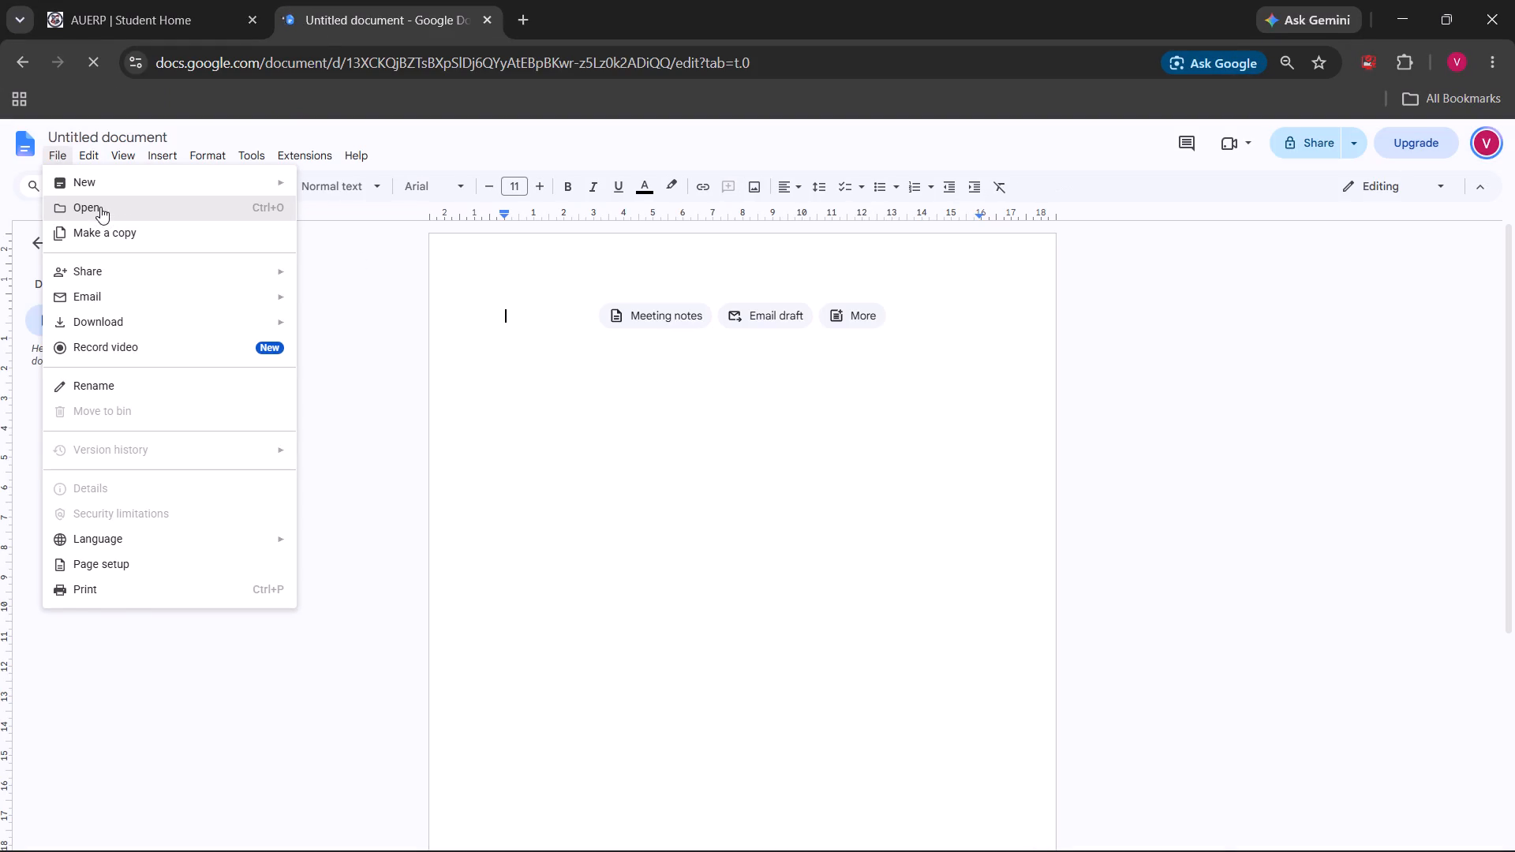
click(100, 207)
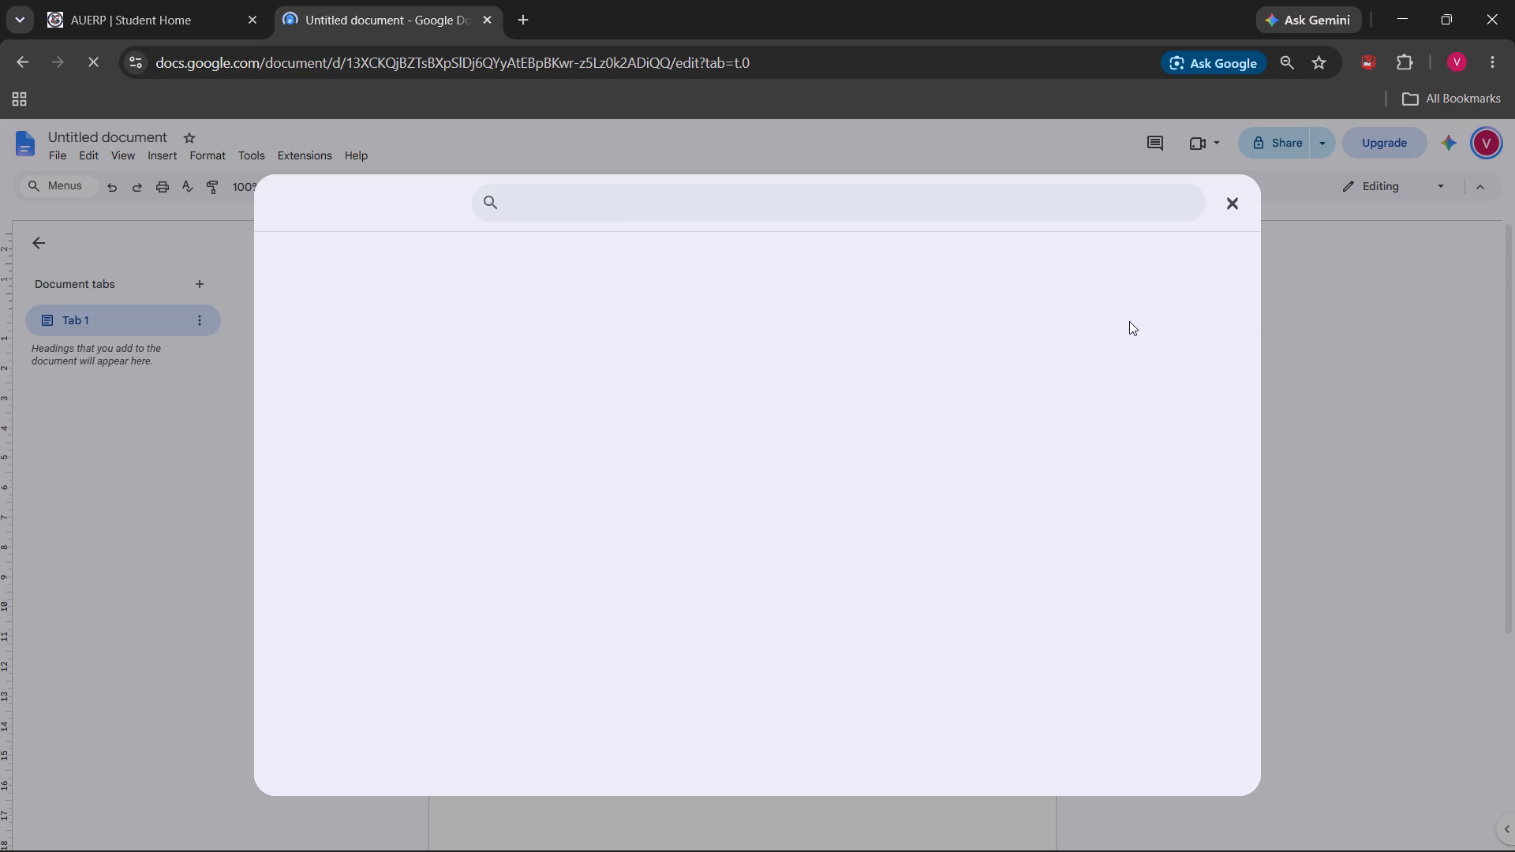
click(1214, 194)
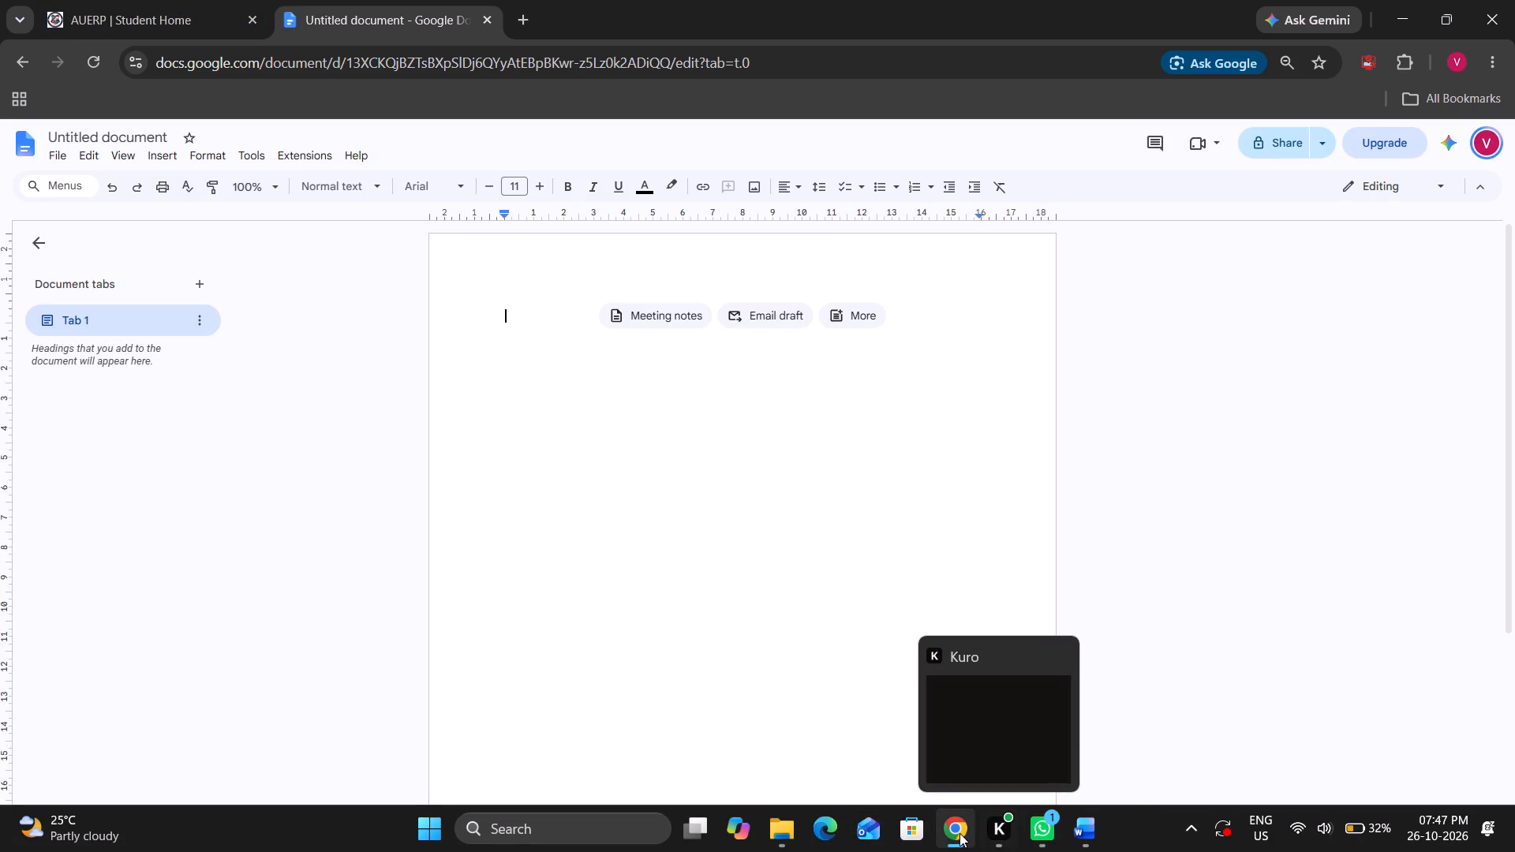
Switch to File Explorer, search for "dri" and launch the Google Drive desktop shortcut.
click(786, 843)
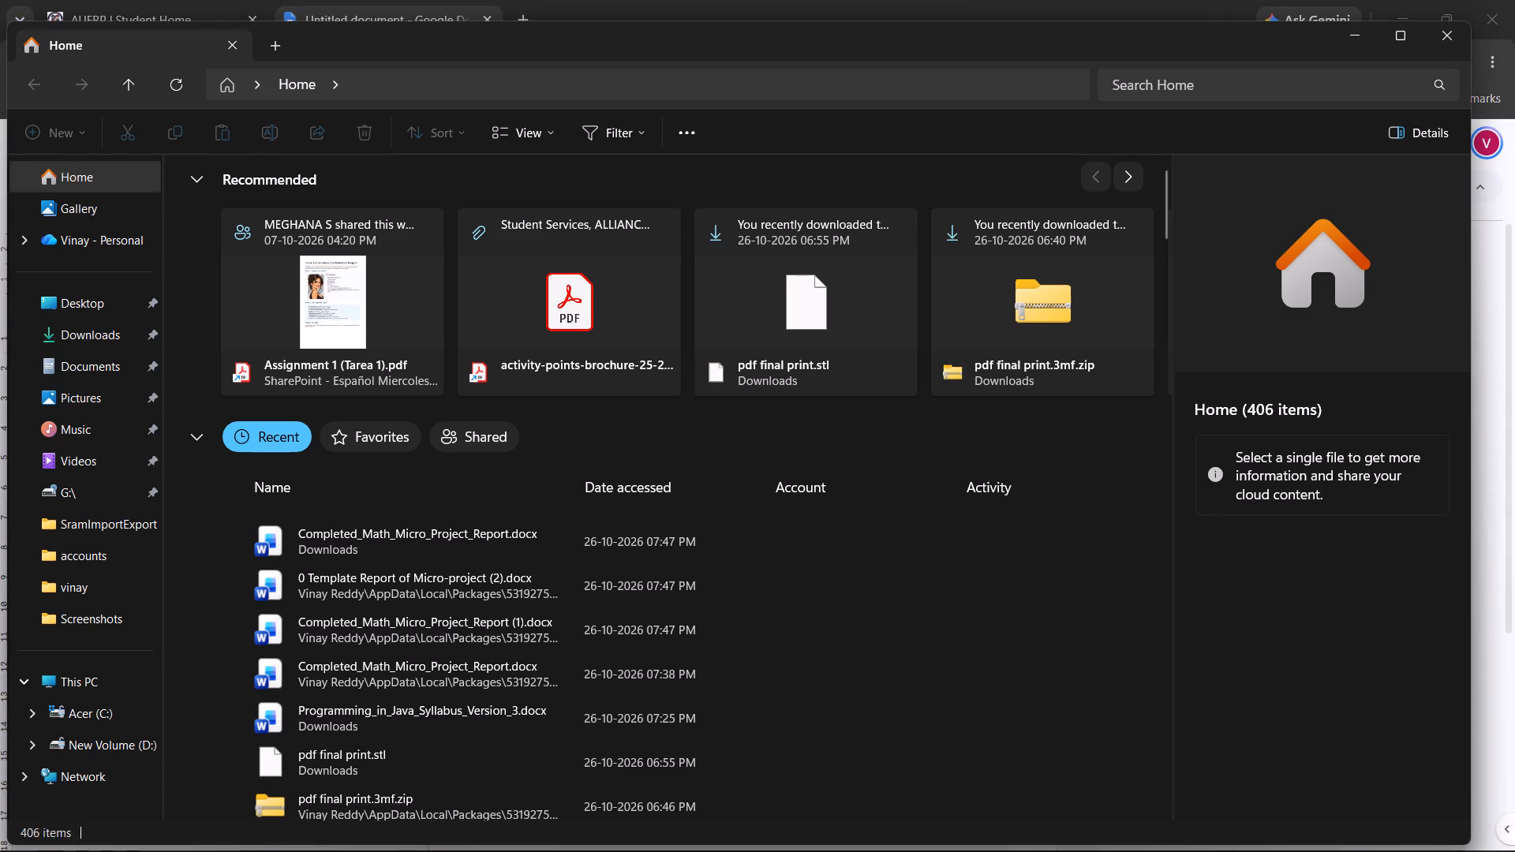
click(1224, 88)
text(dr)
key(i)
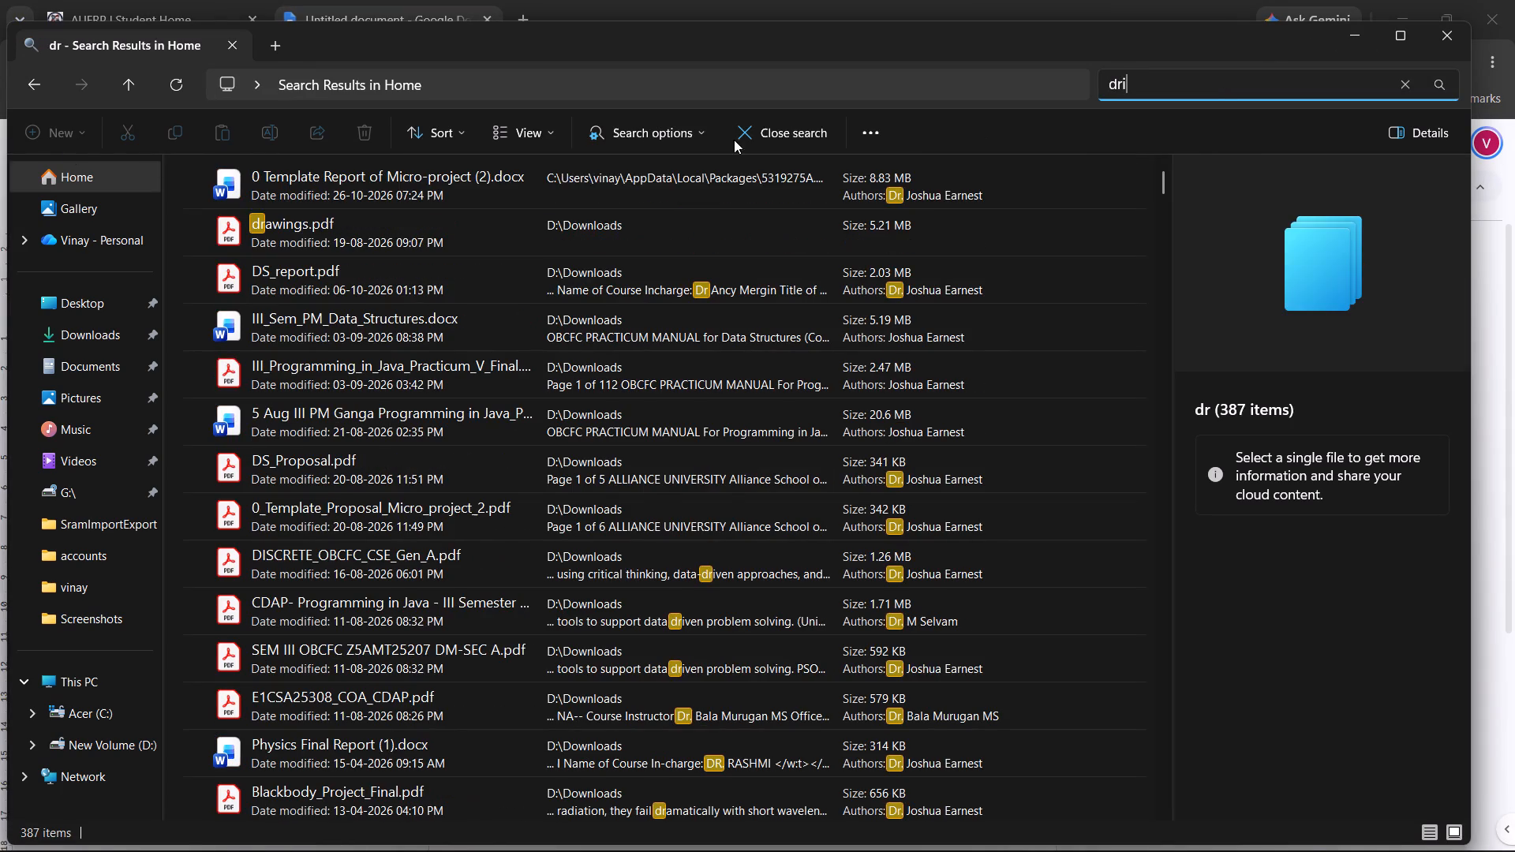
double_click(354, 234)
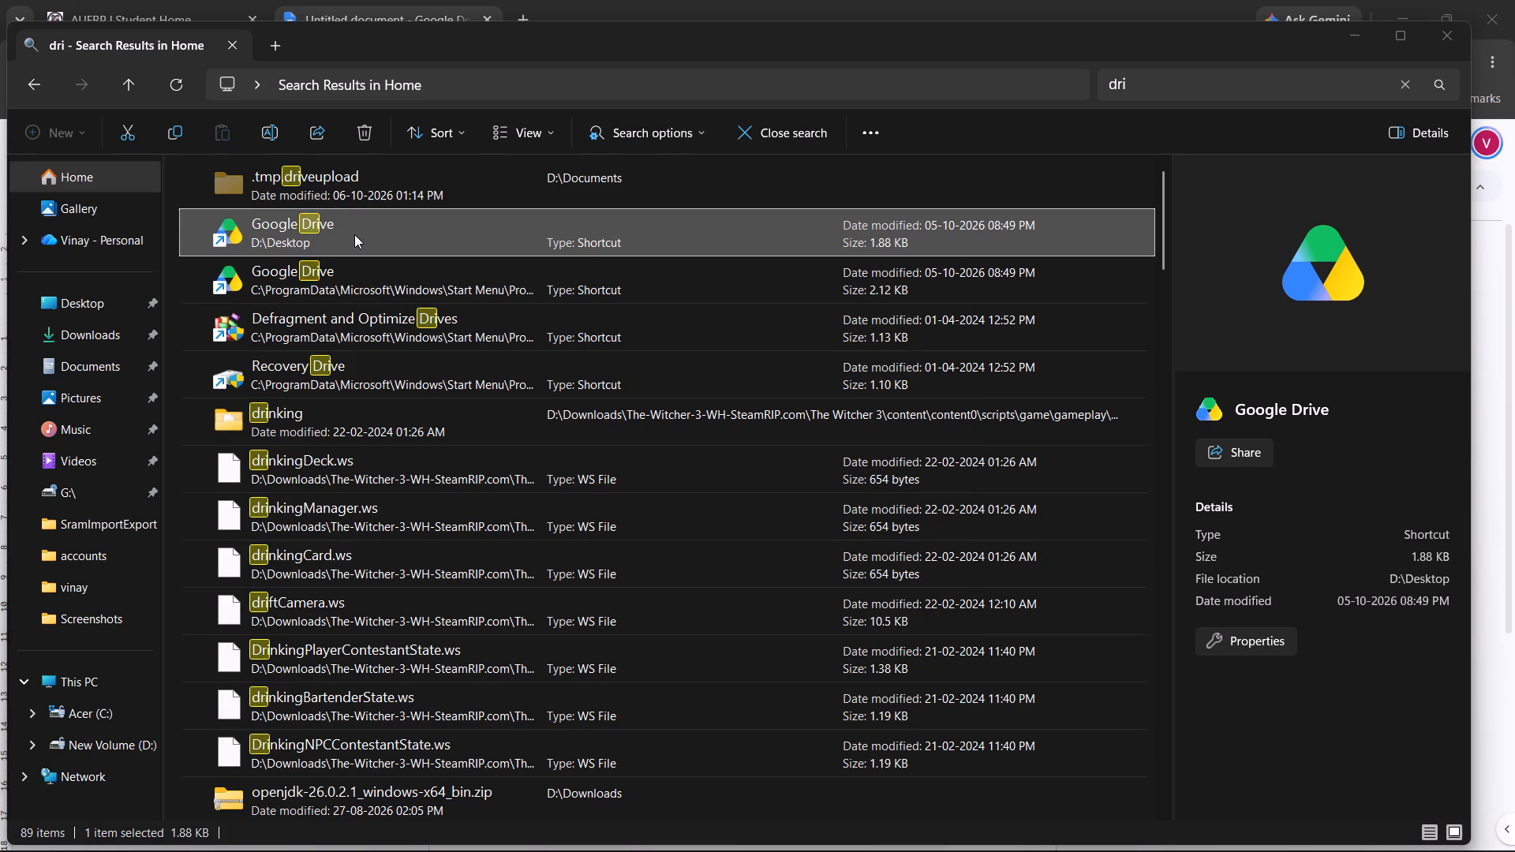
Copy Completed_Math_Micro_Project_Report.docx from Downloads into My Drive on Google Drive (G:), then close File Explorer.
click(82, 331)
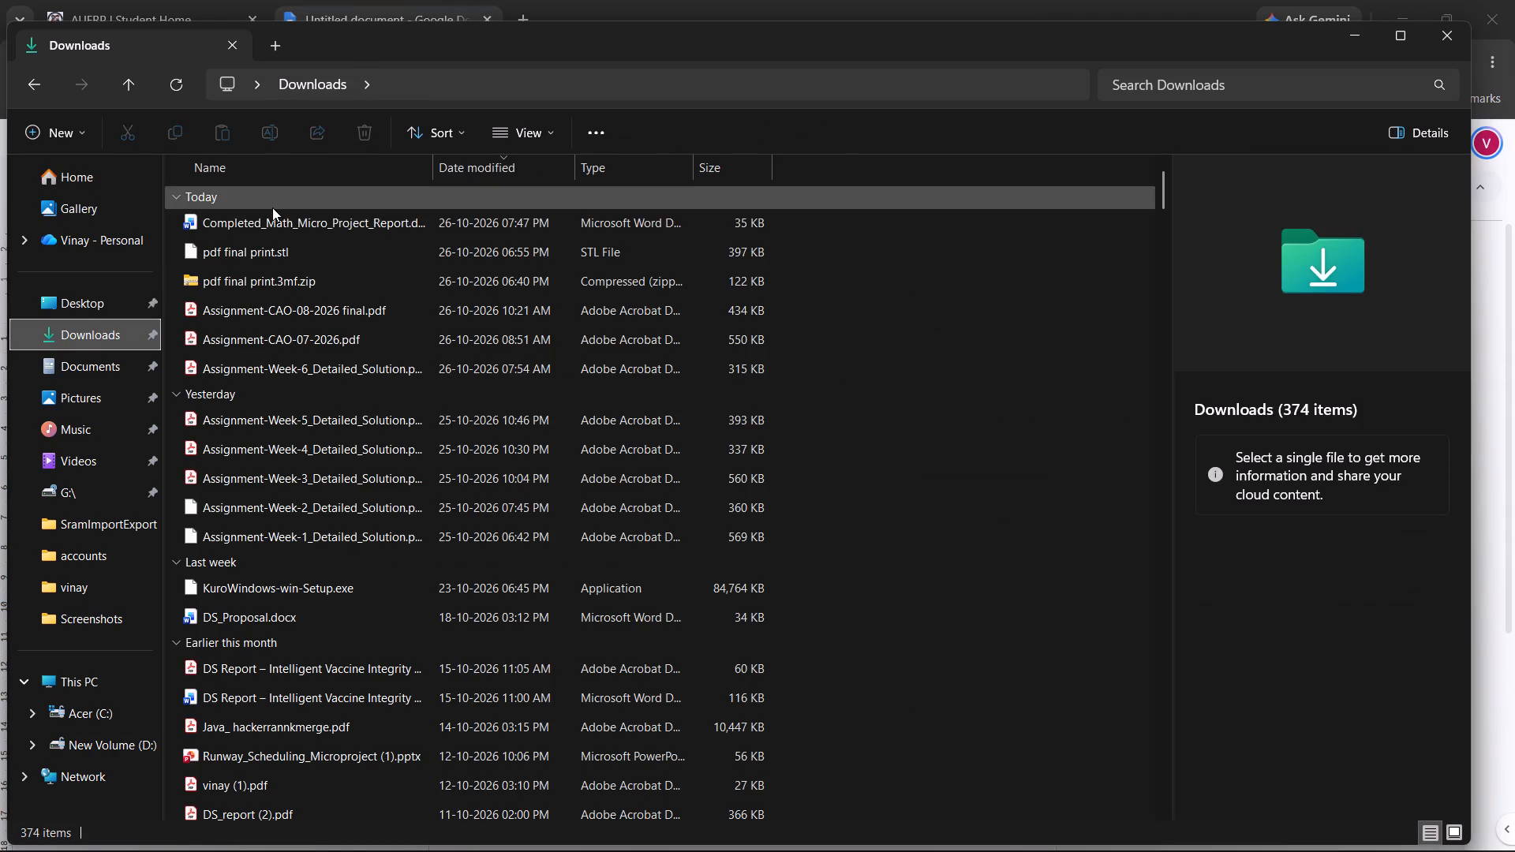
click(252, 221)
right_click(252, 221)
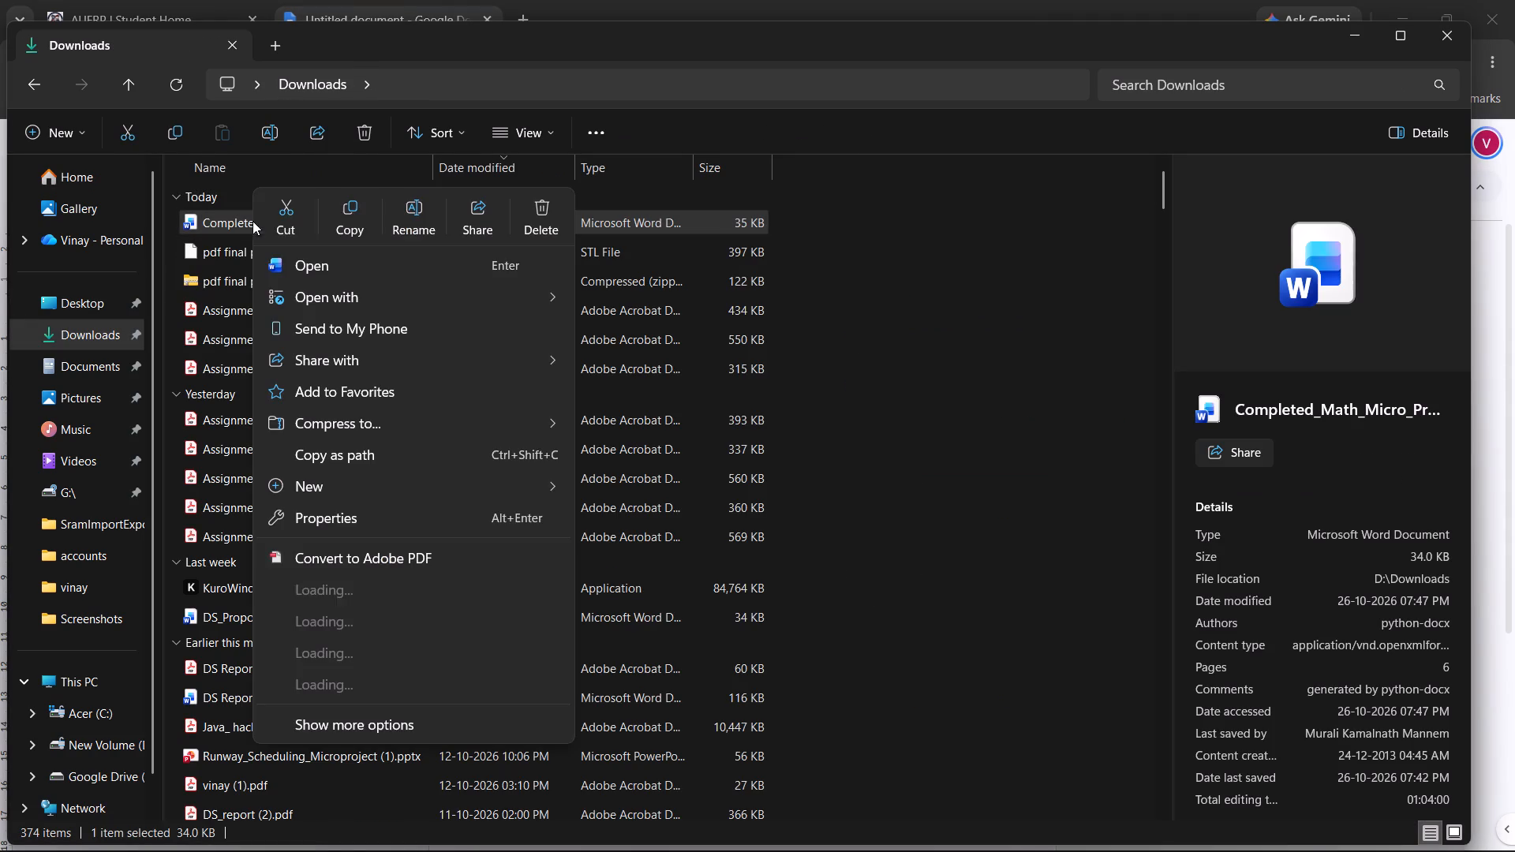
click(372, 212)
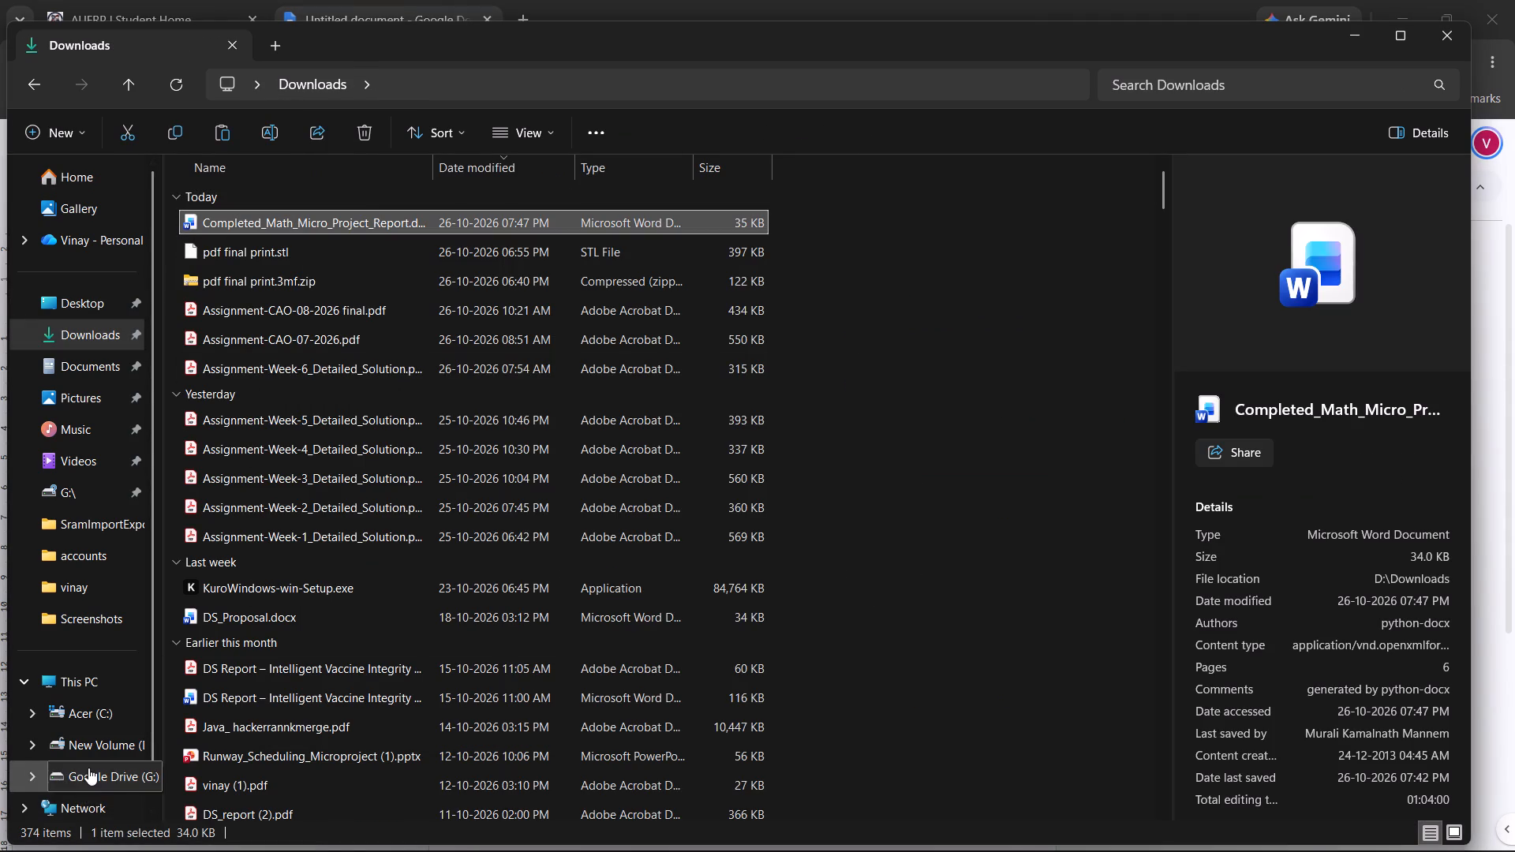
click(88, 768)
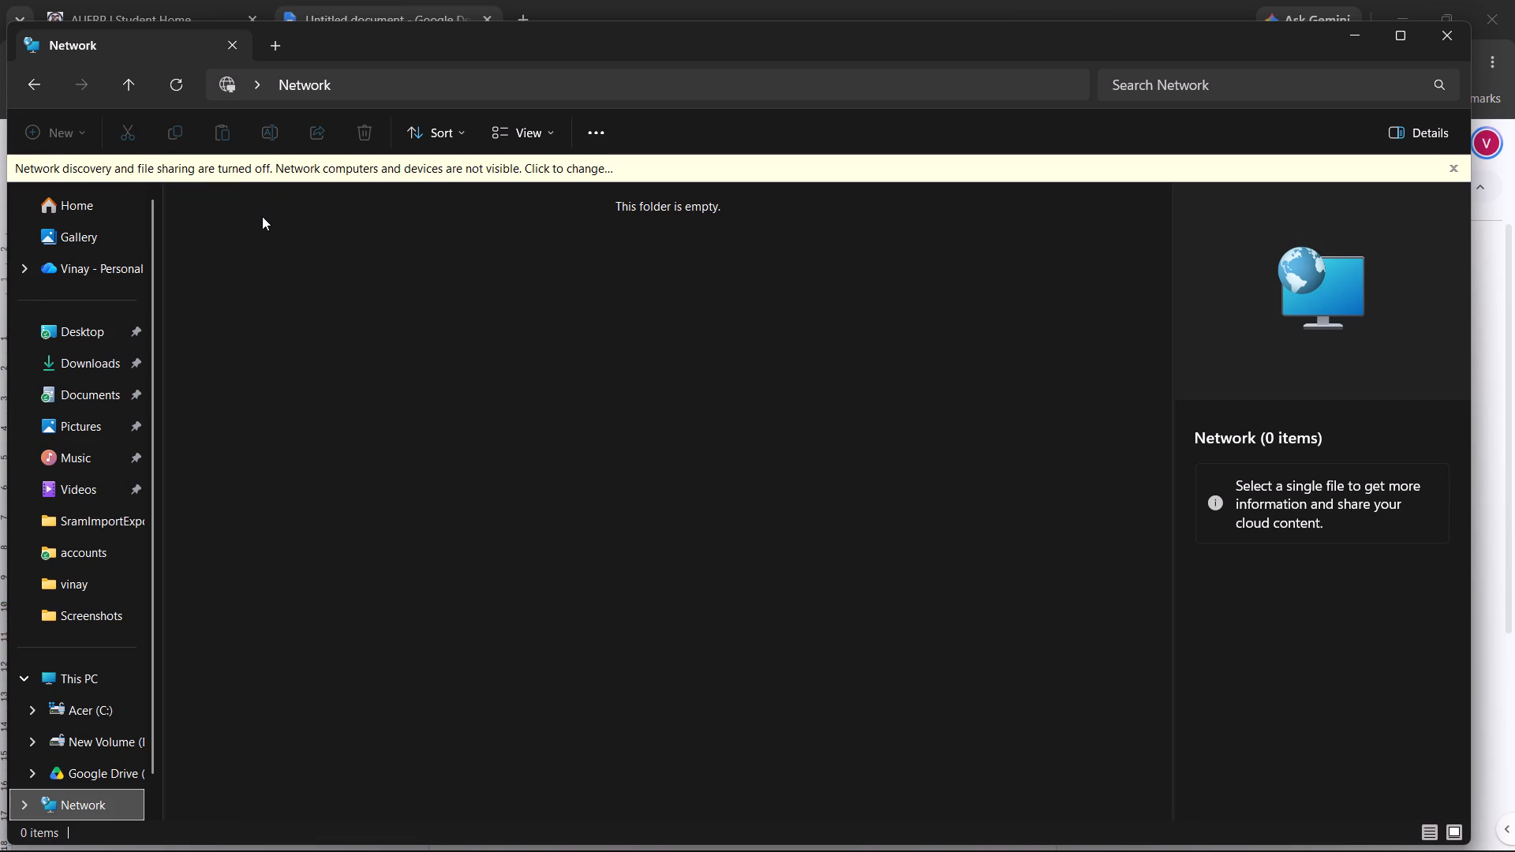
click(84, 759)
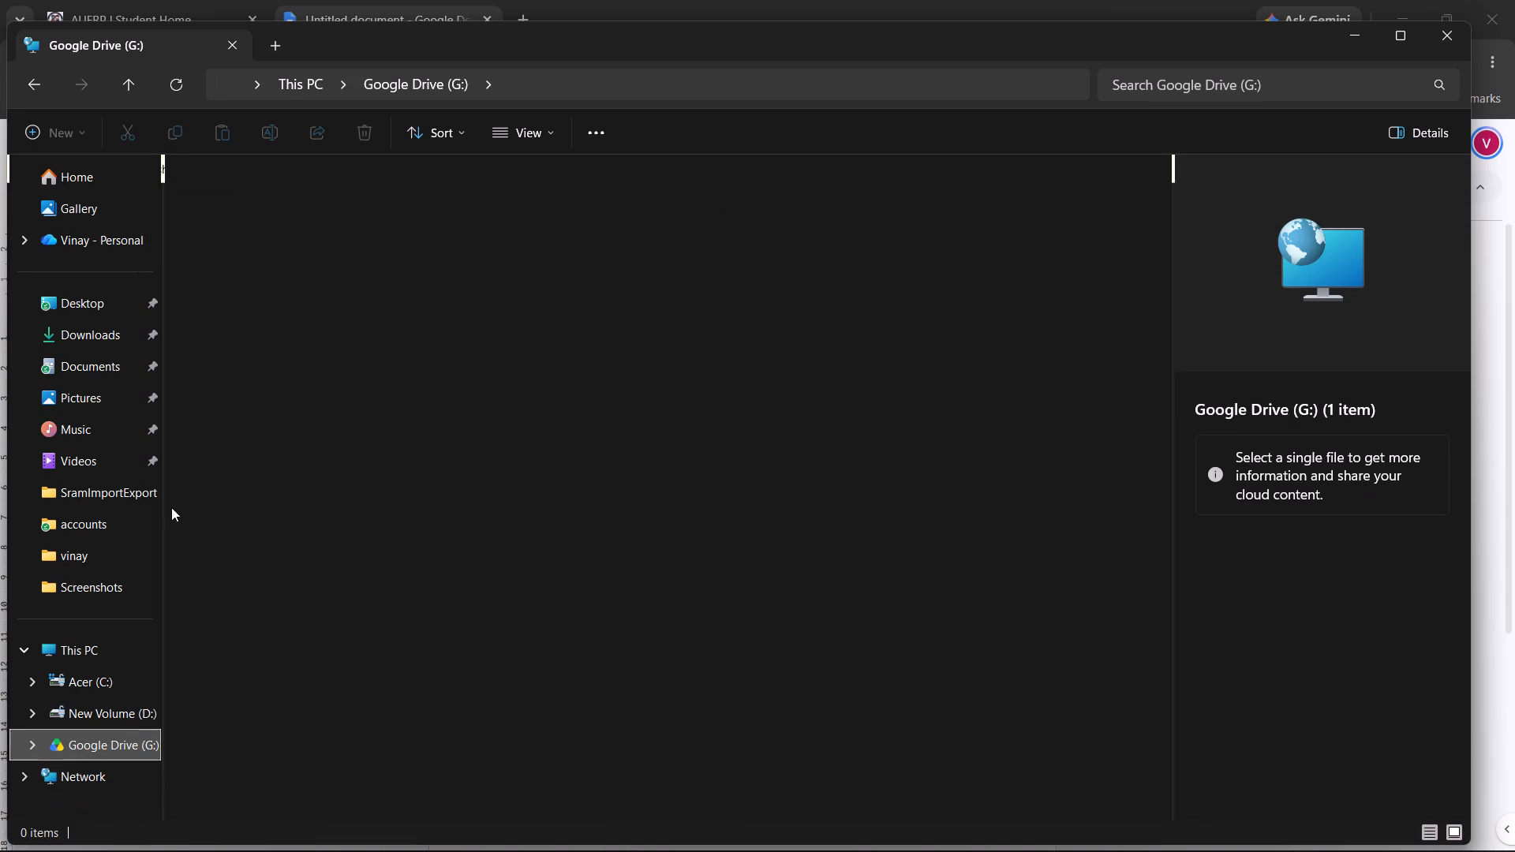
double_click(249, 193)
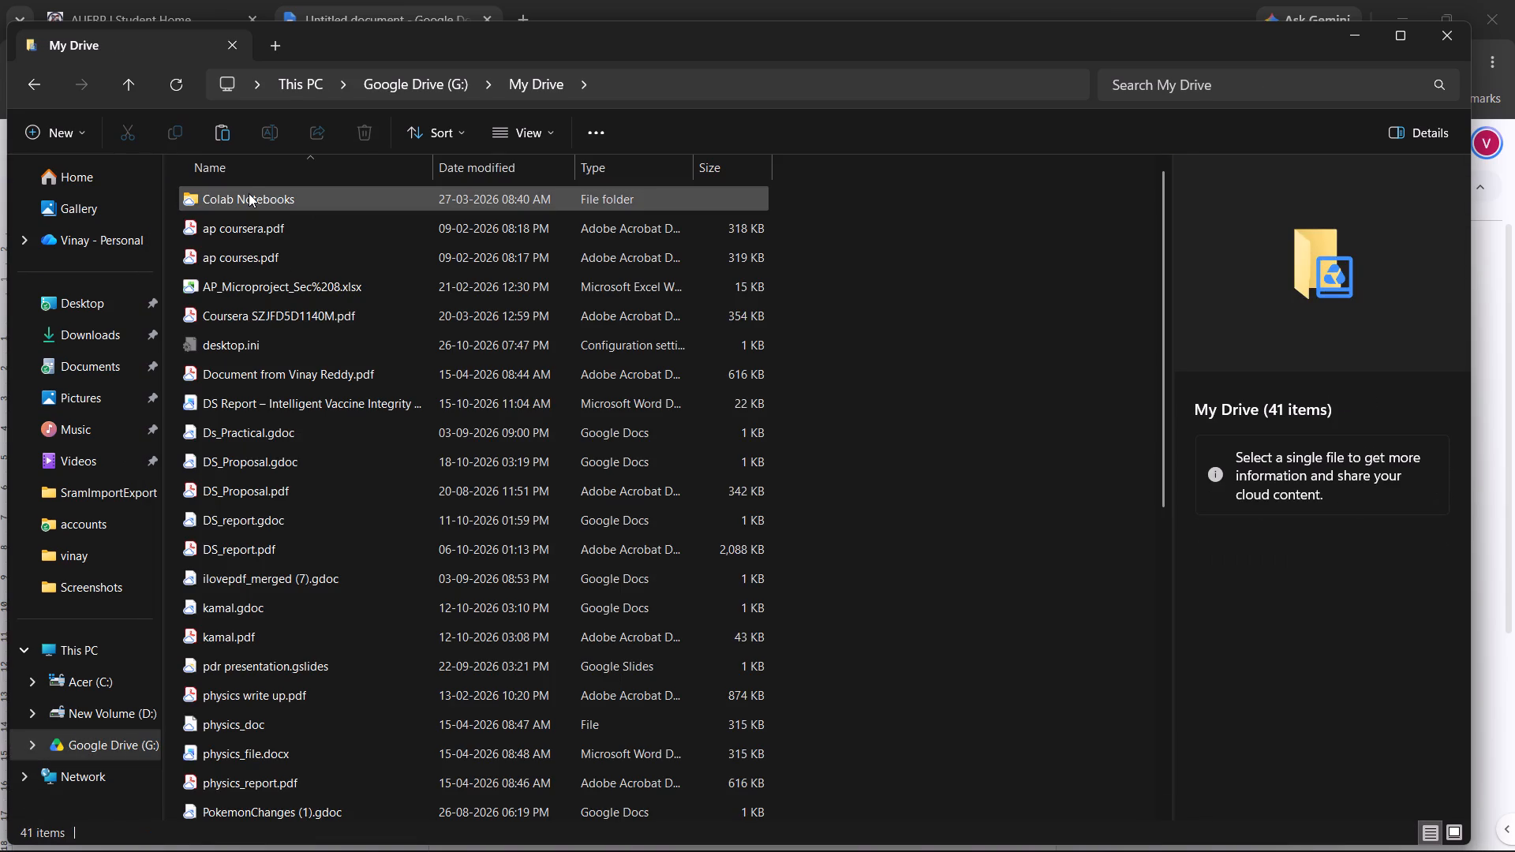
key(ctrl+v)
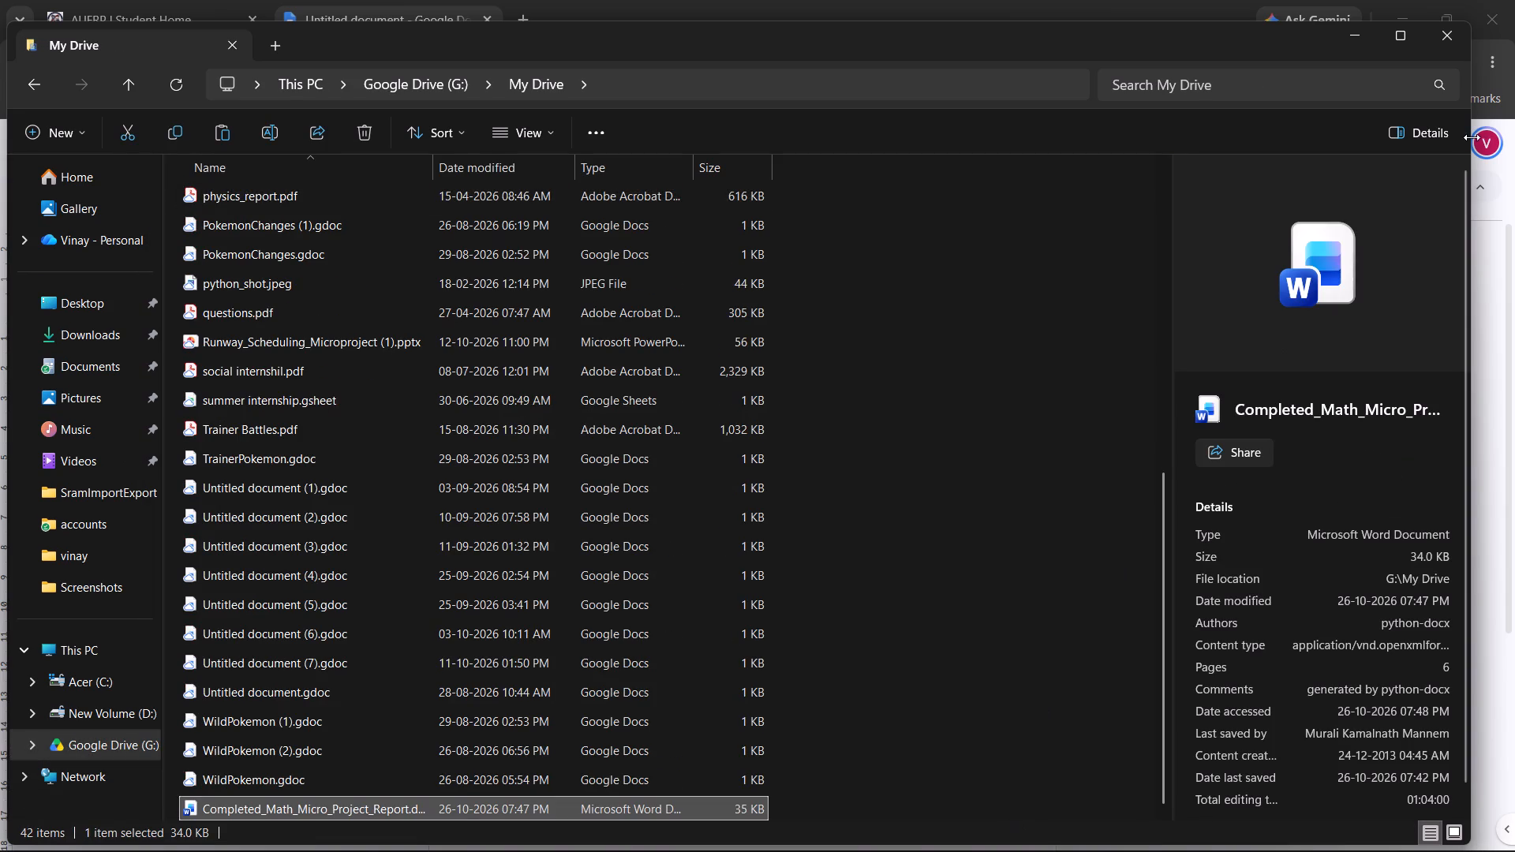
click(1456, 36)
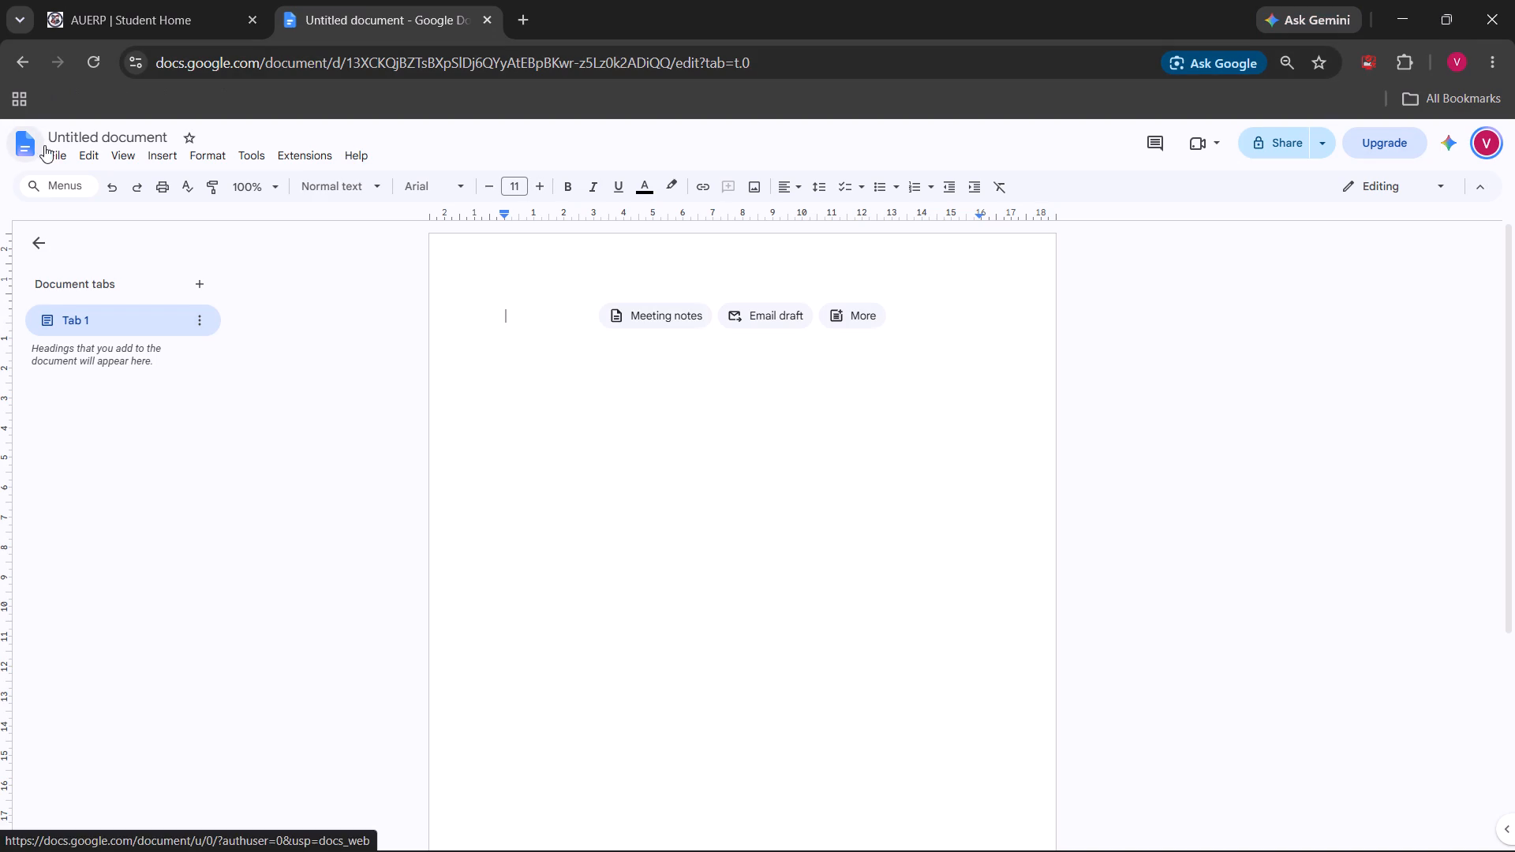
Open the Completed_Math_Micro_Project_Report file from Drive in Google Docs.
drag(48, 144, 58, 160)
click(58, 160)
click(96, 197)
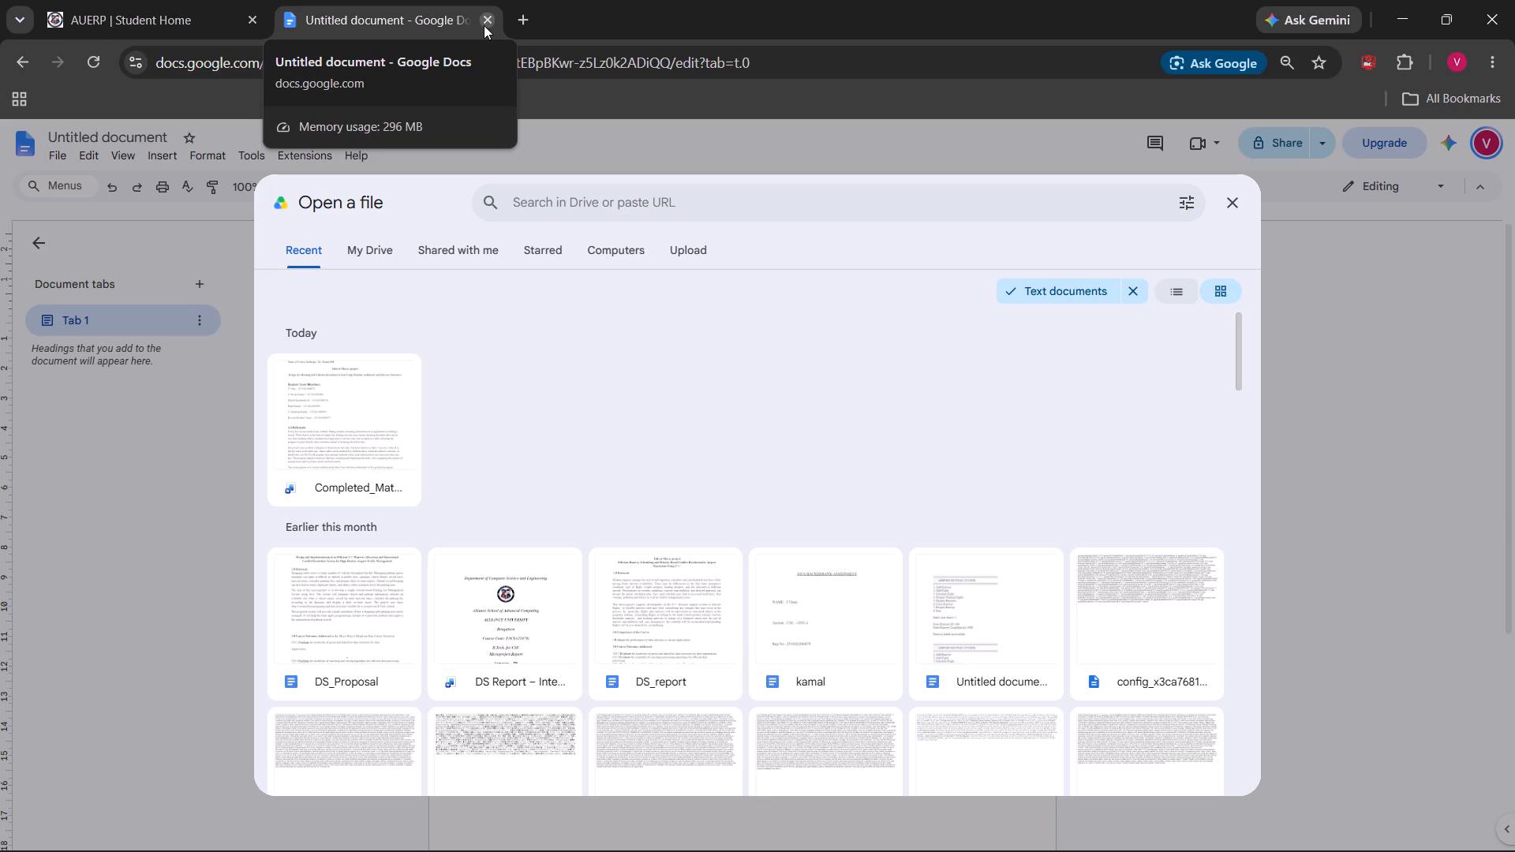
click(351, 432)
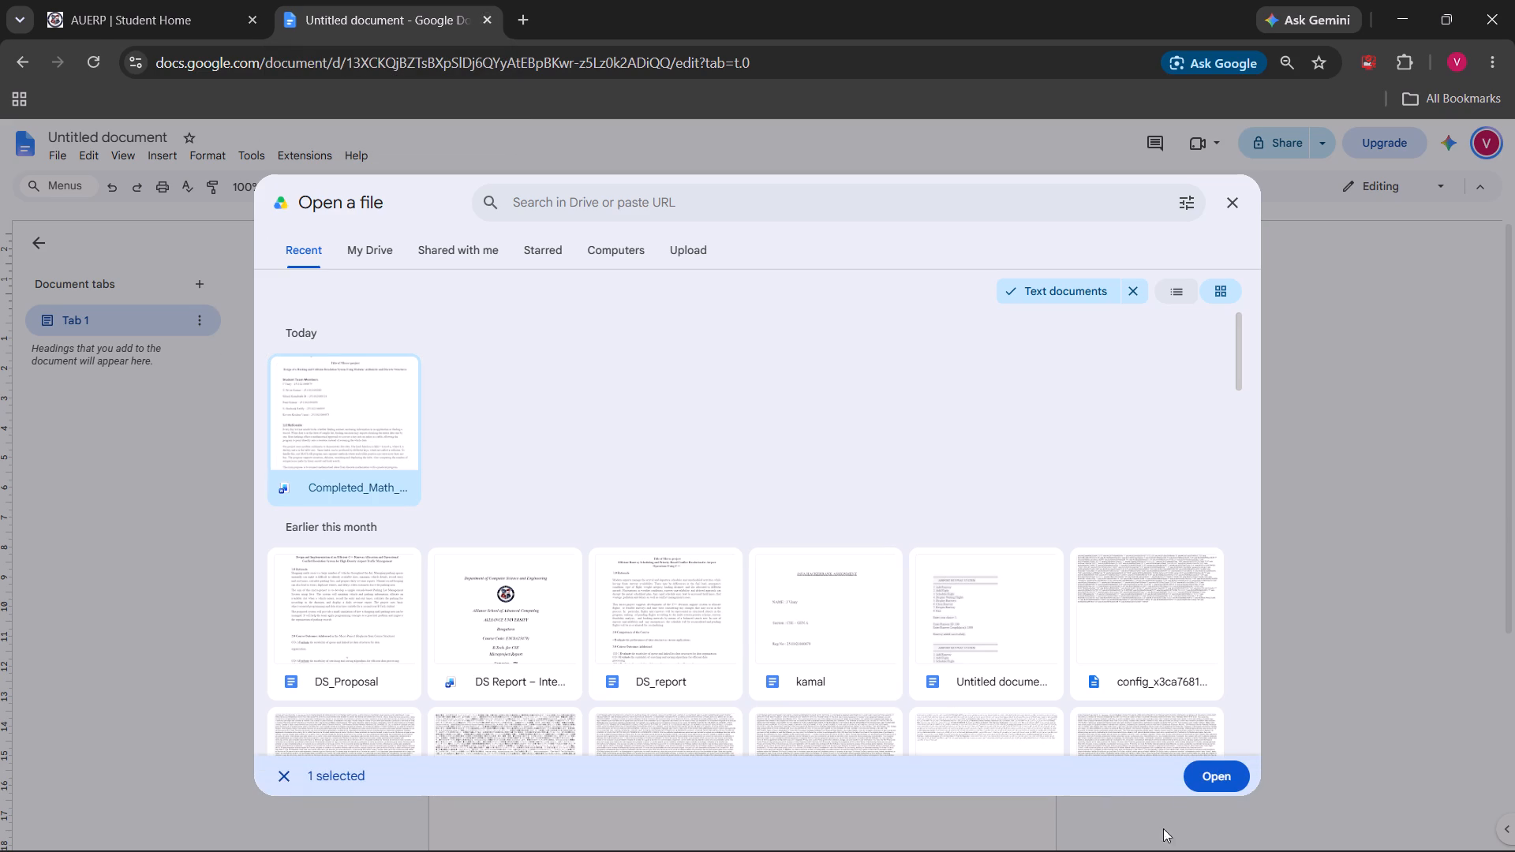
click(1216, 779)
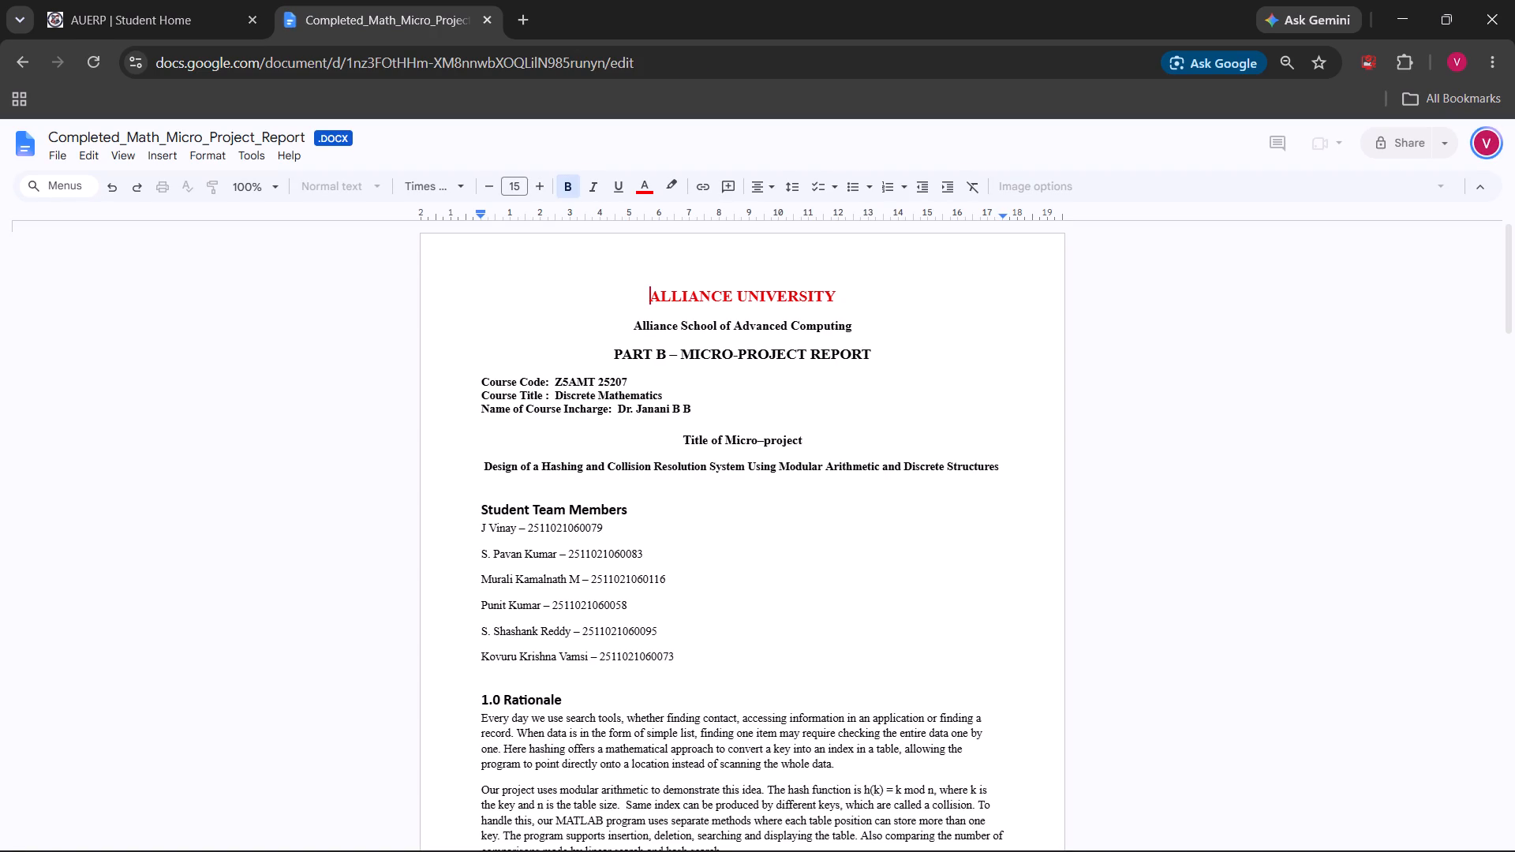
Remove the word "Student" from the team heading on the first page so it reads "Team Members".
scroll(716, 559, up, 1)
drag(704, 658, 577, 557)
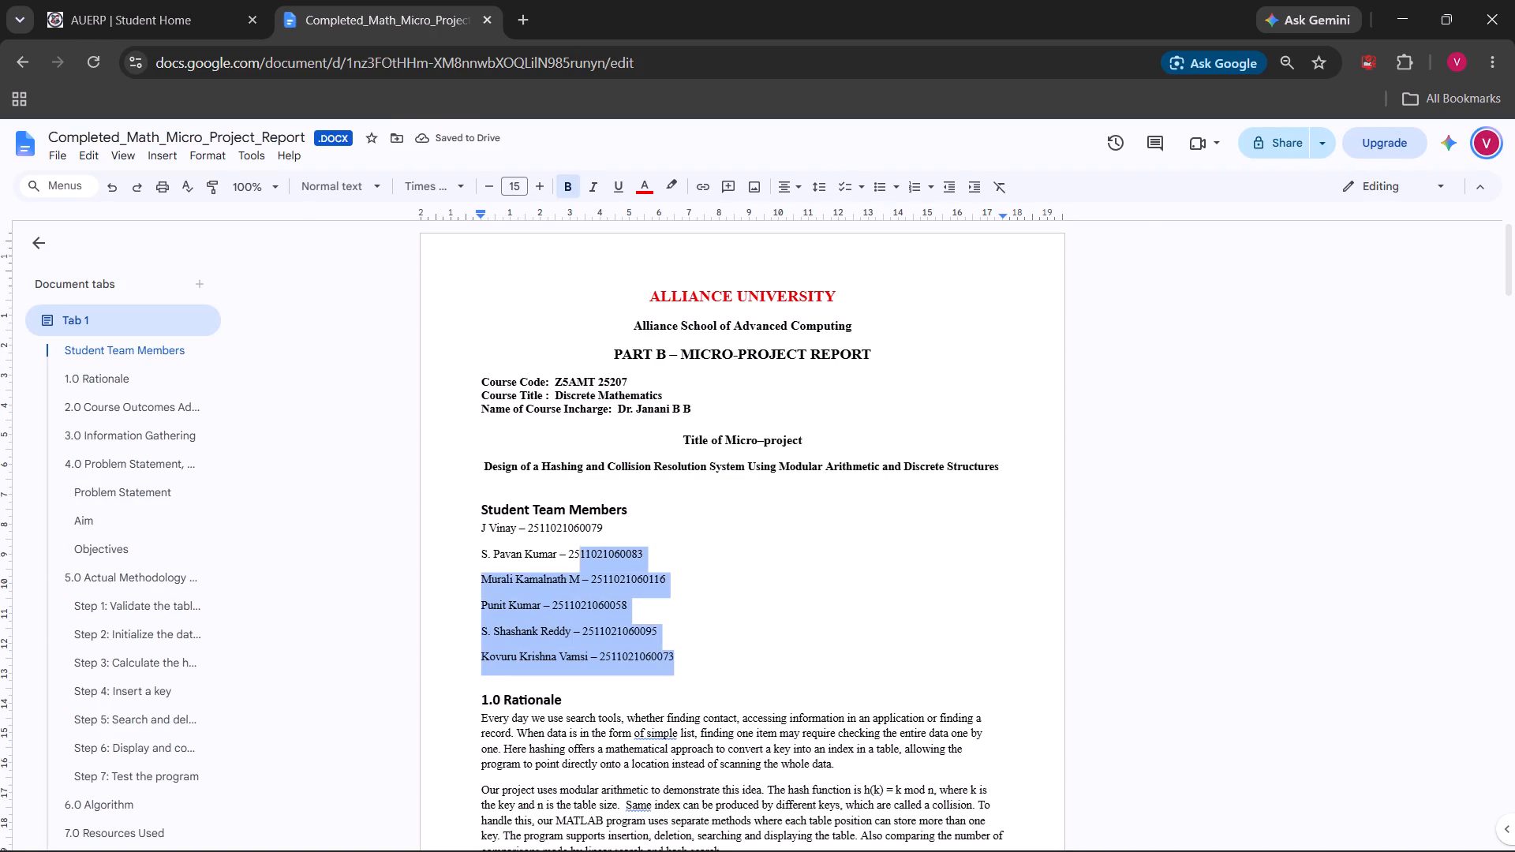
drag(577, 557, 480, 512)
click(529, 510)
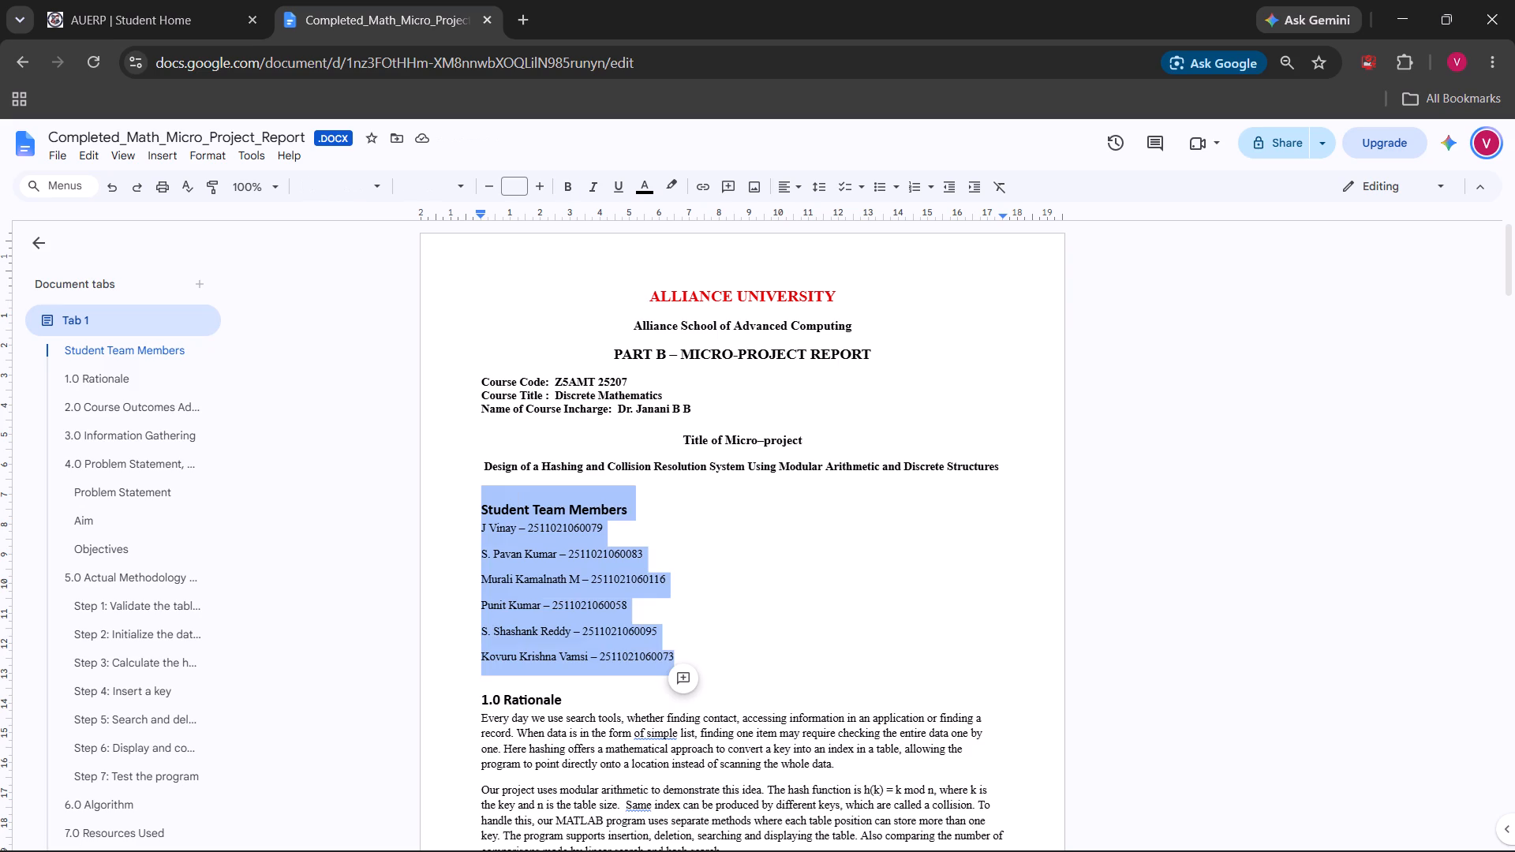
click(529, 510)
key(BackSpace)
key(BackSpace)
key(BackSpace)
key(BackSpace)
key(BackSpace)
key(BackSpace)
key(BackSpace)
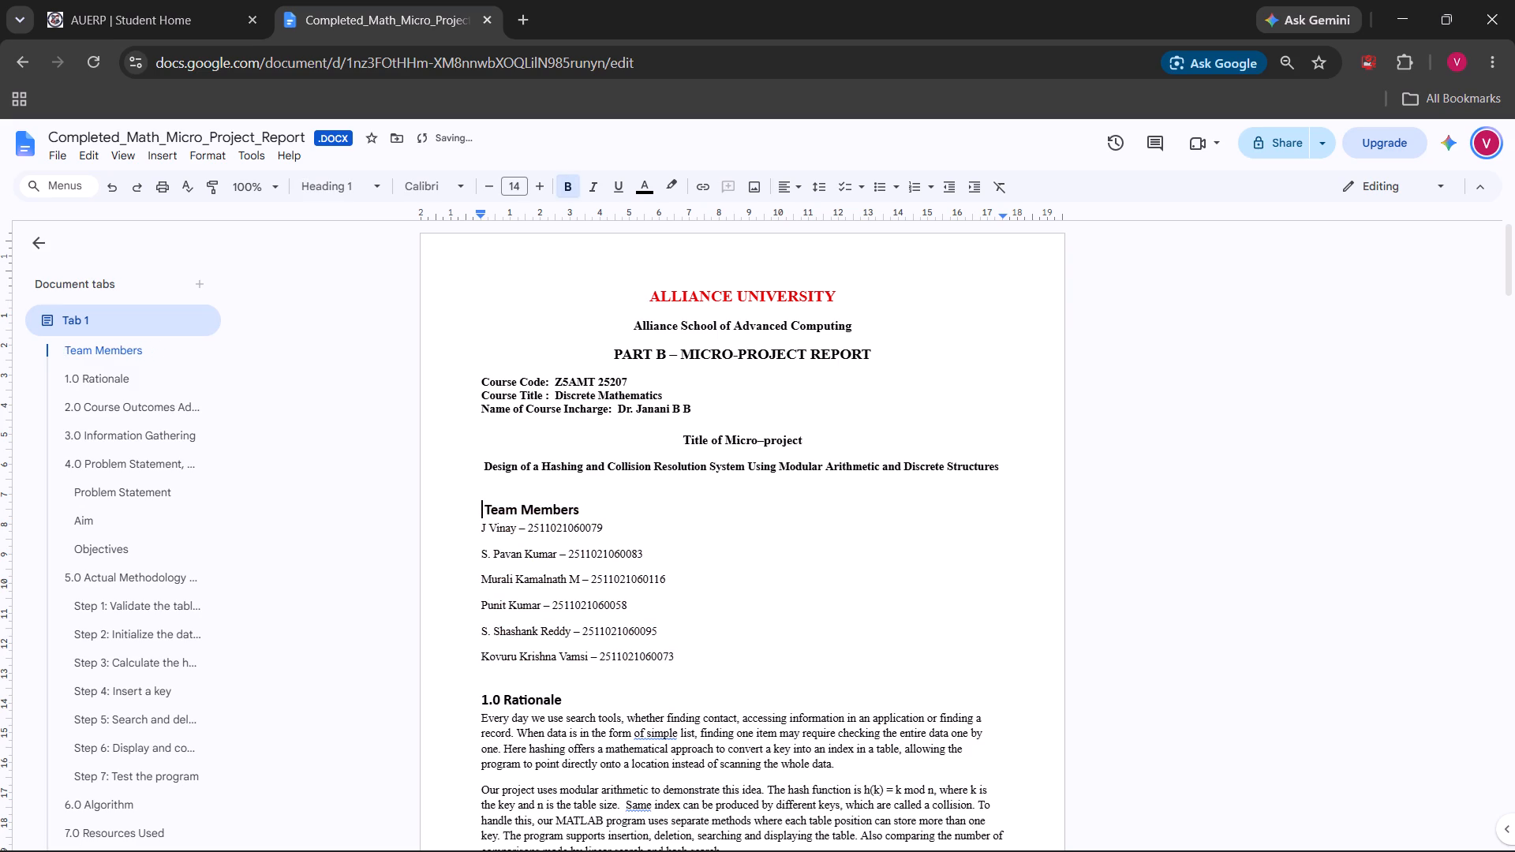
click(484, 512)
key(BackSpace)
Format the entire report's text in Times New Roman at font size 12.
click(603, 503)
key(ctrl+a)
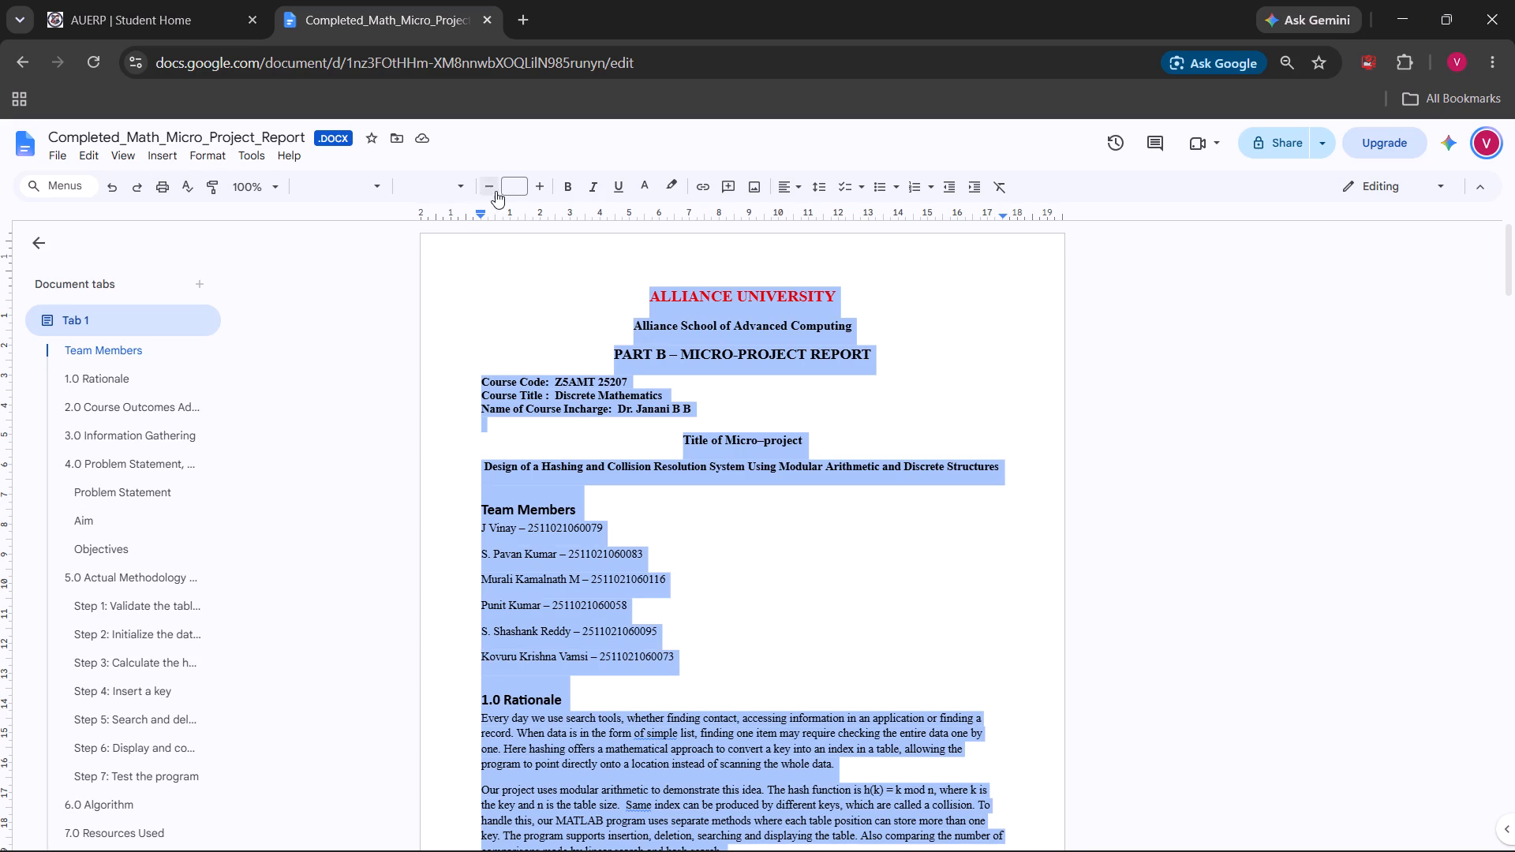
click(459, 189)
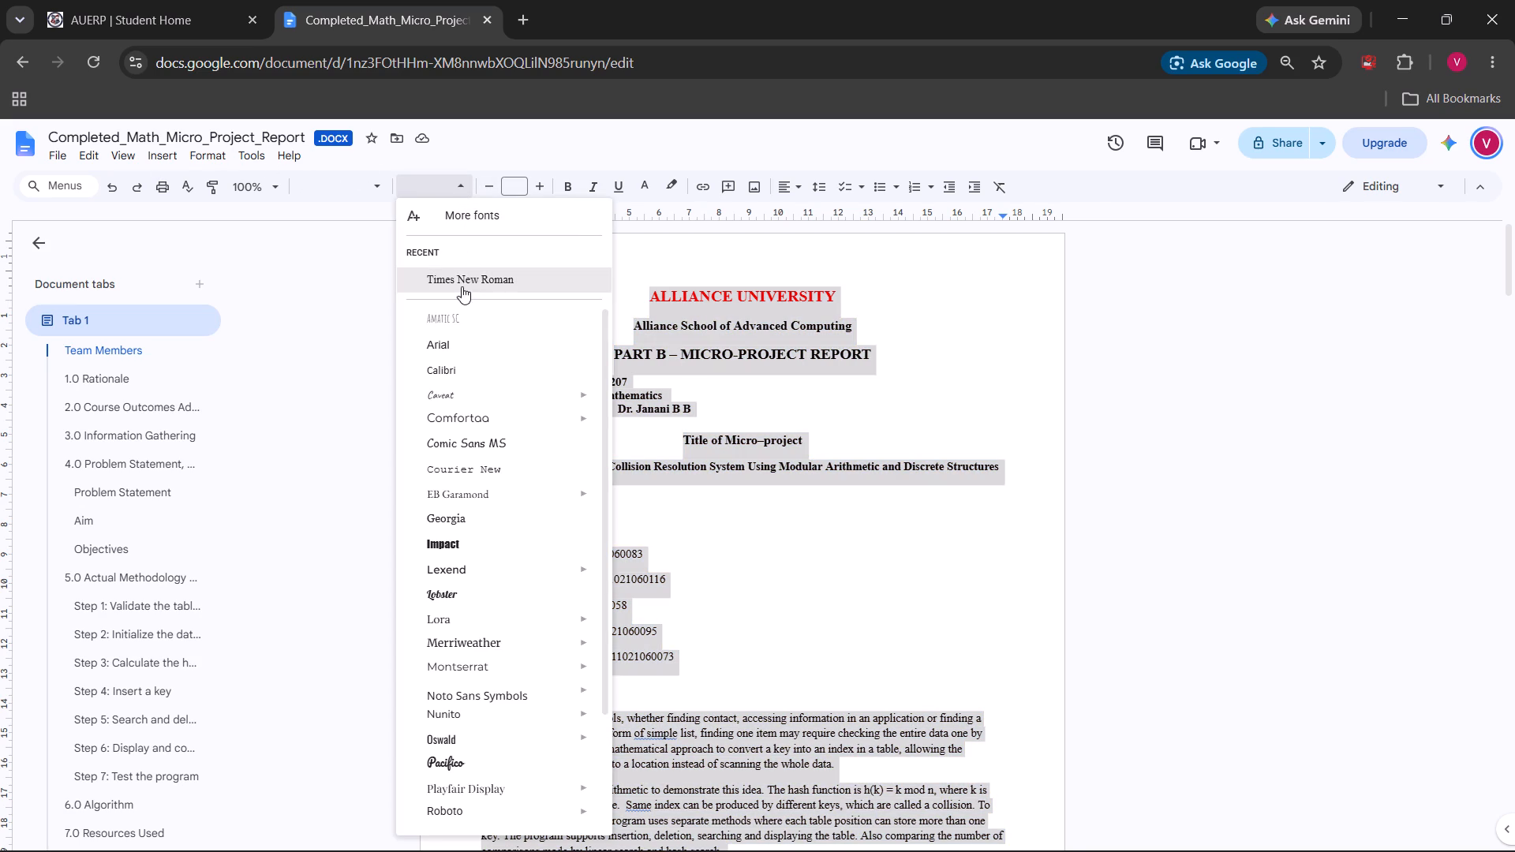
click(462, 286)
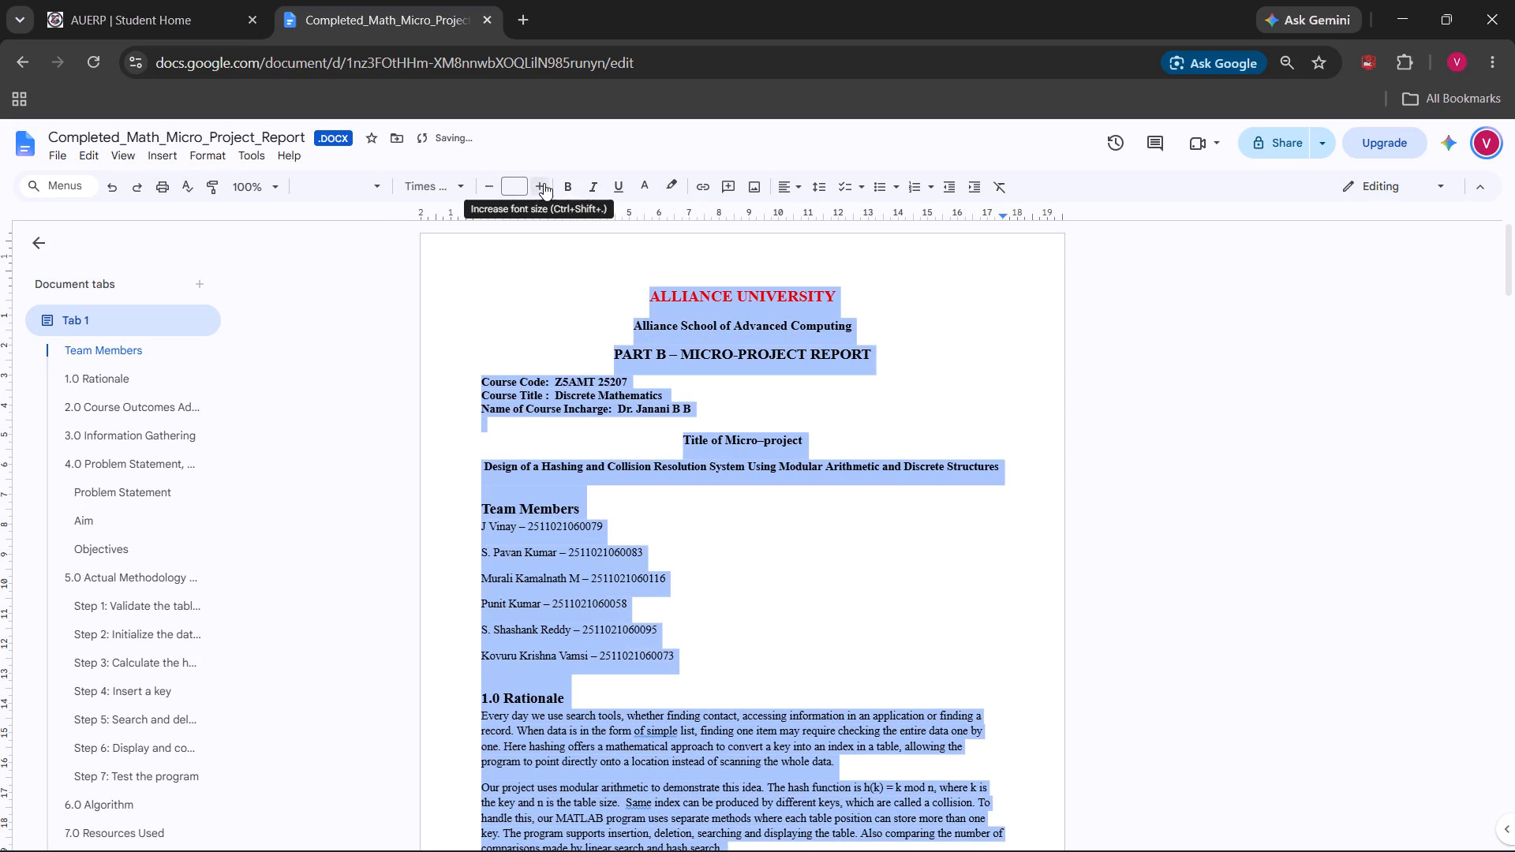
click(522, 185)
click(521, 319)
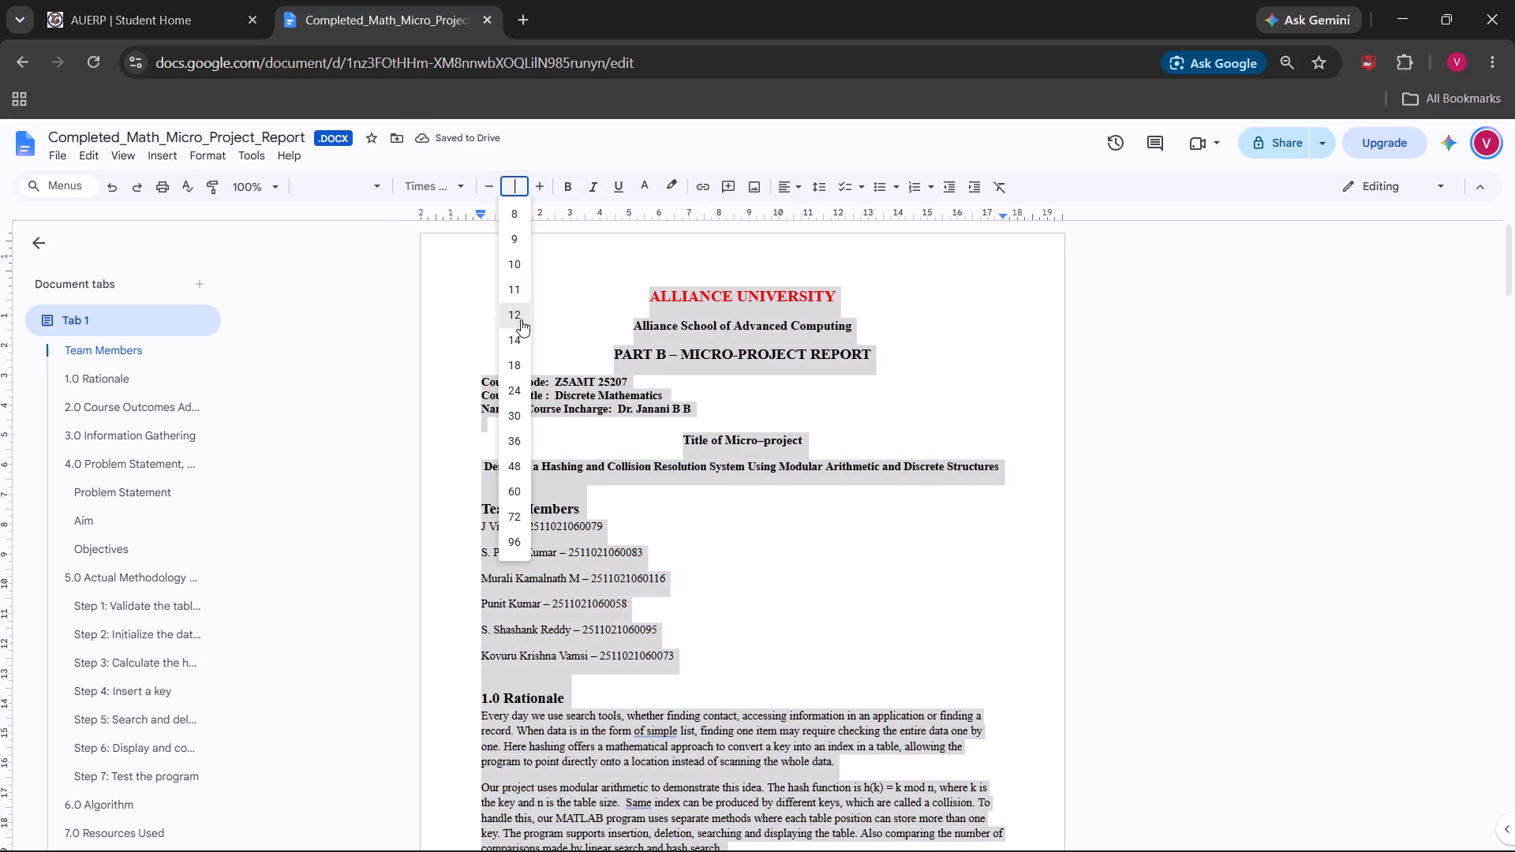
click(773, 525)
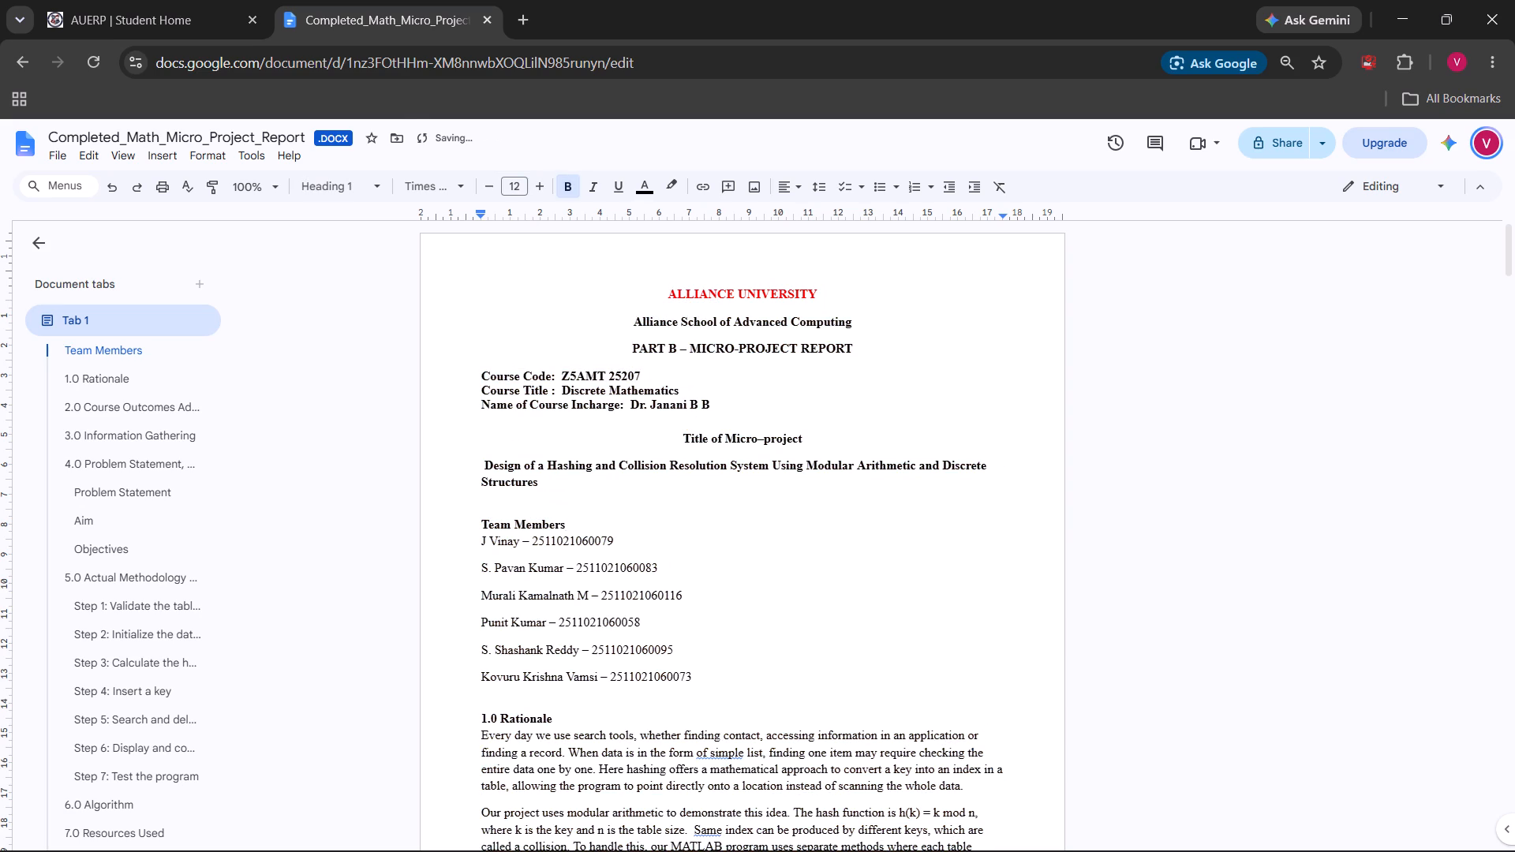
Set the line spacing of the entire report to Single.
drag(718, 677, 474, 526)
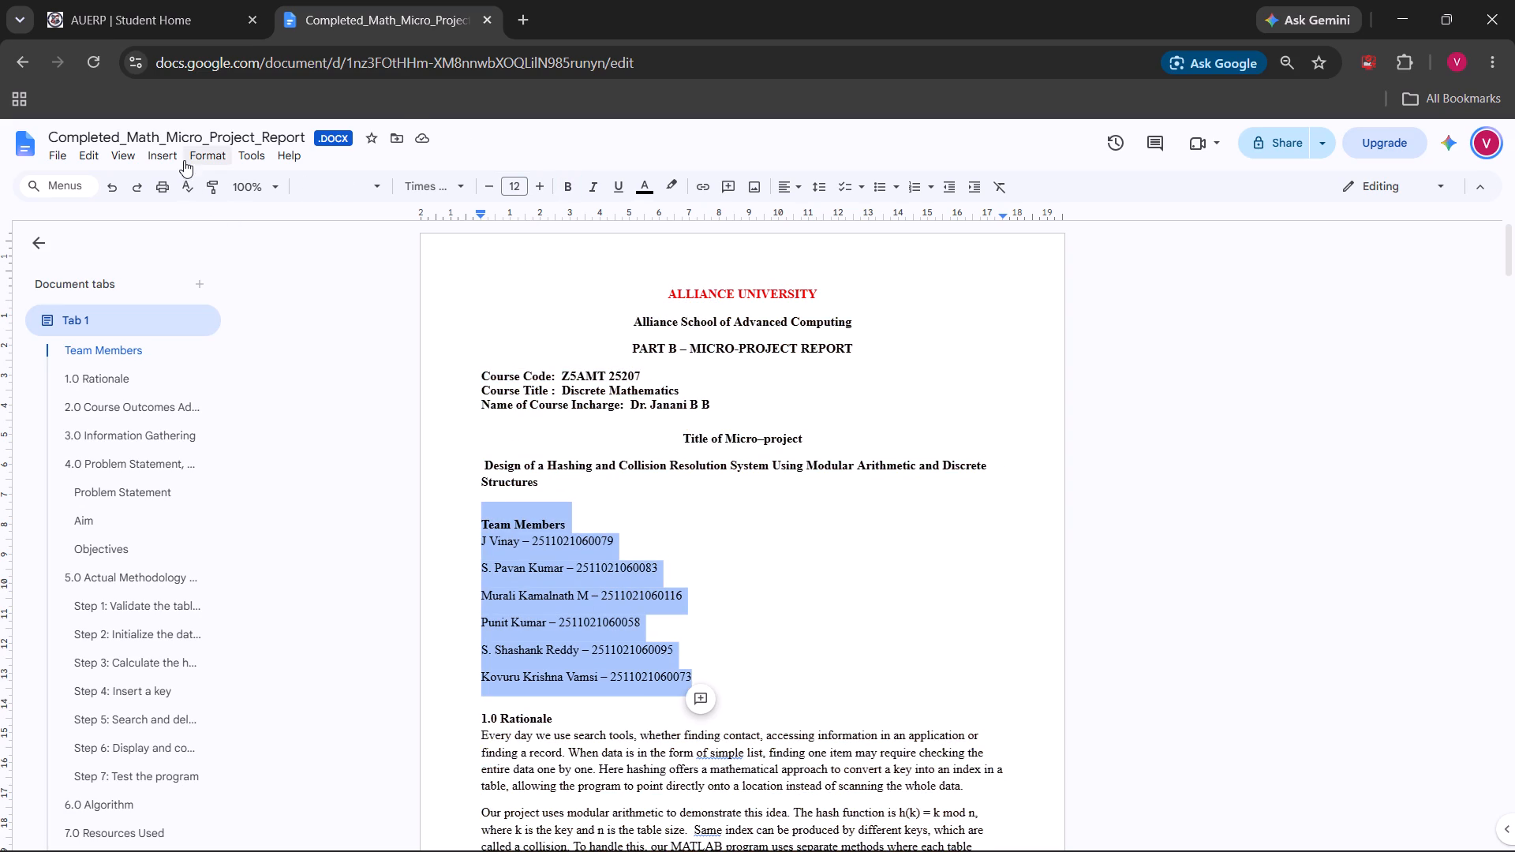
click(739, 540)
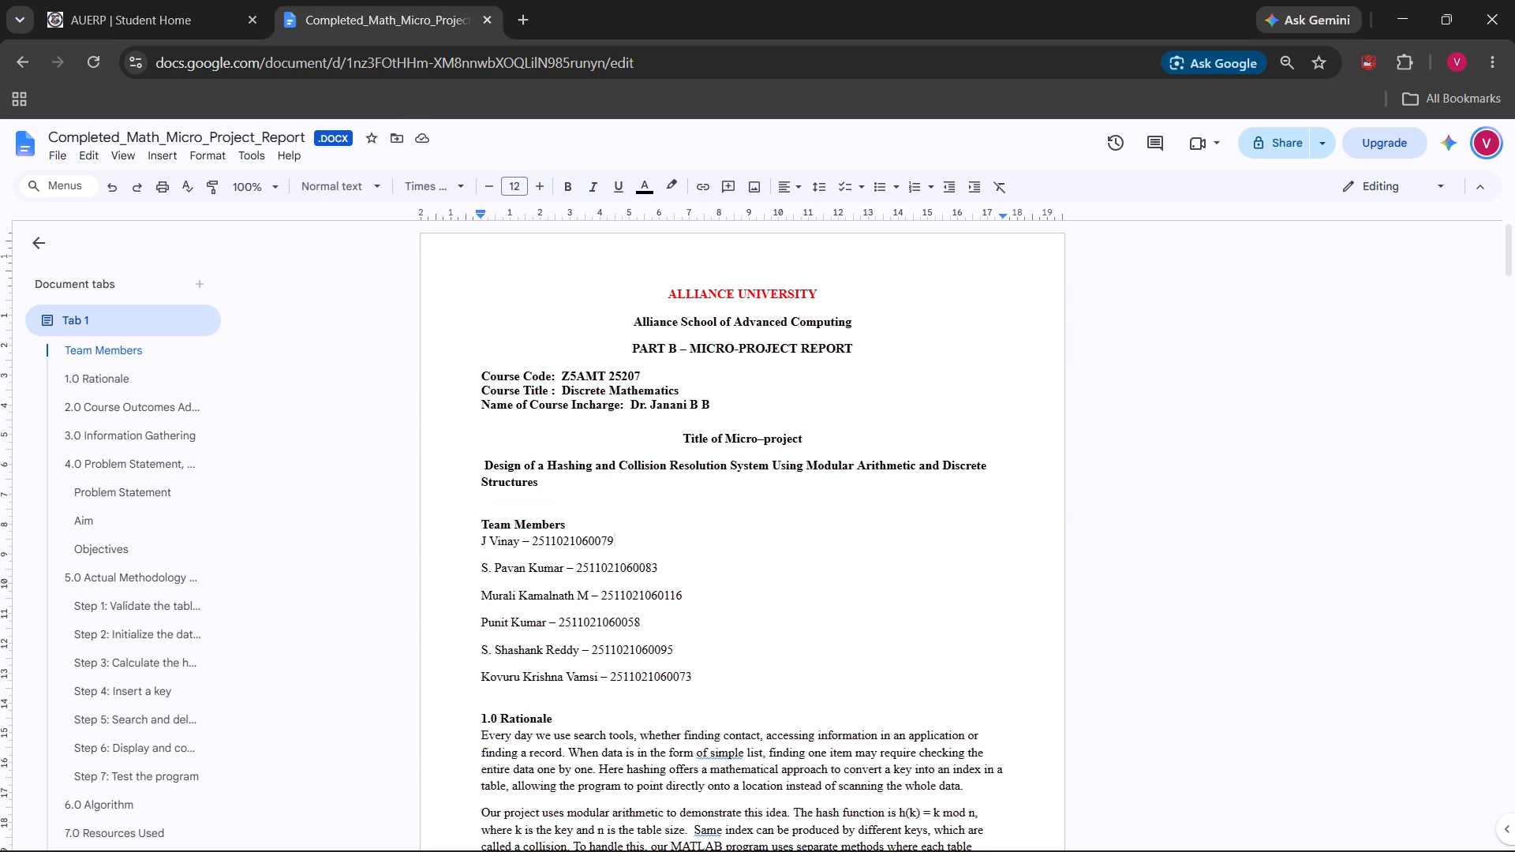
key(ctrl+a)
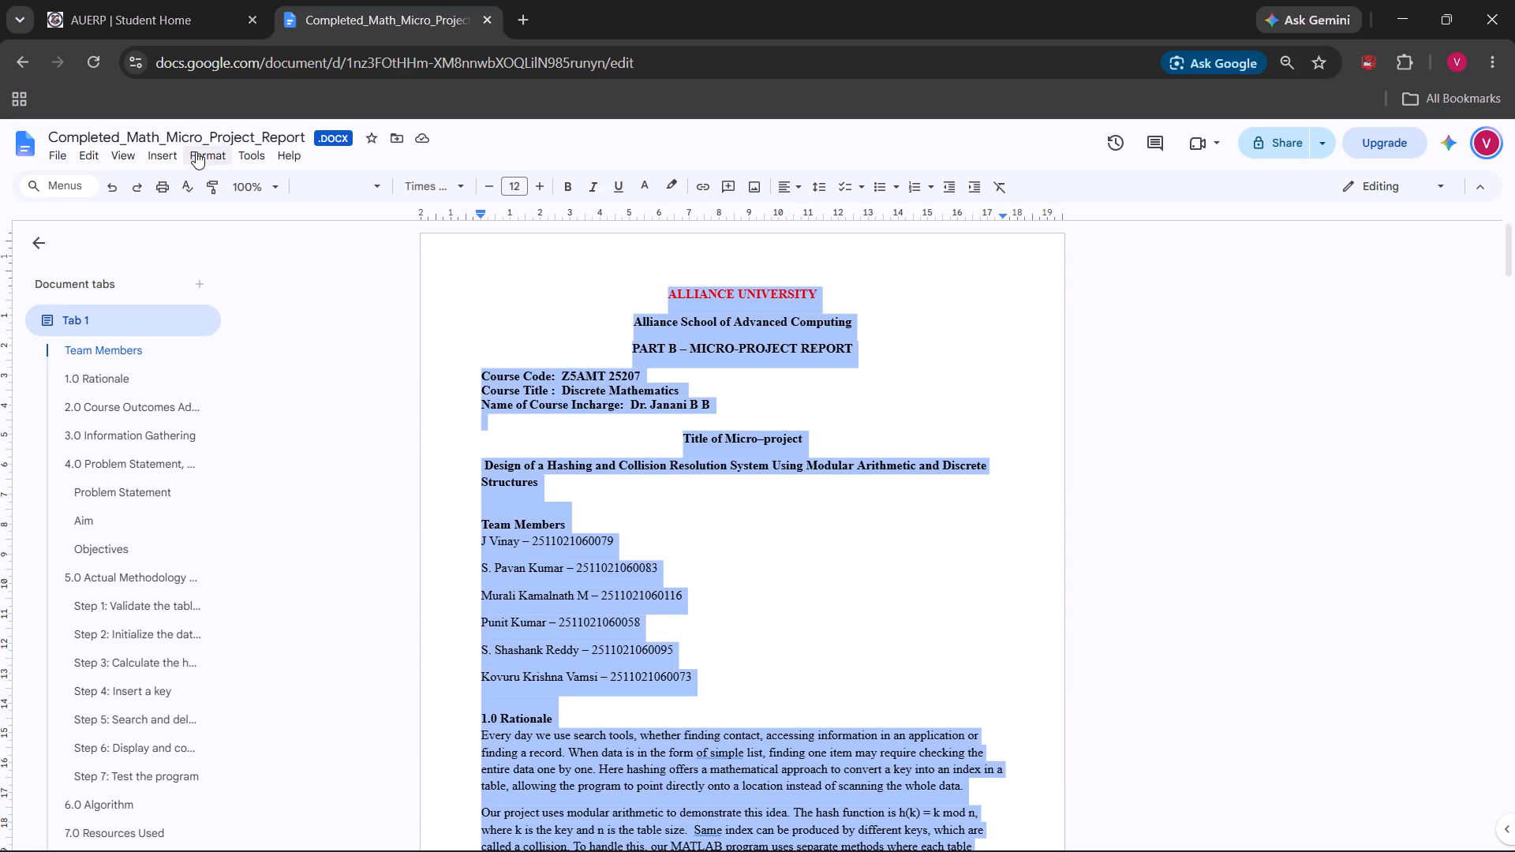
click(196, 151)
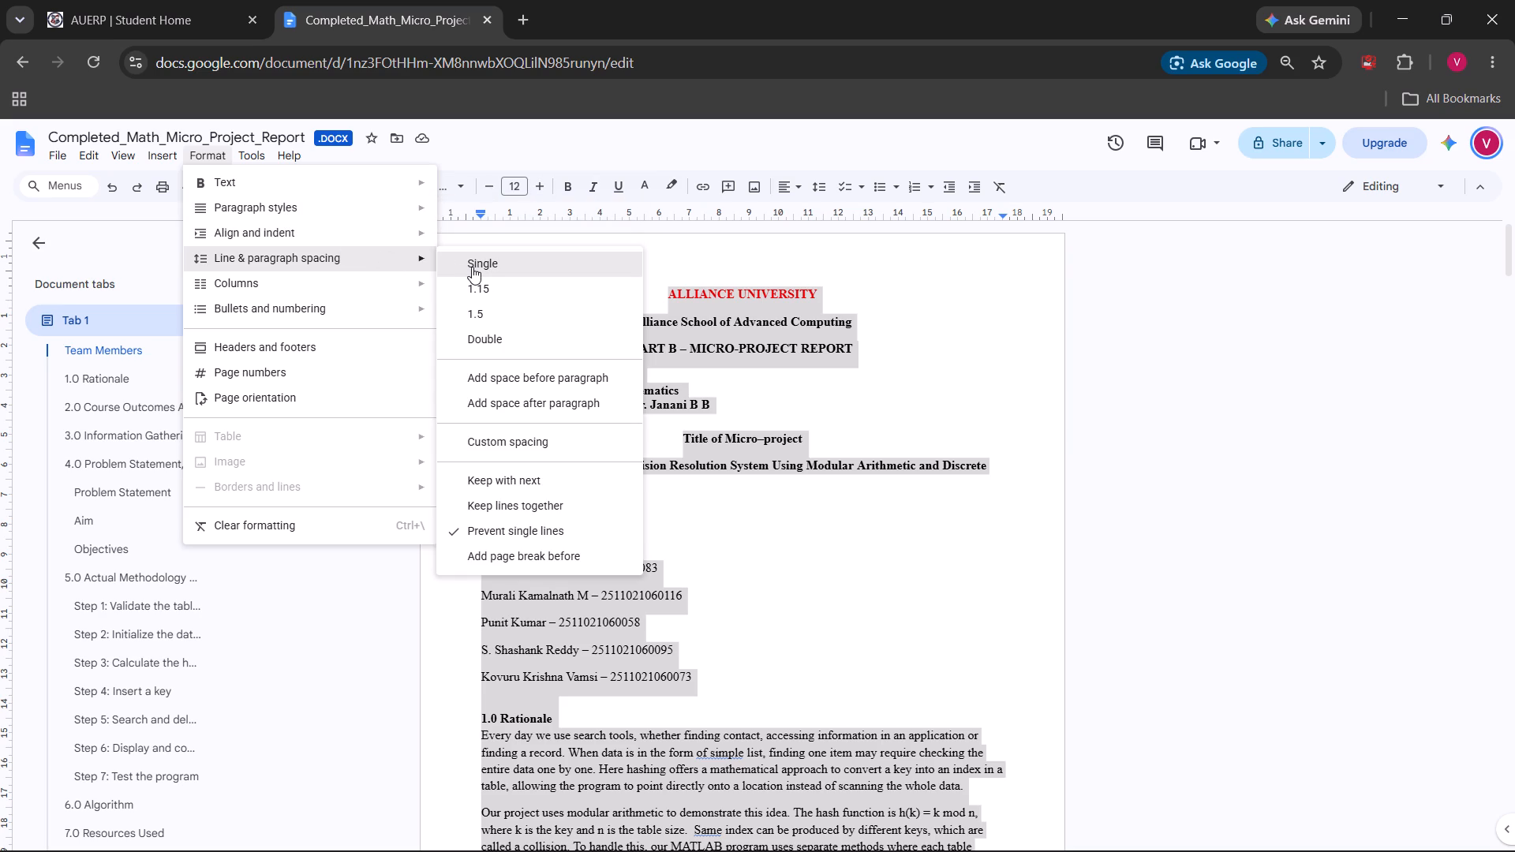
click(472, 267)
click(791, 521)
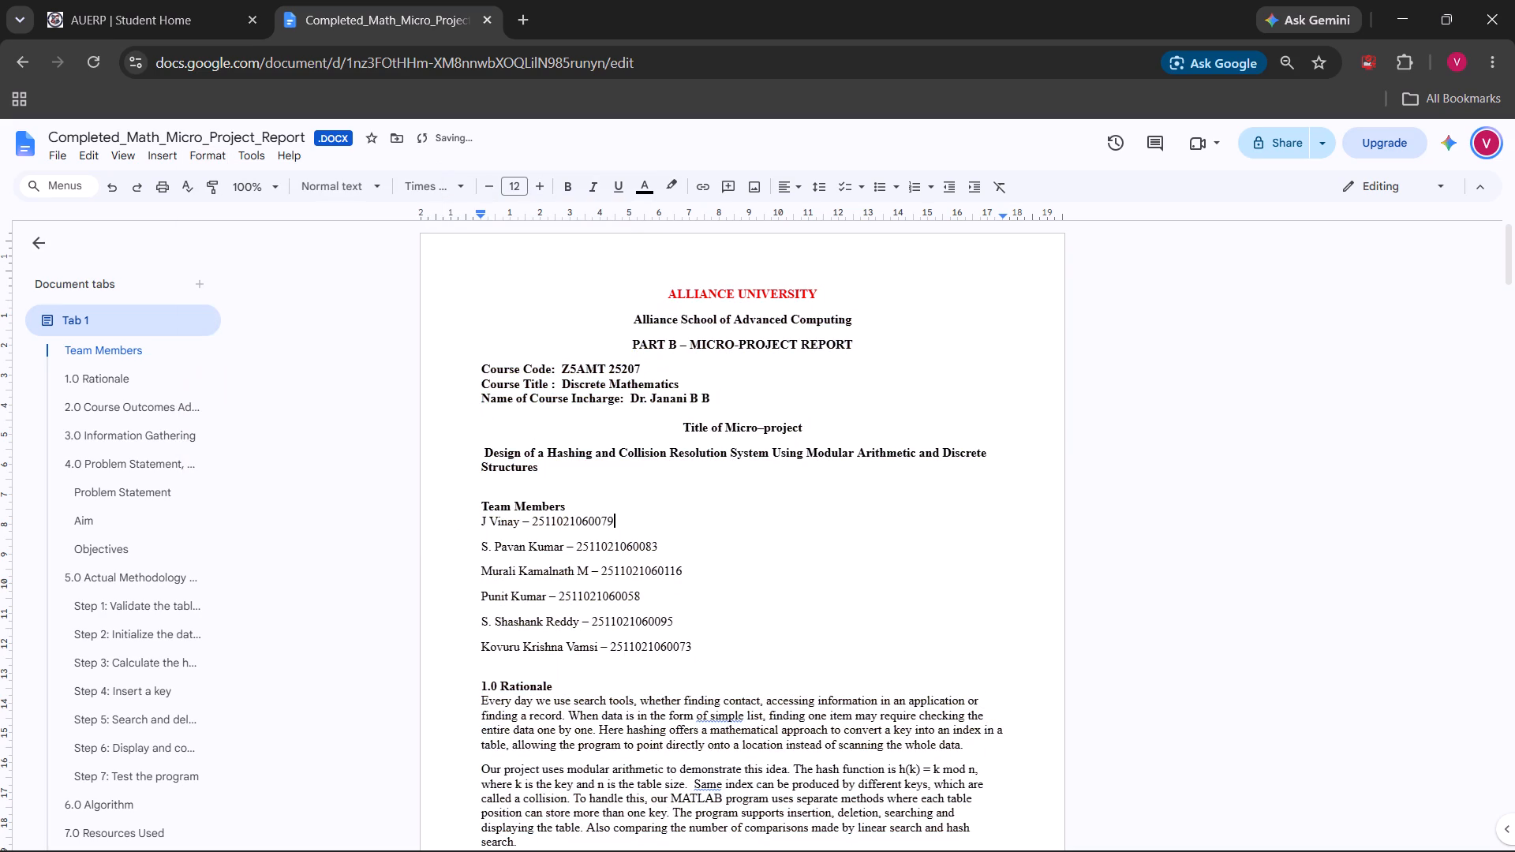
Accept the suggested correction "of a simple" for the flagged phrase in the 1.0 Rationale section's first paragraph.
scroll(944, 541, down, 2)
click(729, 575)
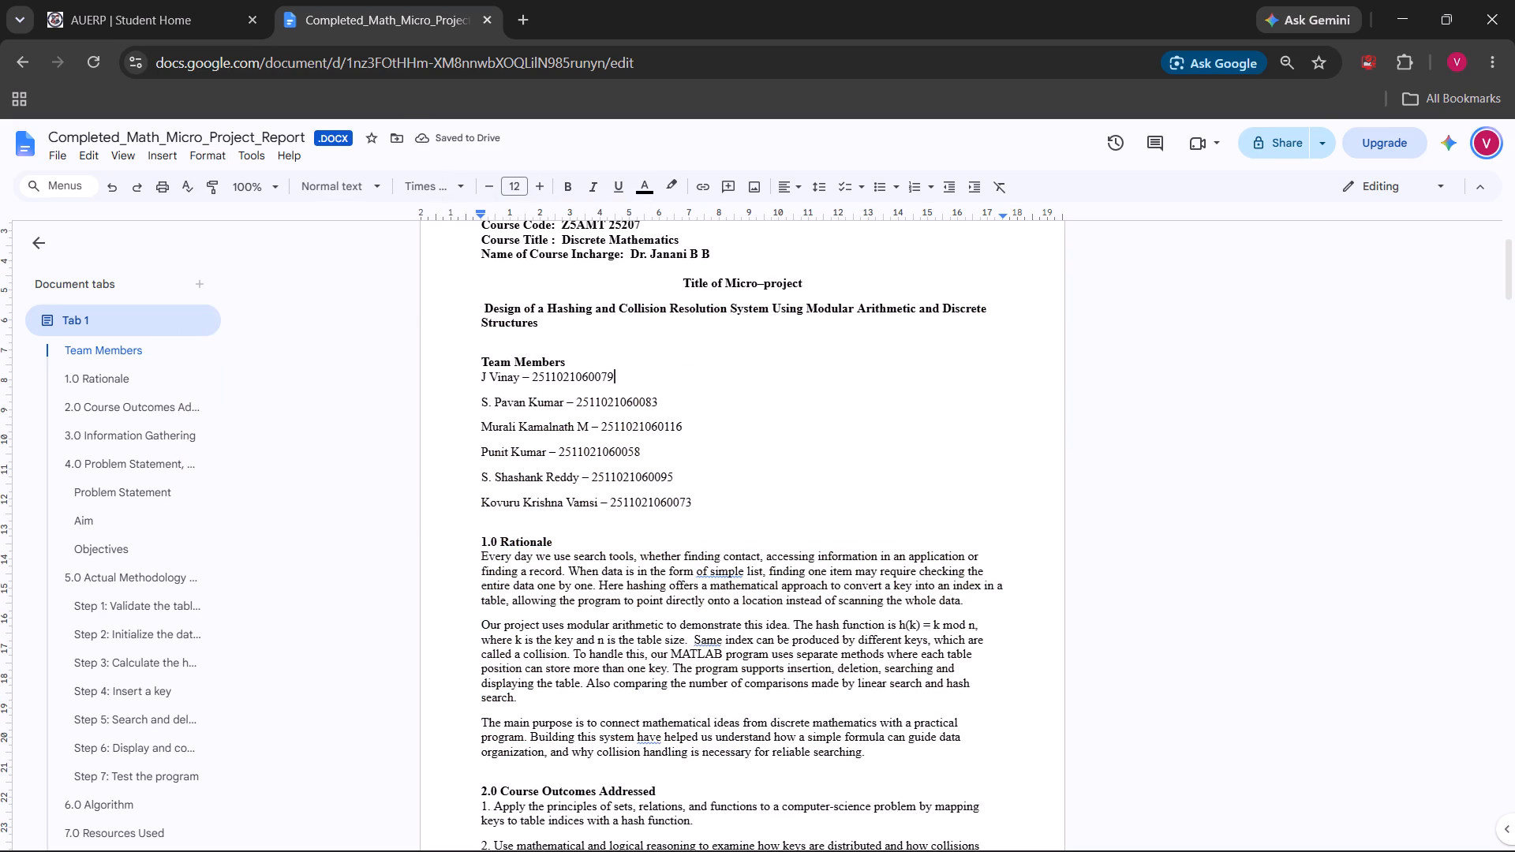
click(743, 538)
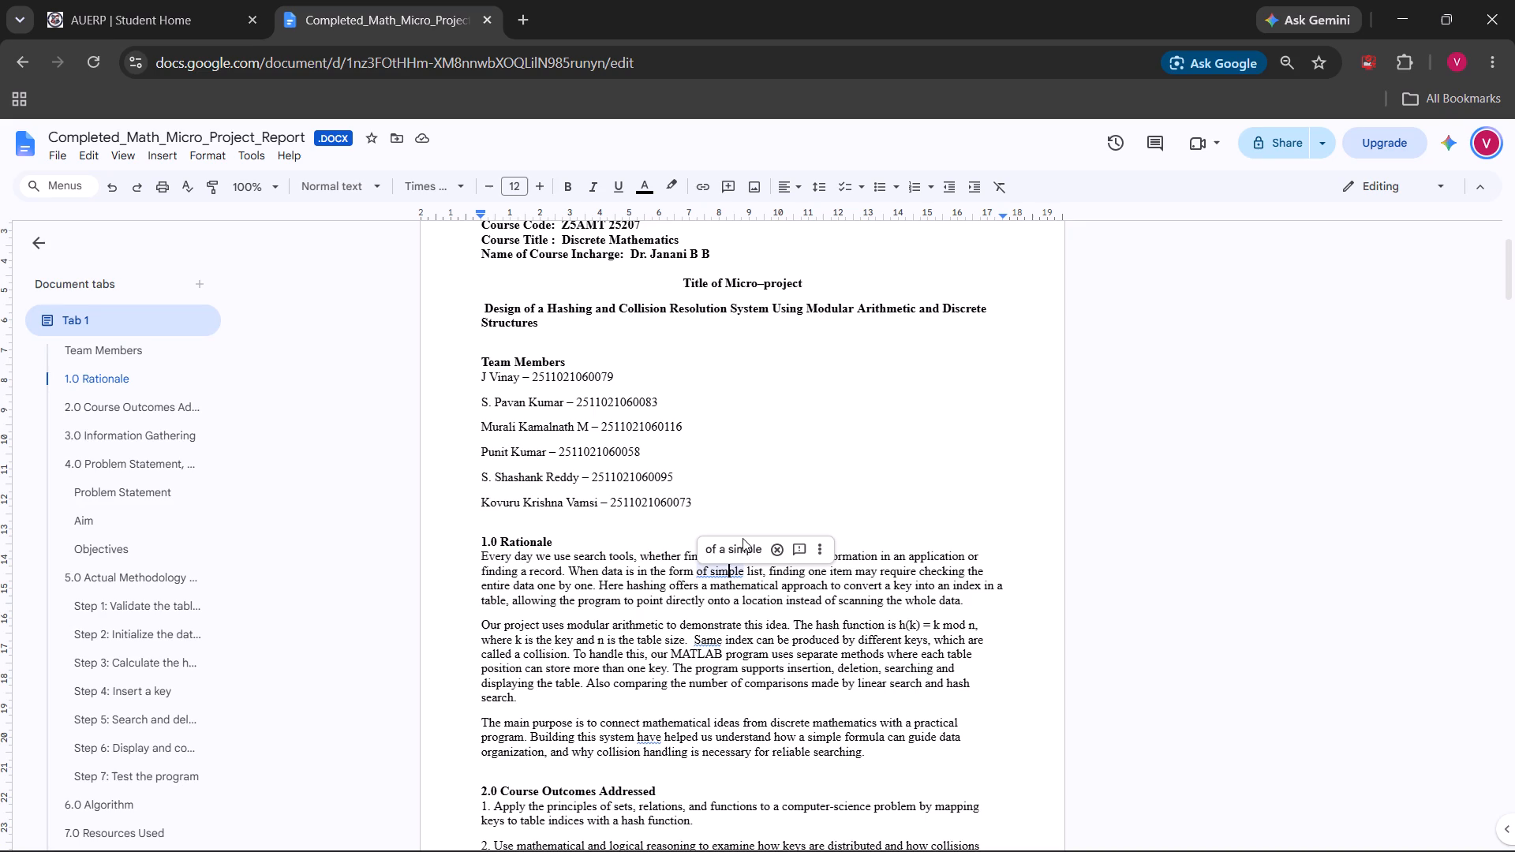
click(738, 545)
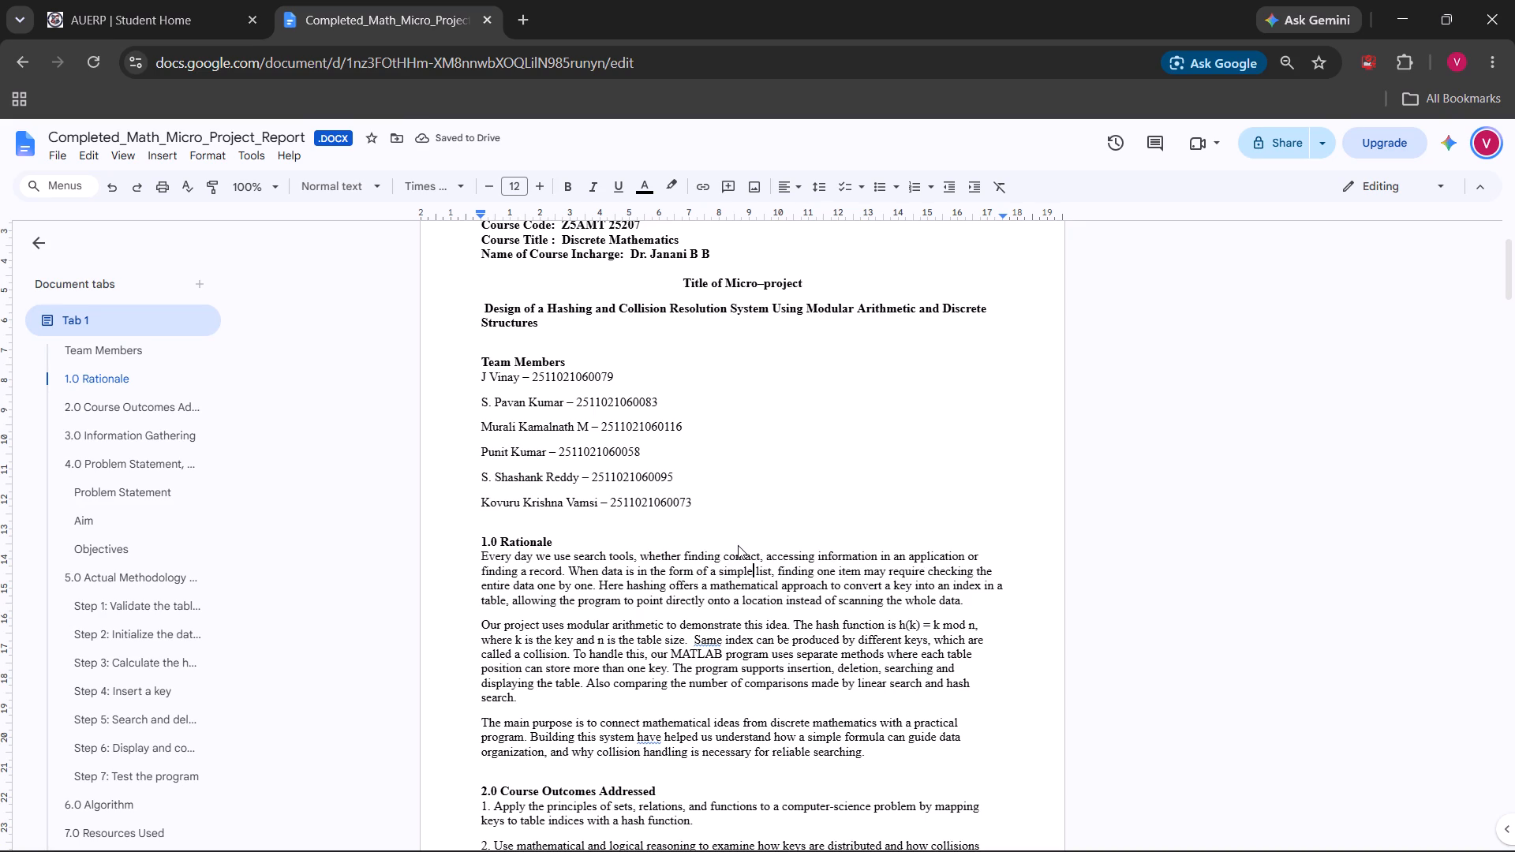
Accept the suggested corrections "The same" and "has" in the second and third paragraphs of the 1.0 Rationale section.
click(707, 635)
click(737, 611)
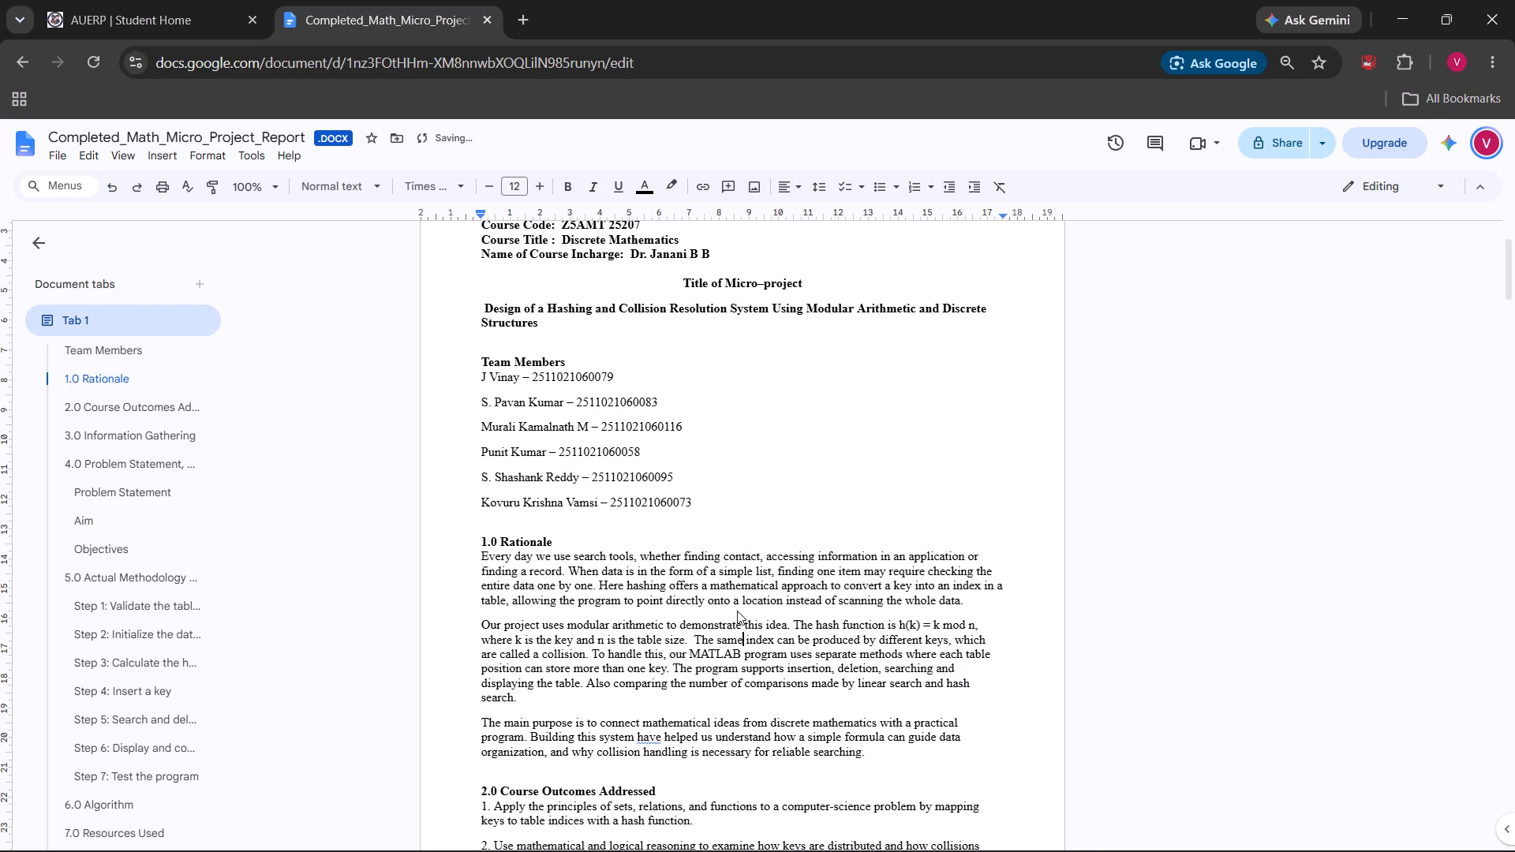
scroll(817, 593, down, 1)
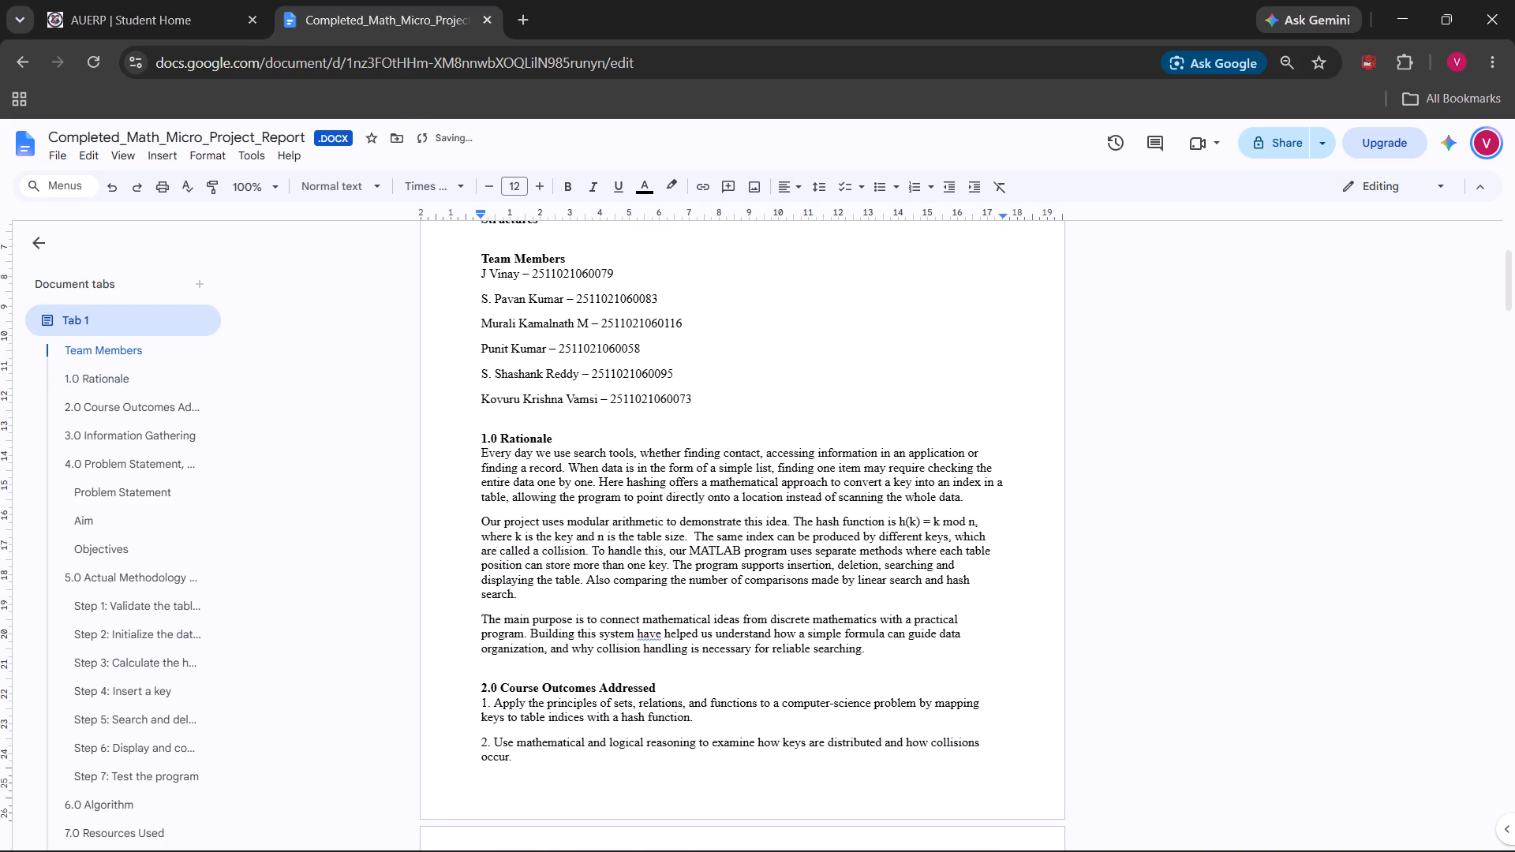
click(649, 637)
click(660, 612)
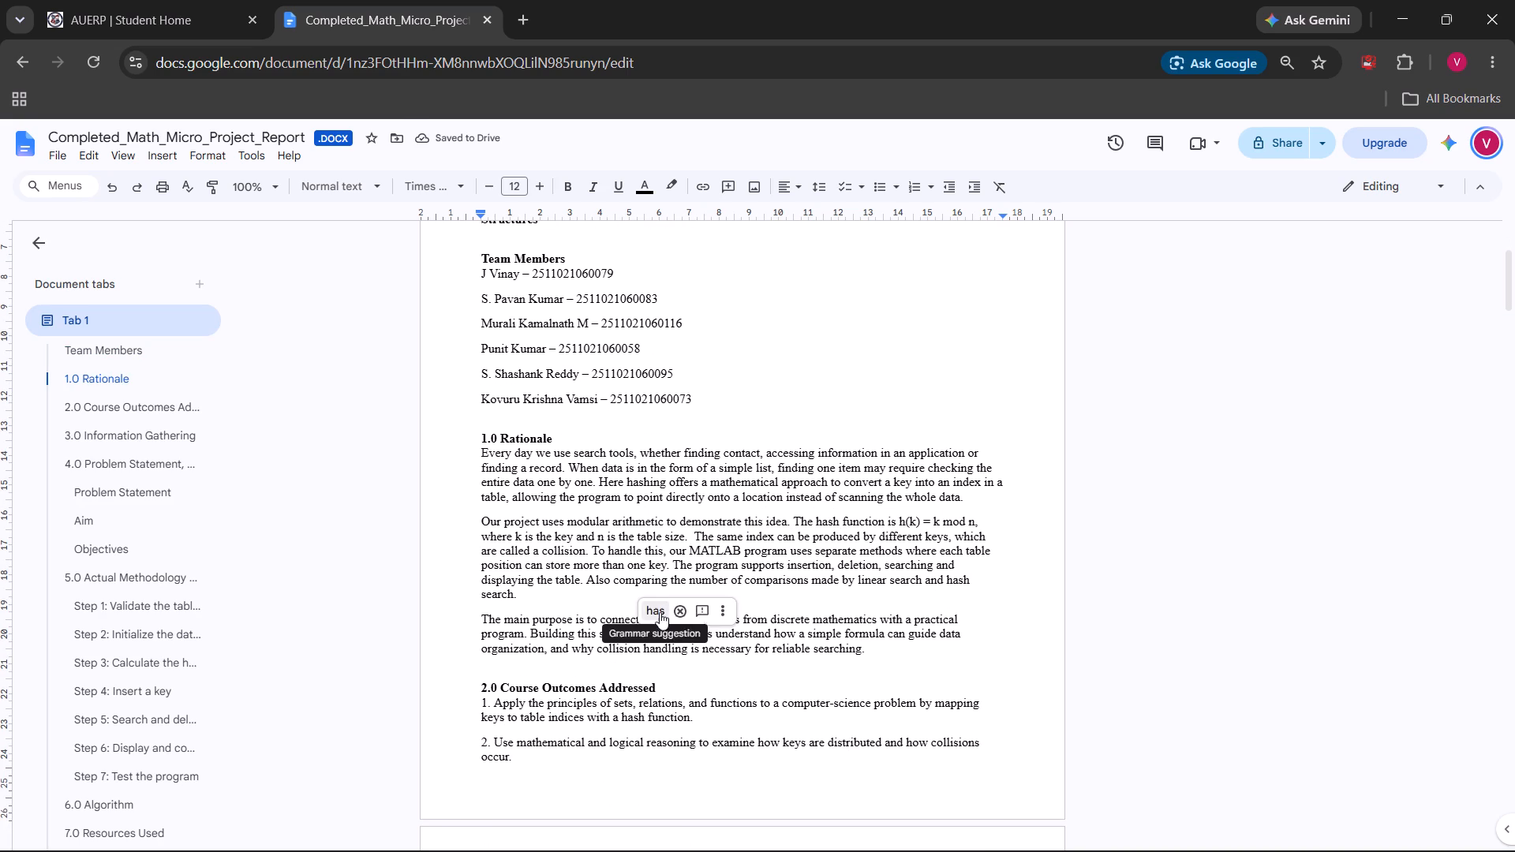
Accept the suggested corrections "when the same" and "have the same" in the second paragraph of 3.0 Information Gathering.
scroll(717, 648, down, 1)
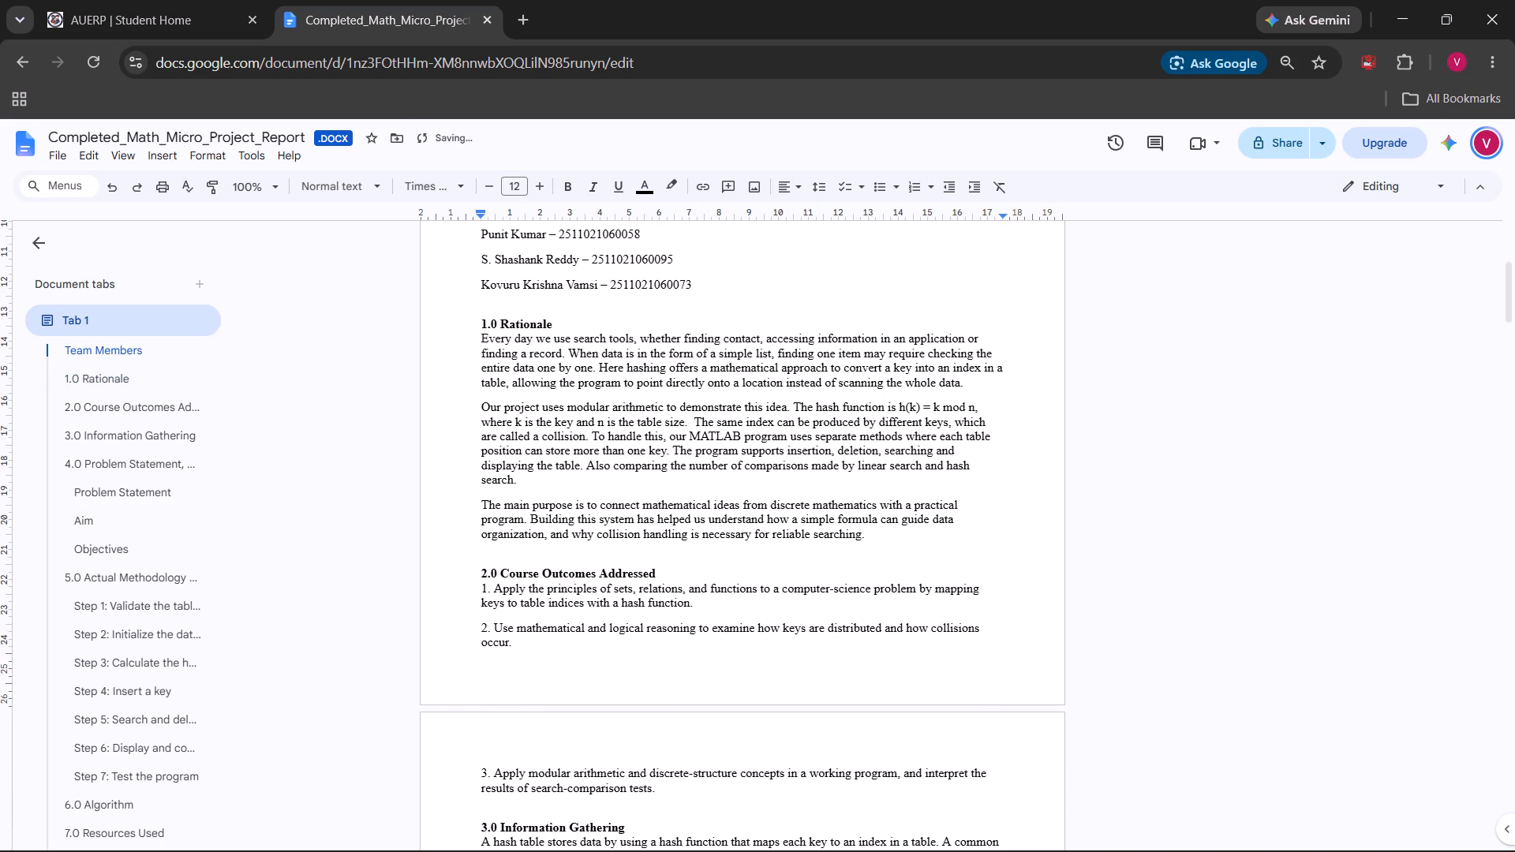
scroll(717, 648, down, 2)
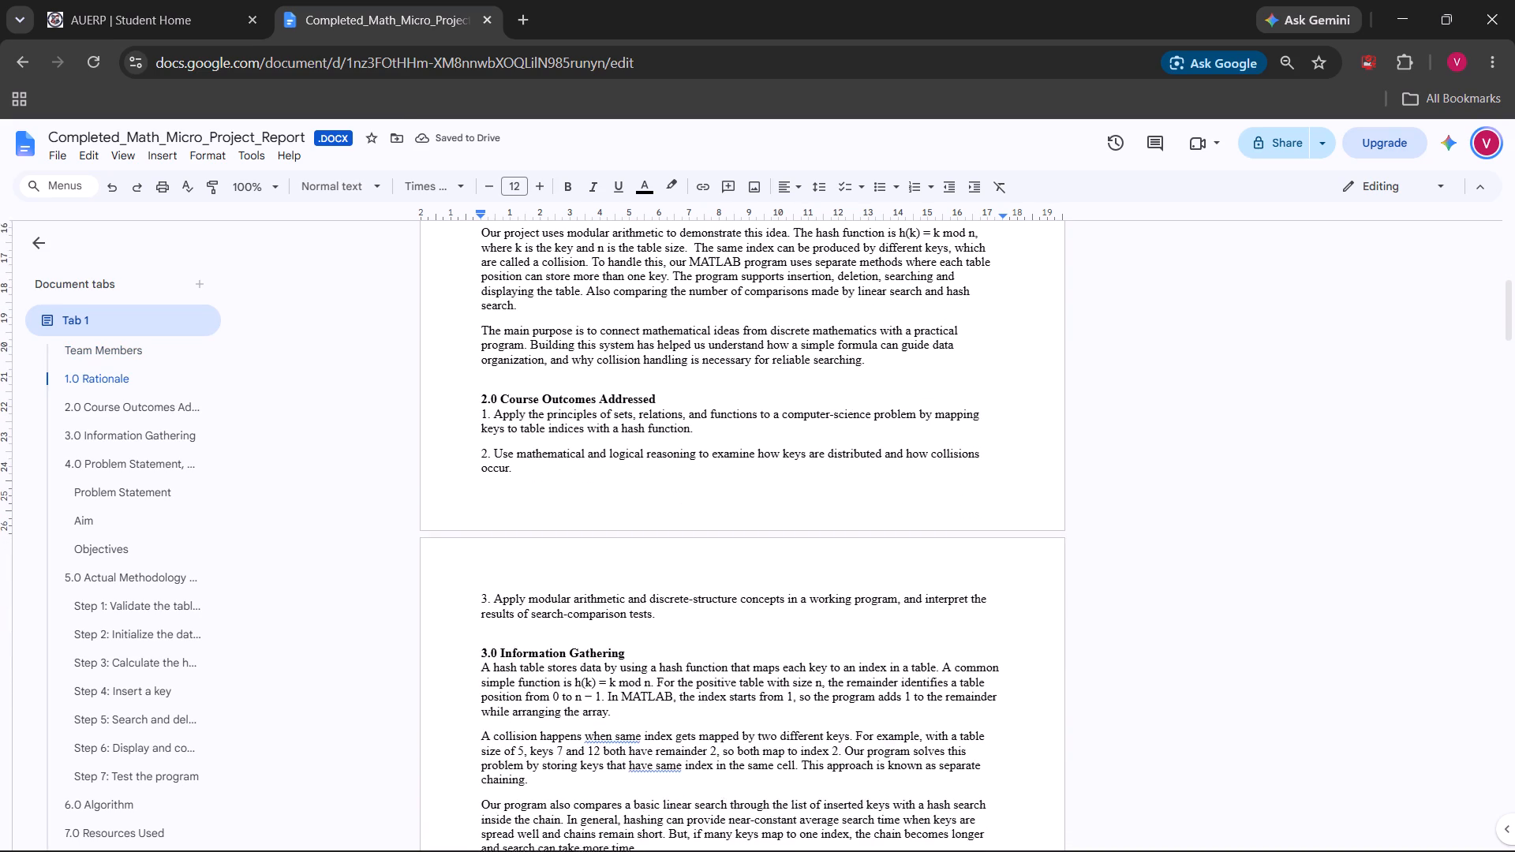
scroll(717, 648, down, 1)
click(612, 684)
click(638, 656)
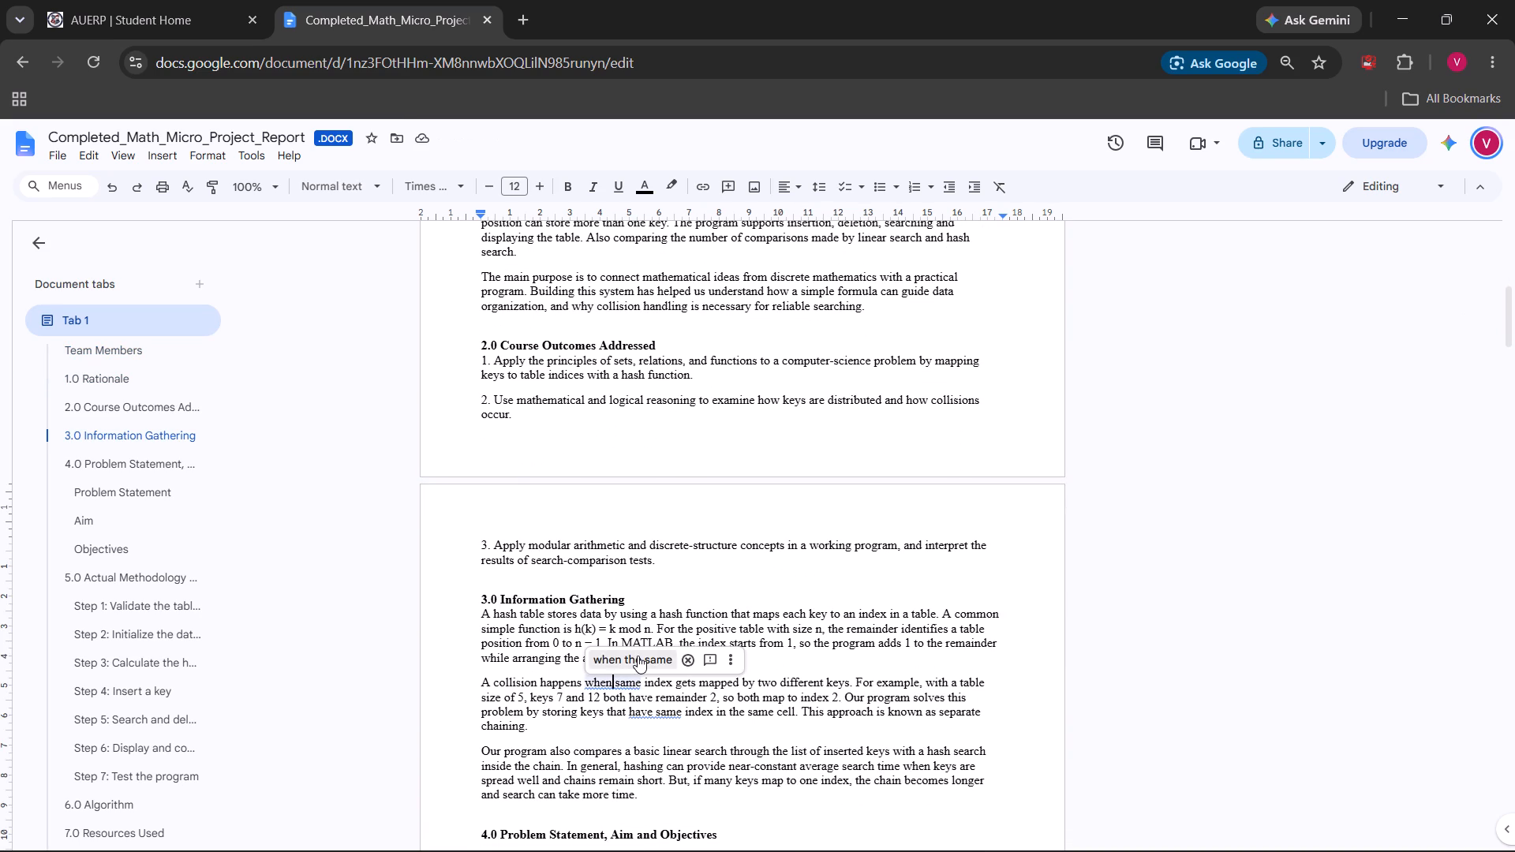
click(638, 721)
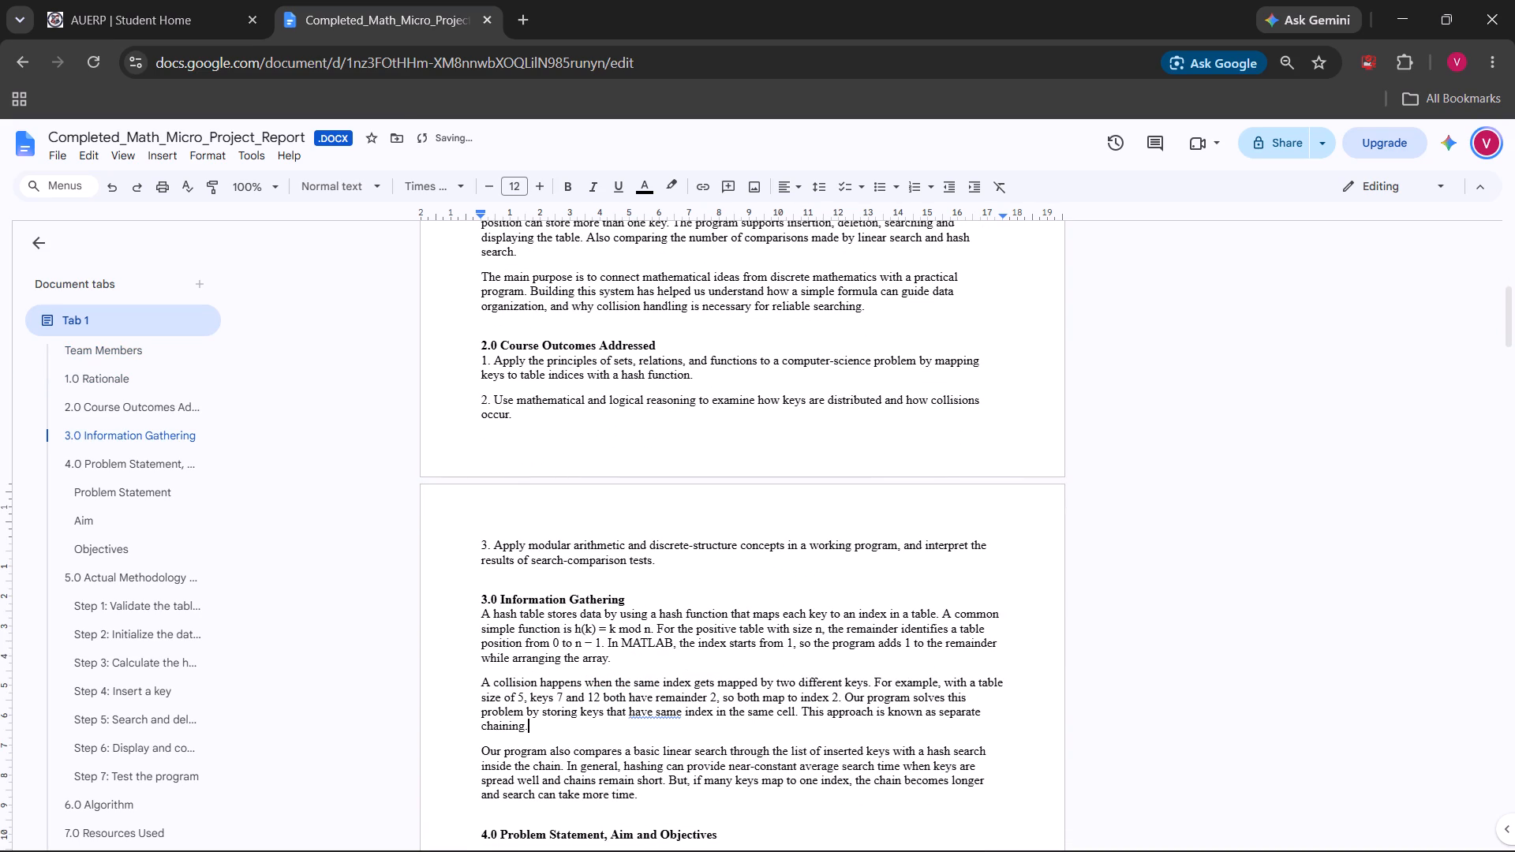
click(653, 713)
click(671, 686)
Make the first line under Objectives, "Create a hash table...", a numbered list item starting at 1).
scroll(671, 686, down, 1)
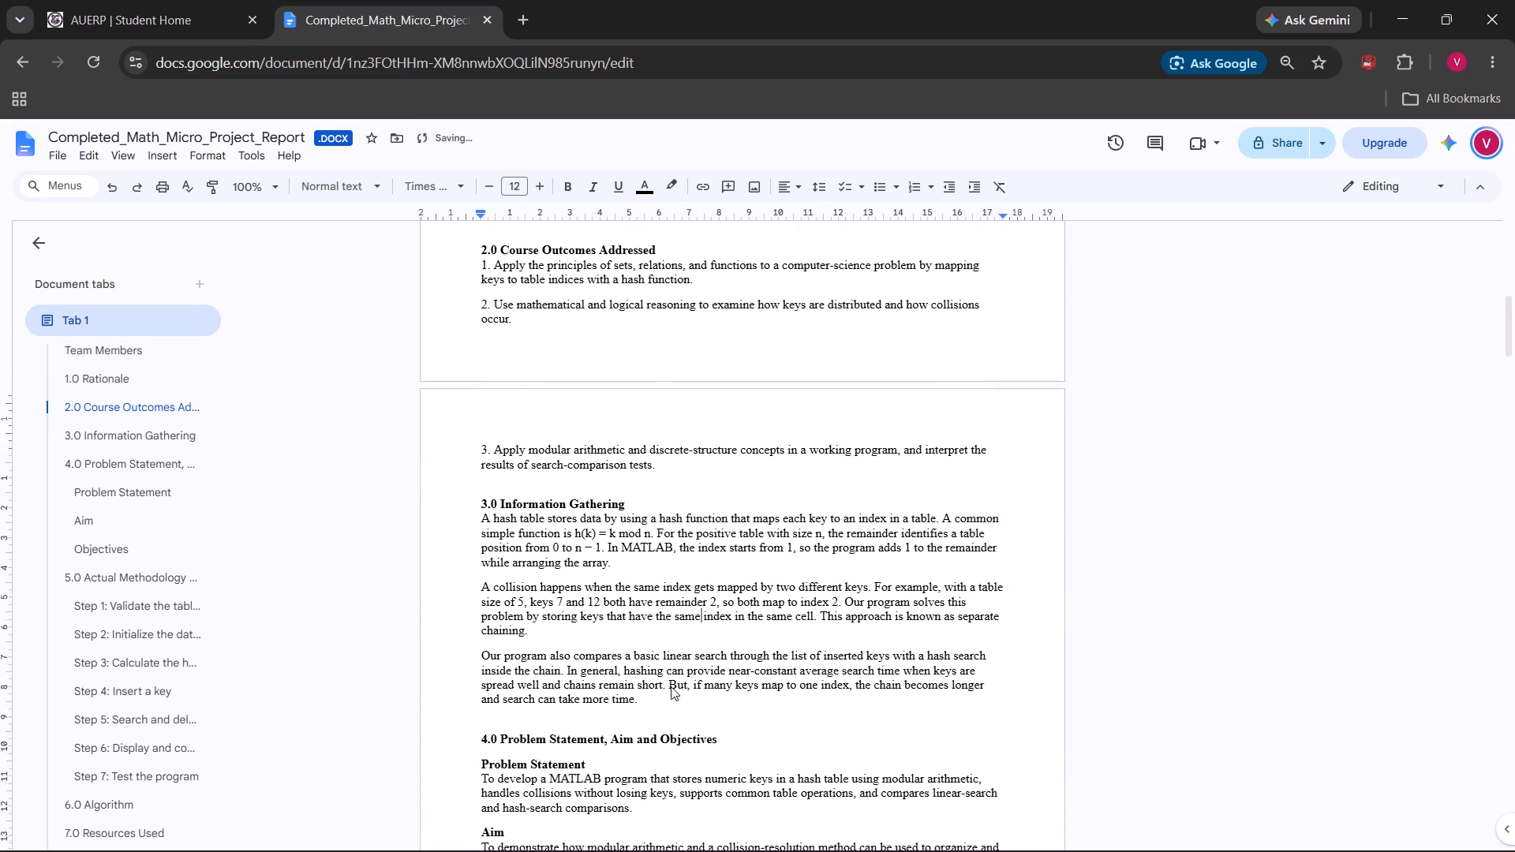
scroll(671, 686, down, 3)
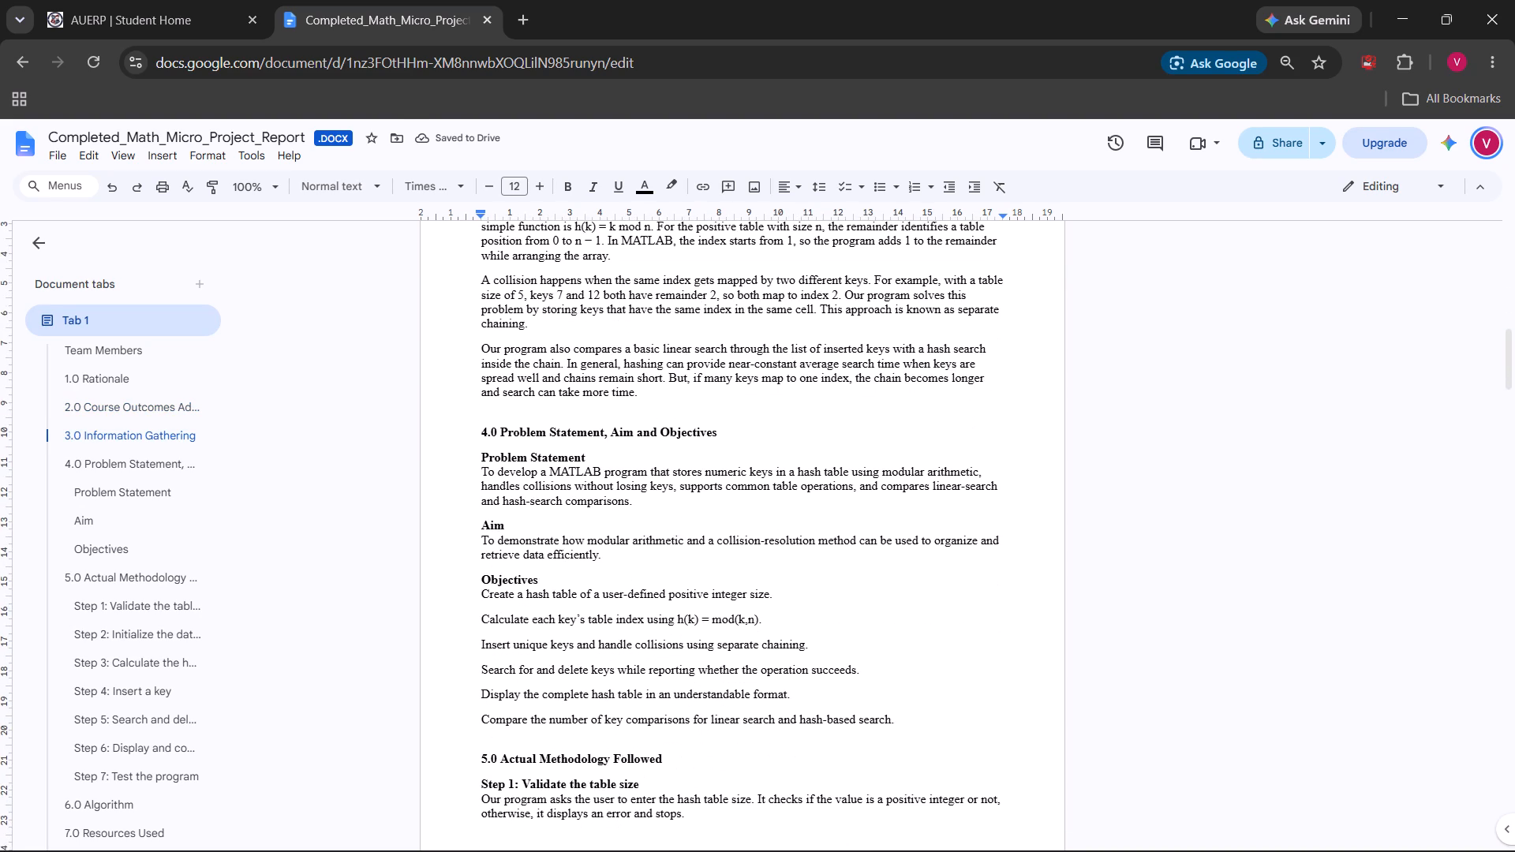
scroll(531, 607, down, 1)
scroll(712, 641, left, 1)
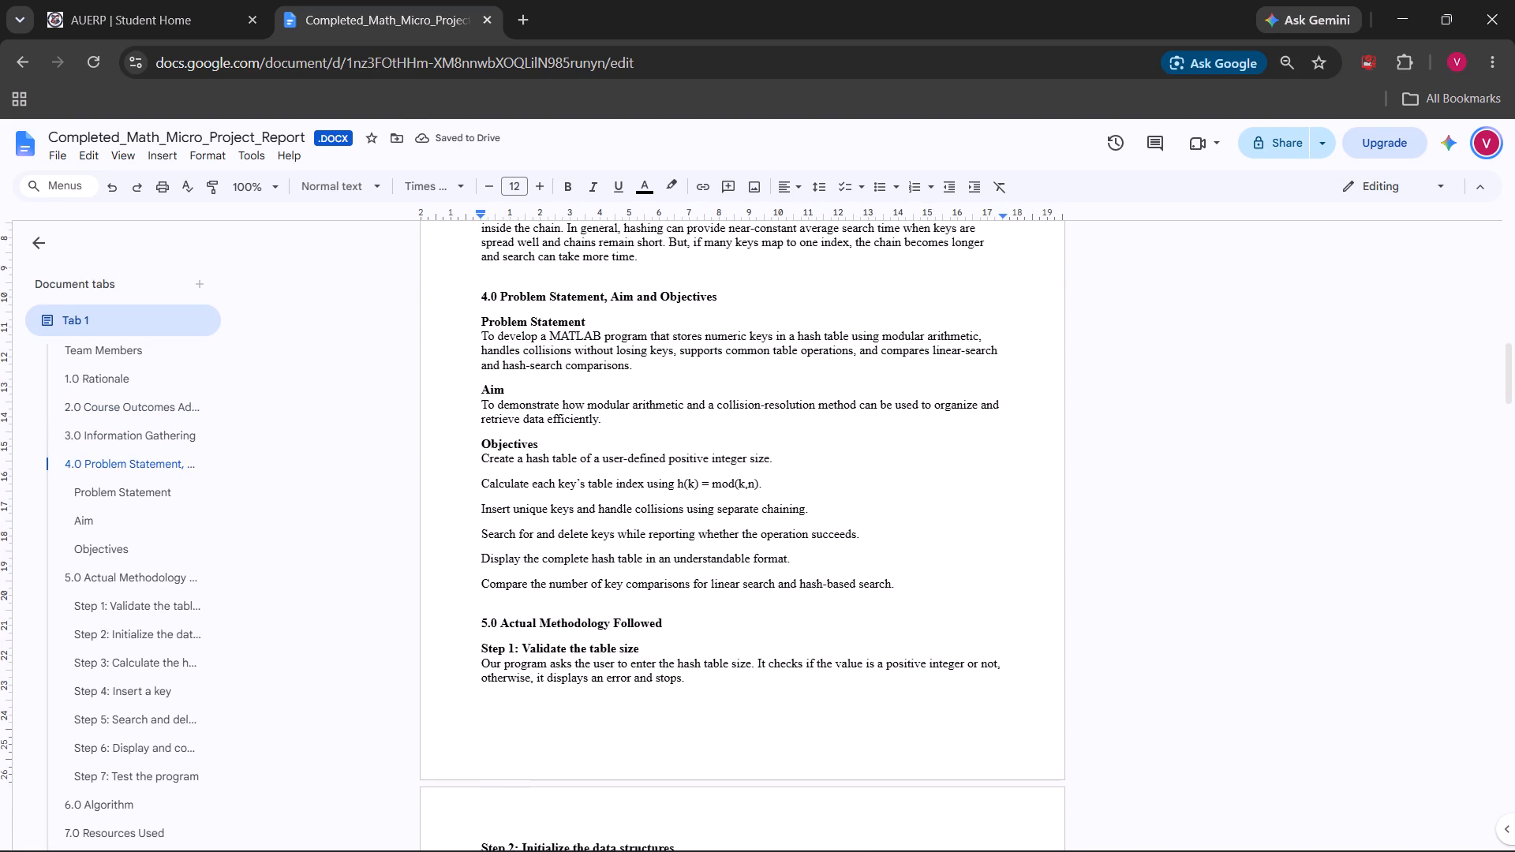
click(485, 462)
key(1)
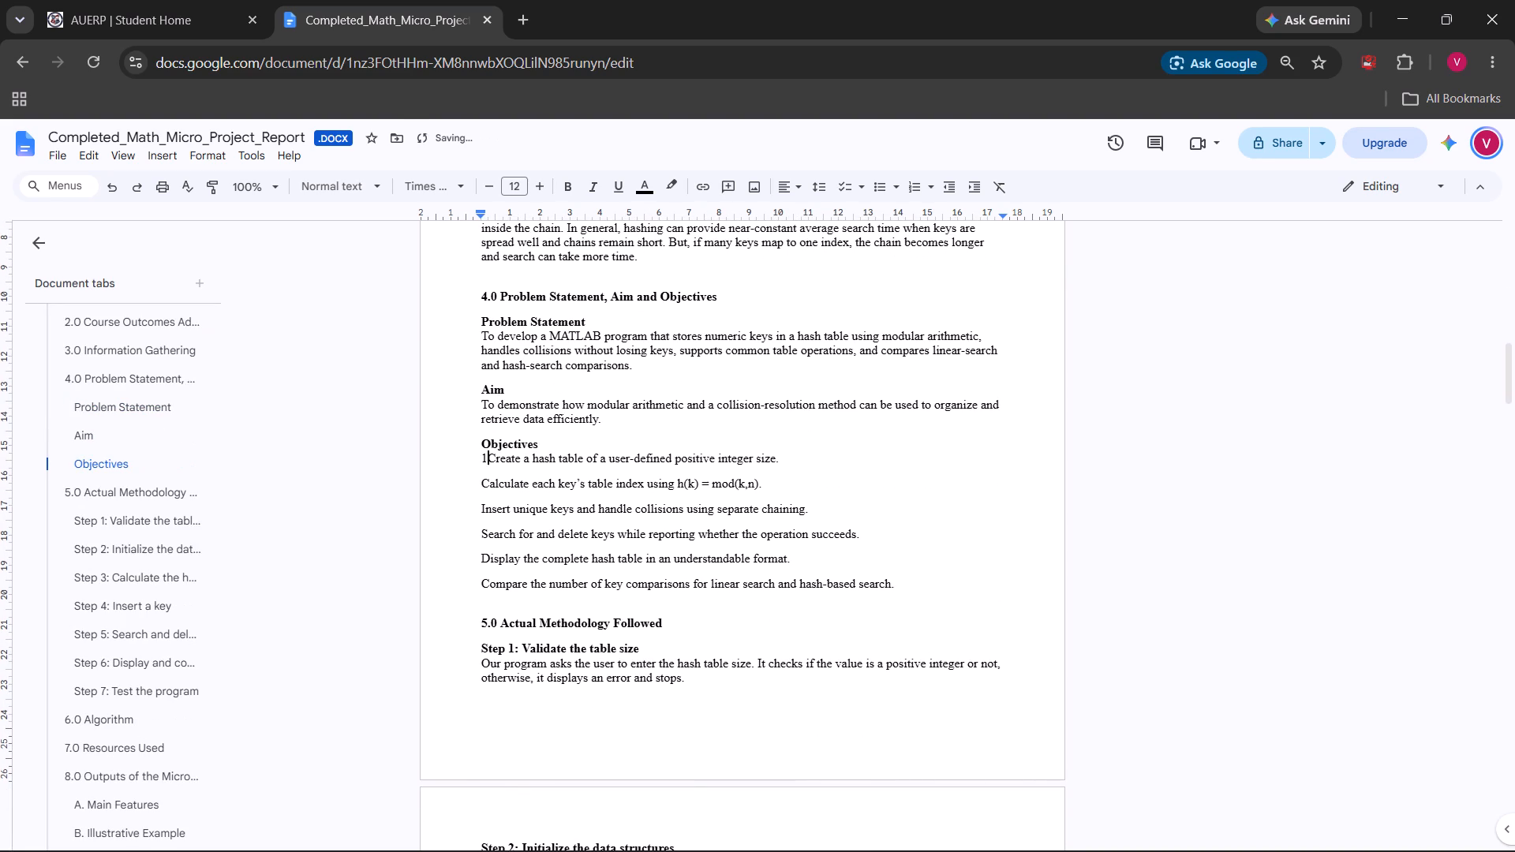
key(shift+parenright)
key(Return)
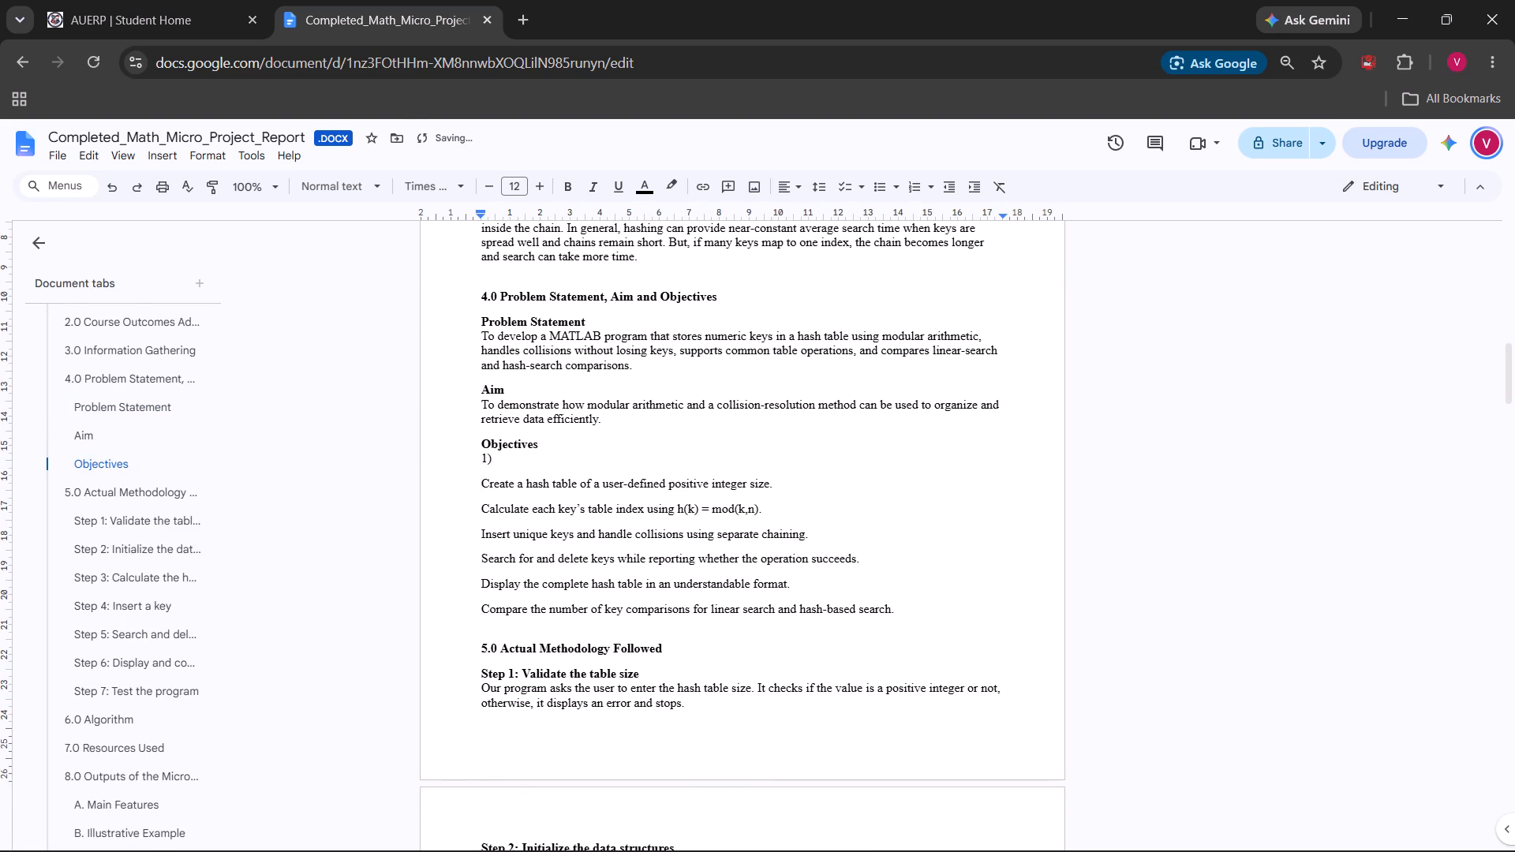
key(ctrl+z)
key(space)
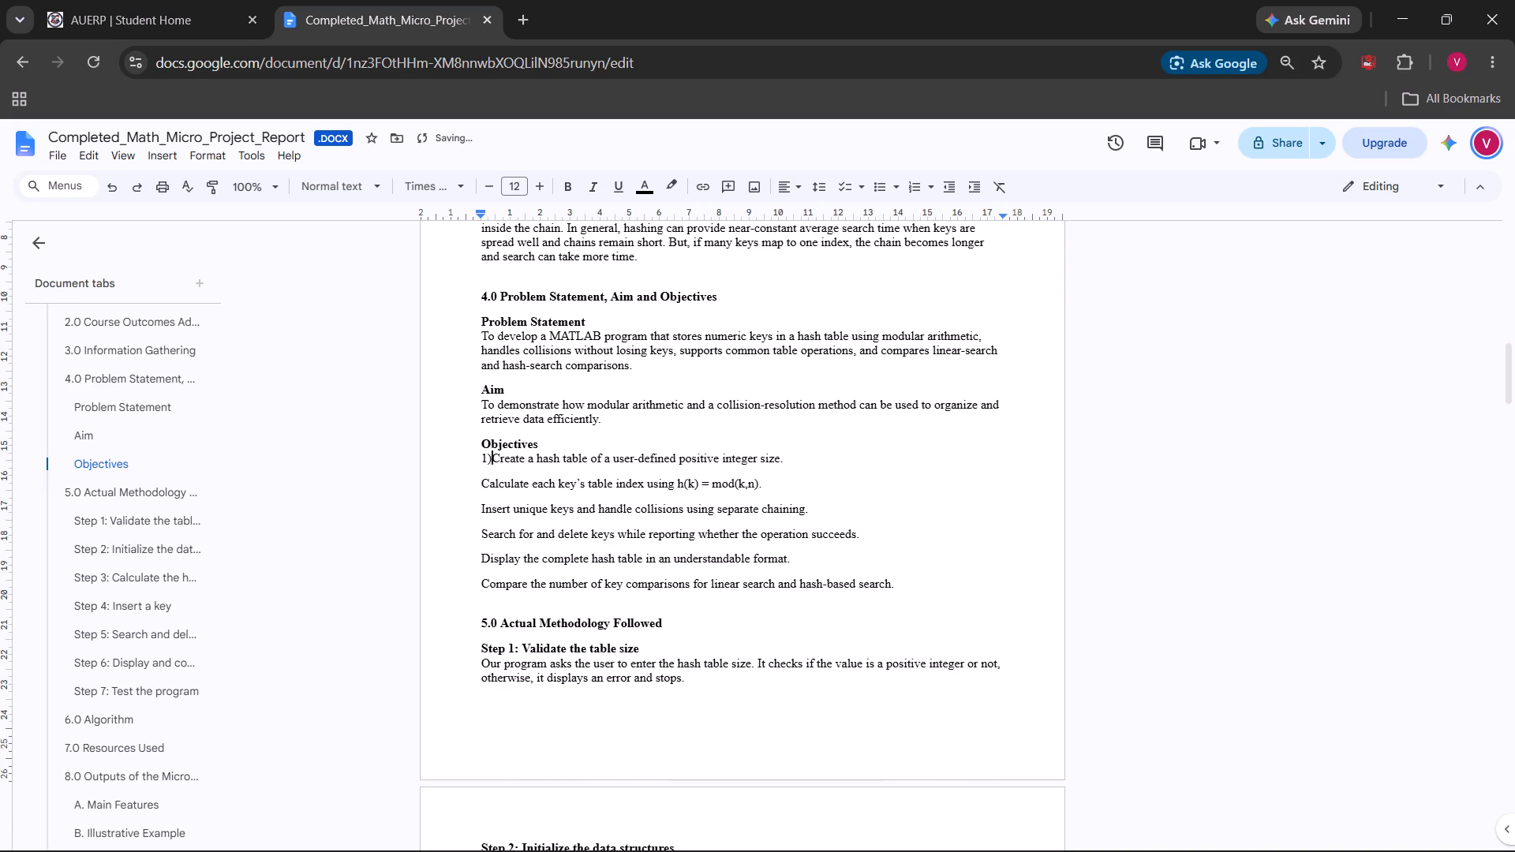
key(Up)
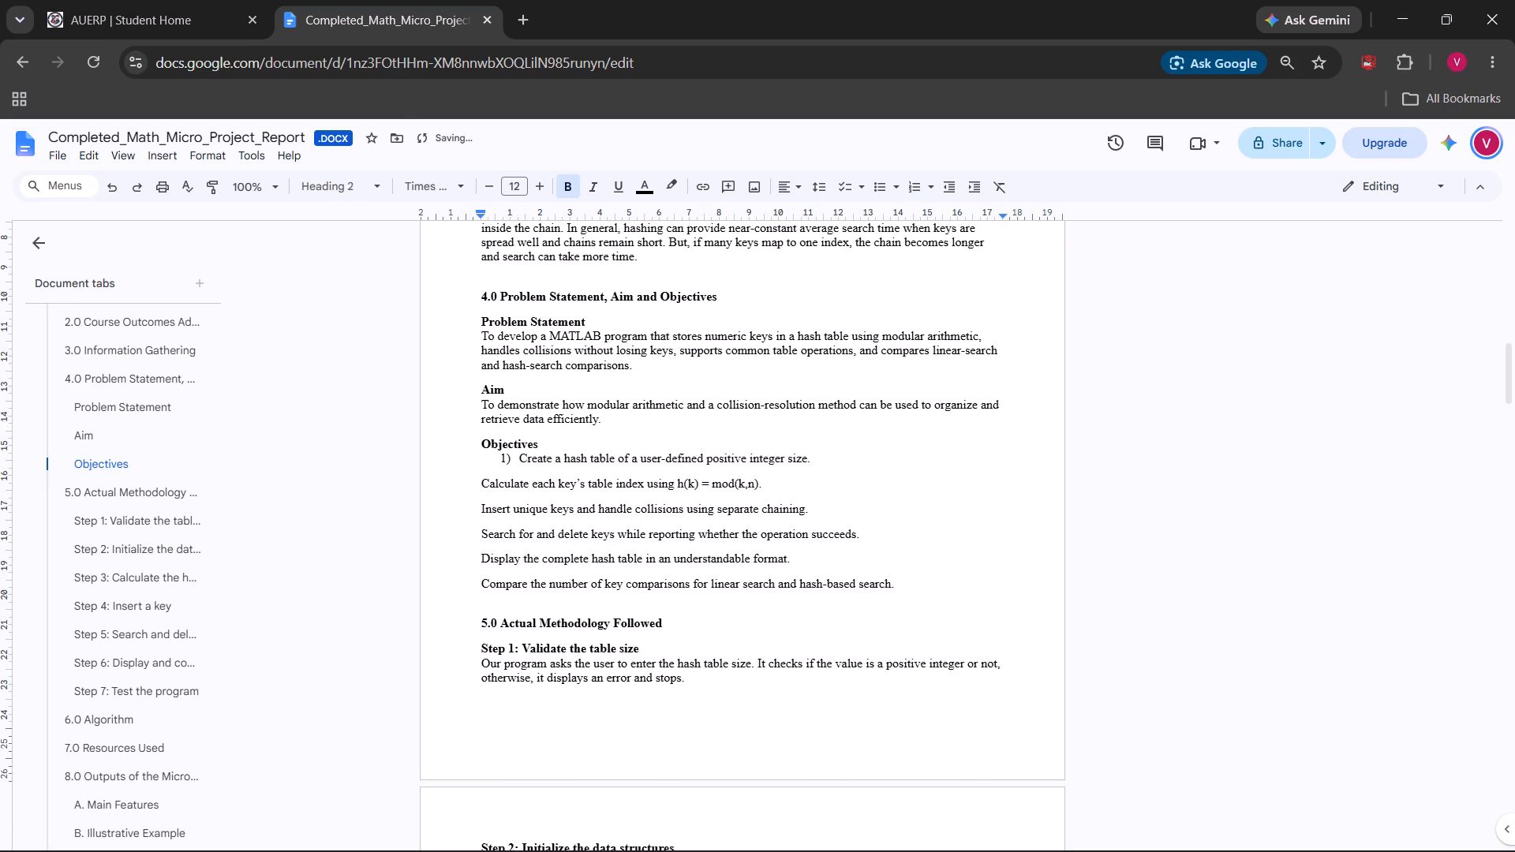
Number the remaining five lines under Objectives as list items 2) through 6).
click(481, 489)
text(2))
key(space)
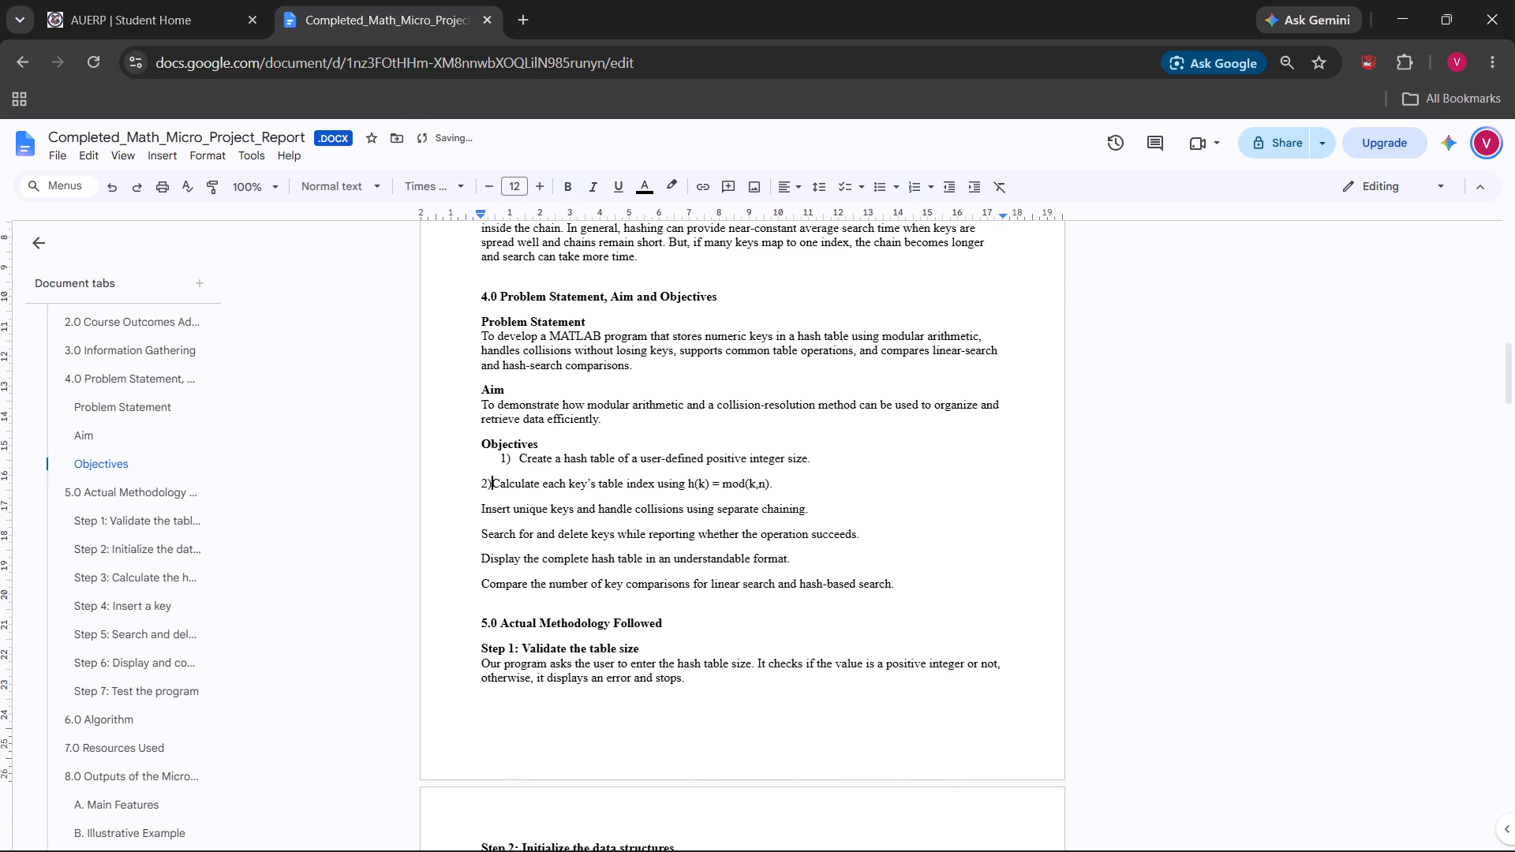
click(473, 499)
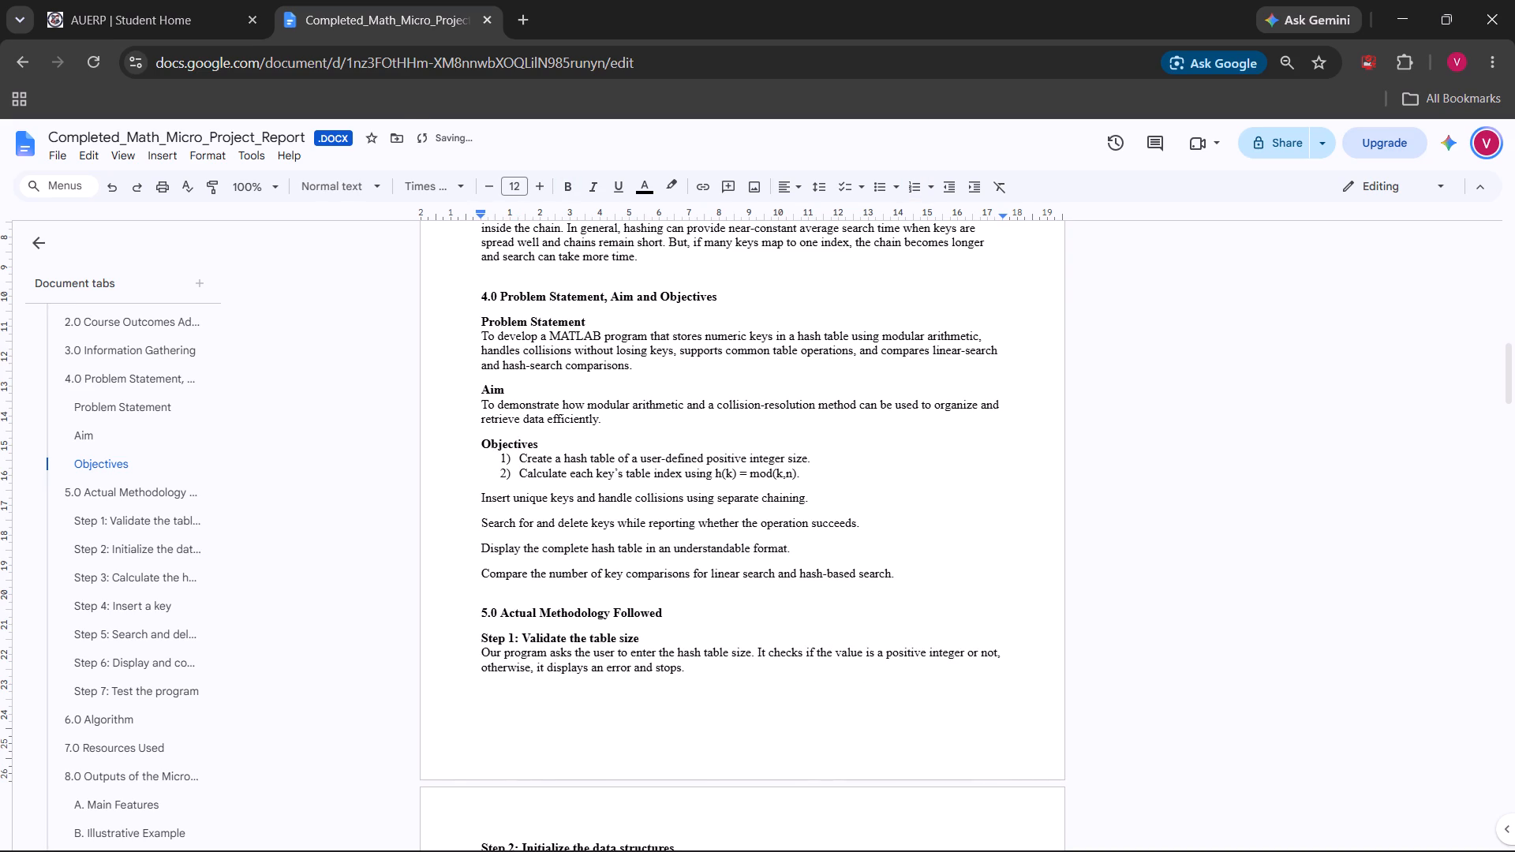
text(3))
key(space)
click(479, 516)
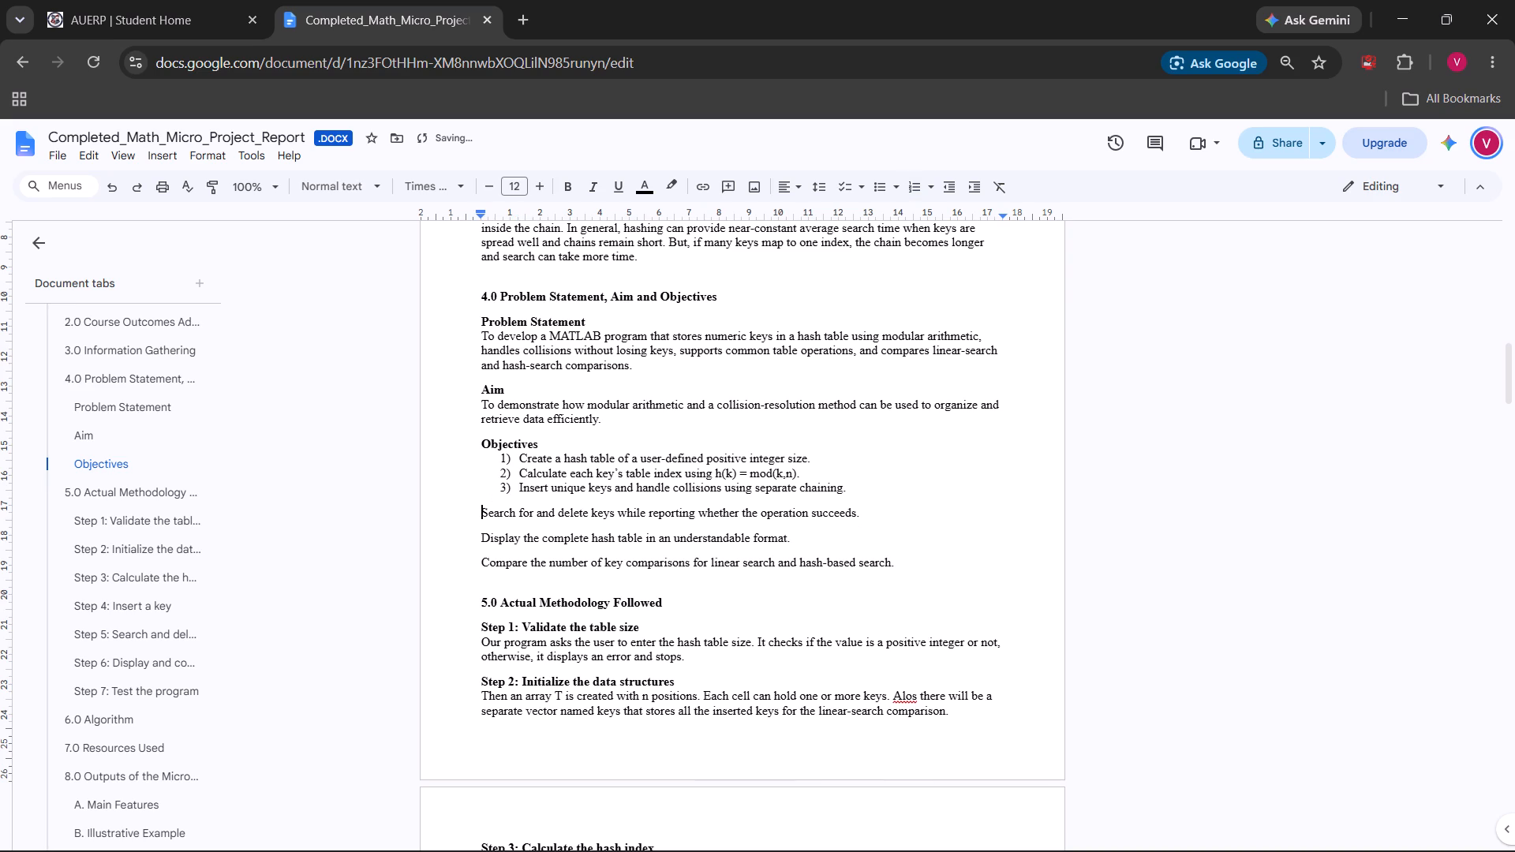
text(4))
key(space)
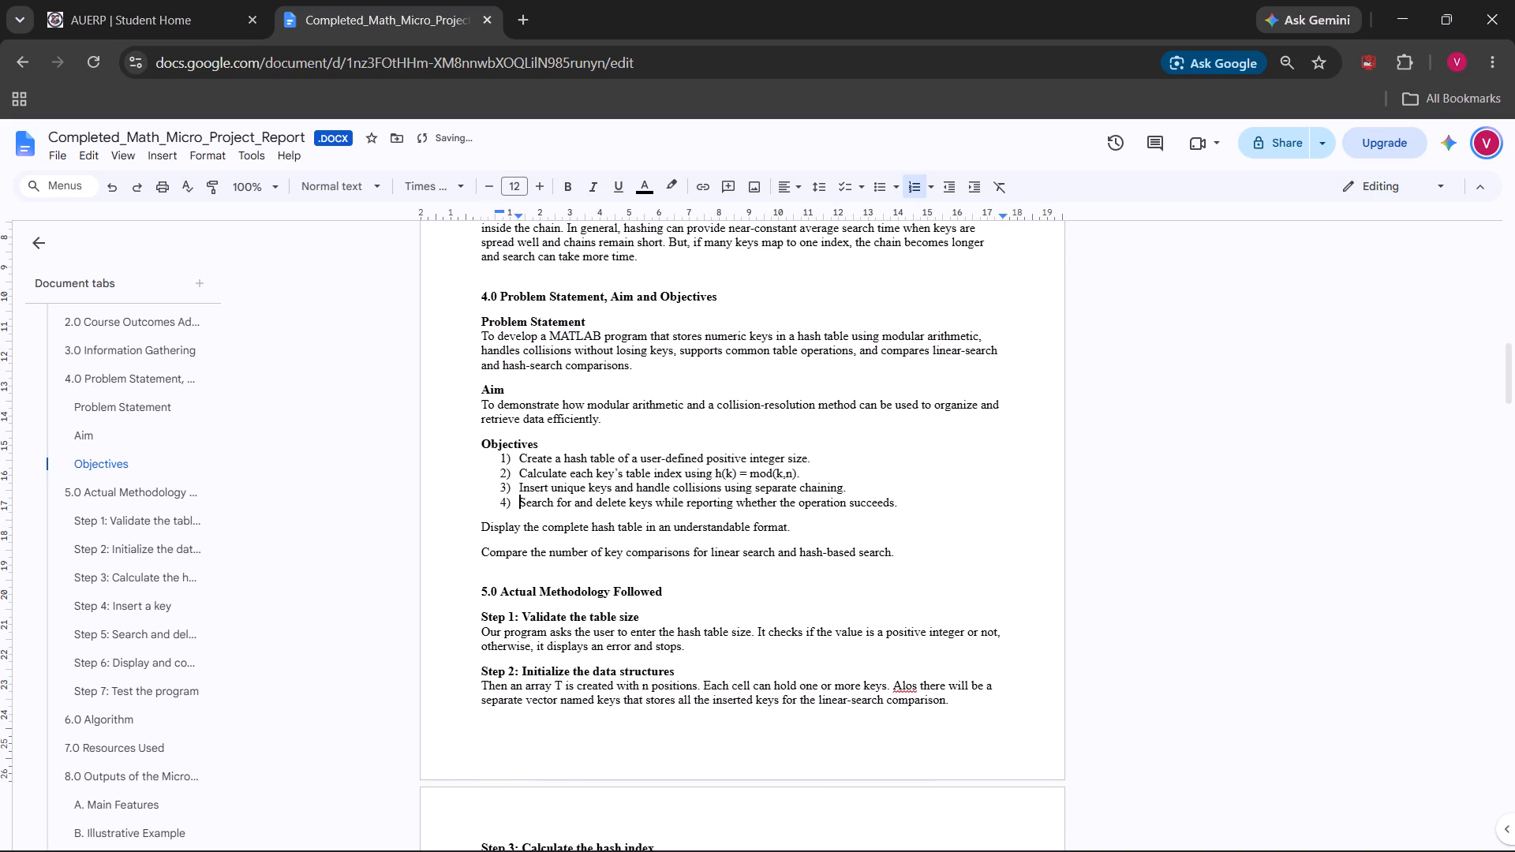
click(474, 529)
text(5))
key(space)
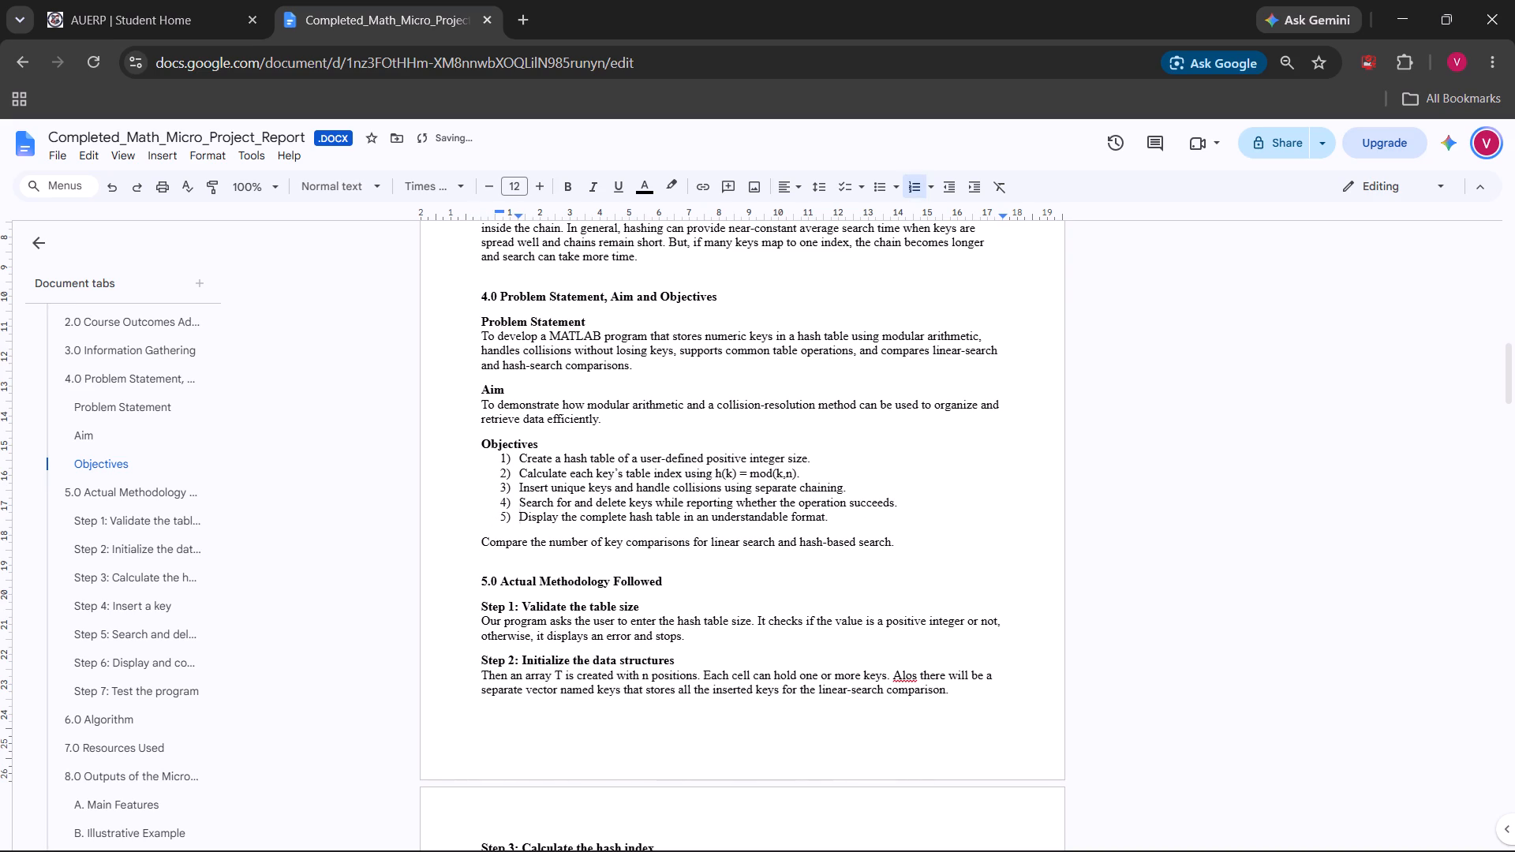
click(475, 541)
text(6))
key(space)
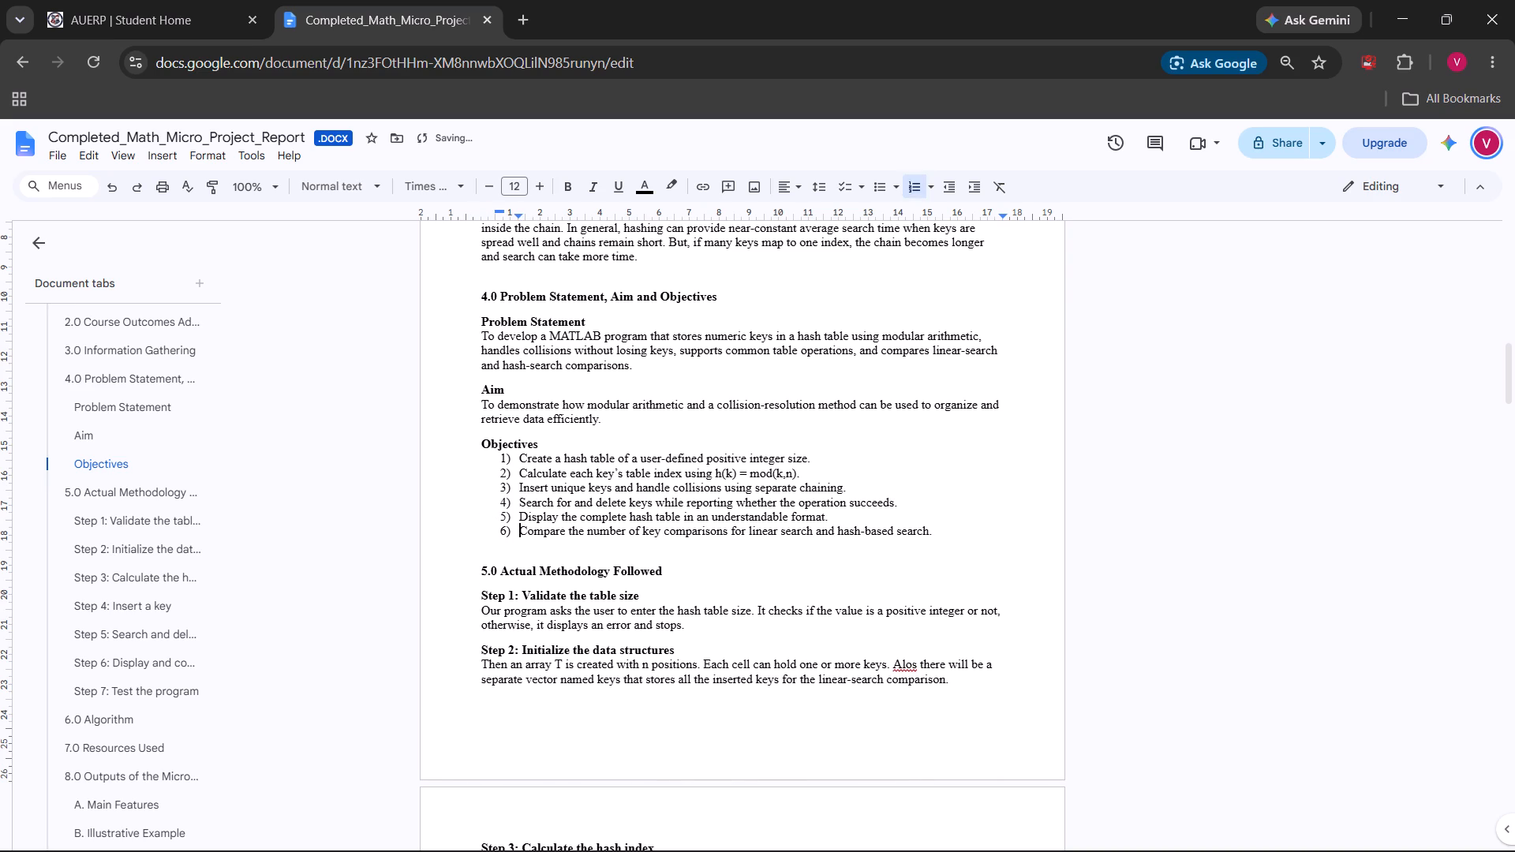
Accept the suggested correction "prints the index" in the Step 6: Display and compare paragraph.
scroll(735, 606, down, 2)
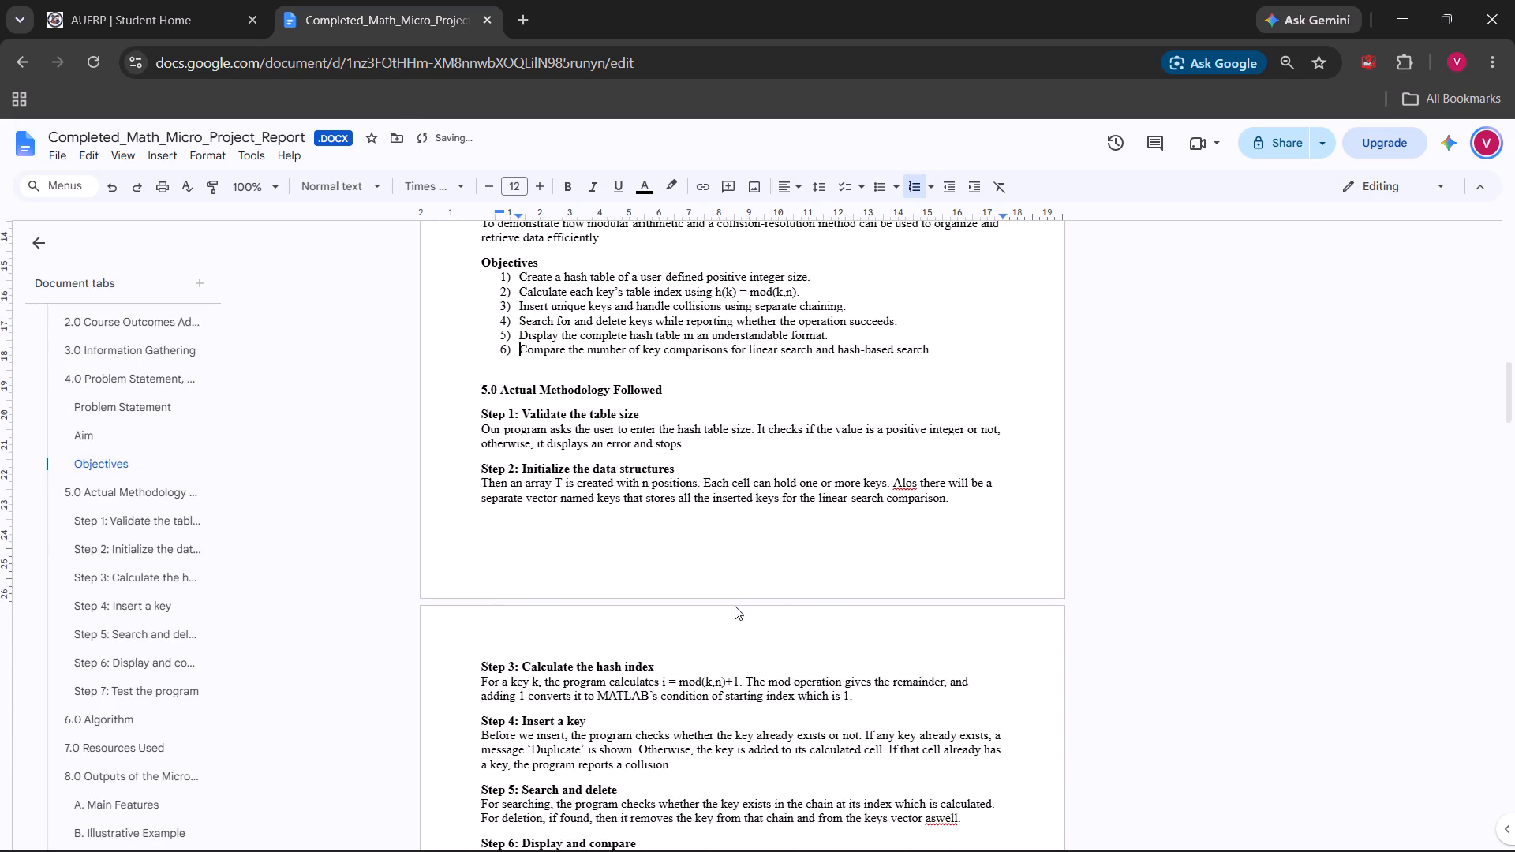
scroll(735, 606, down, 3)
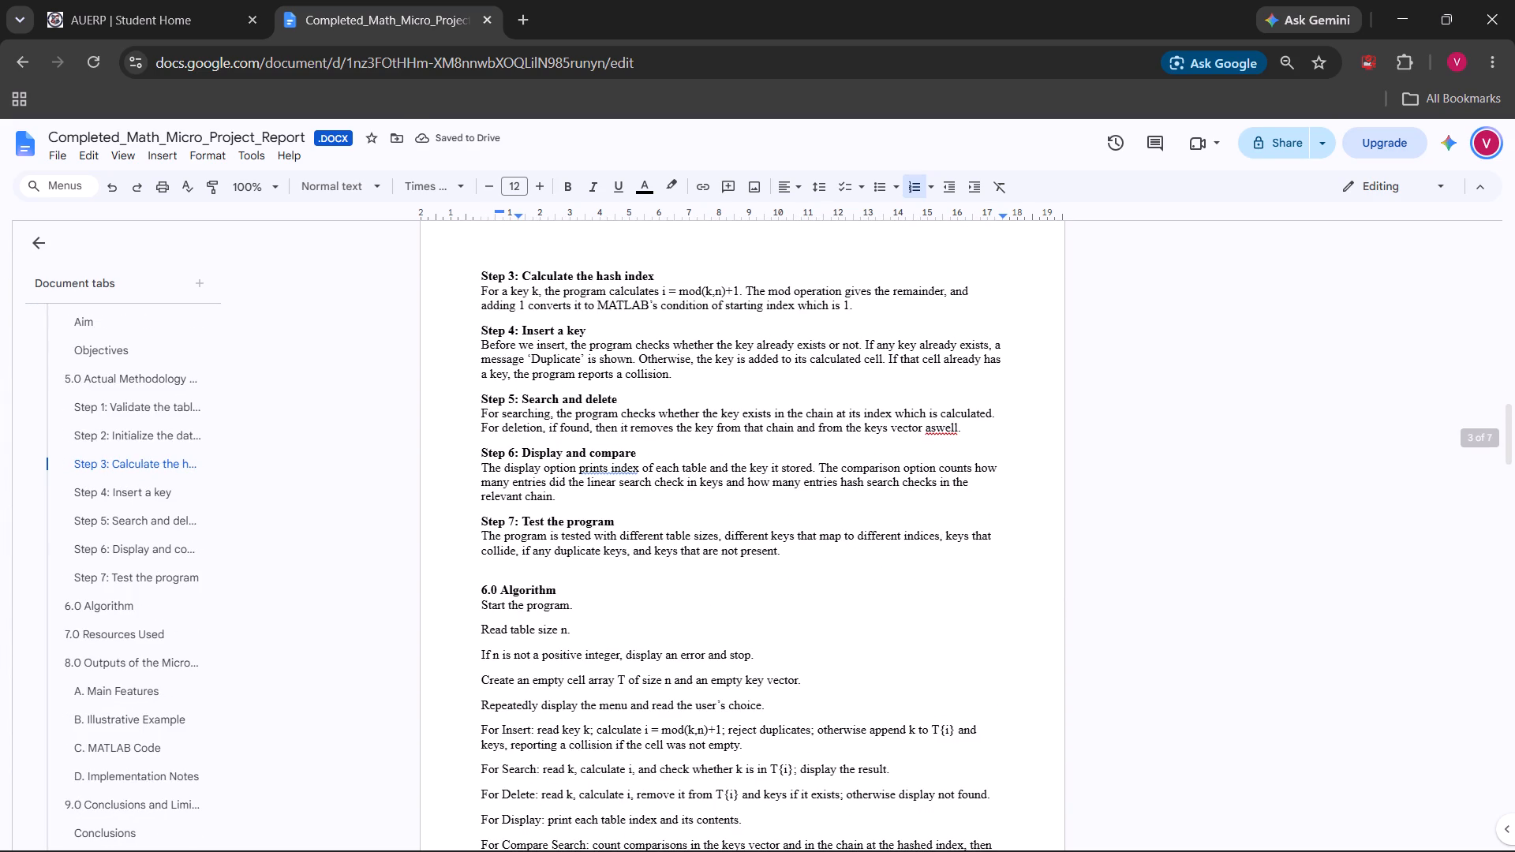
click(608, 475)
click(614, 453)
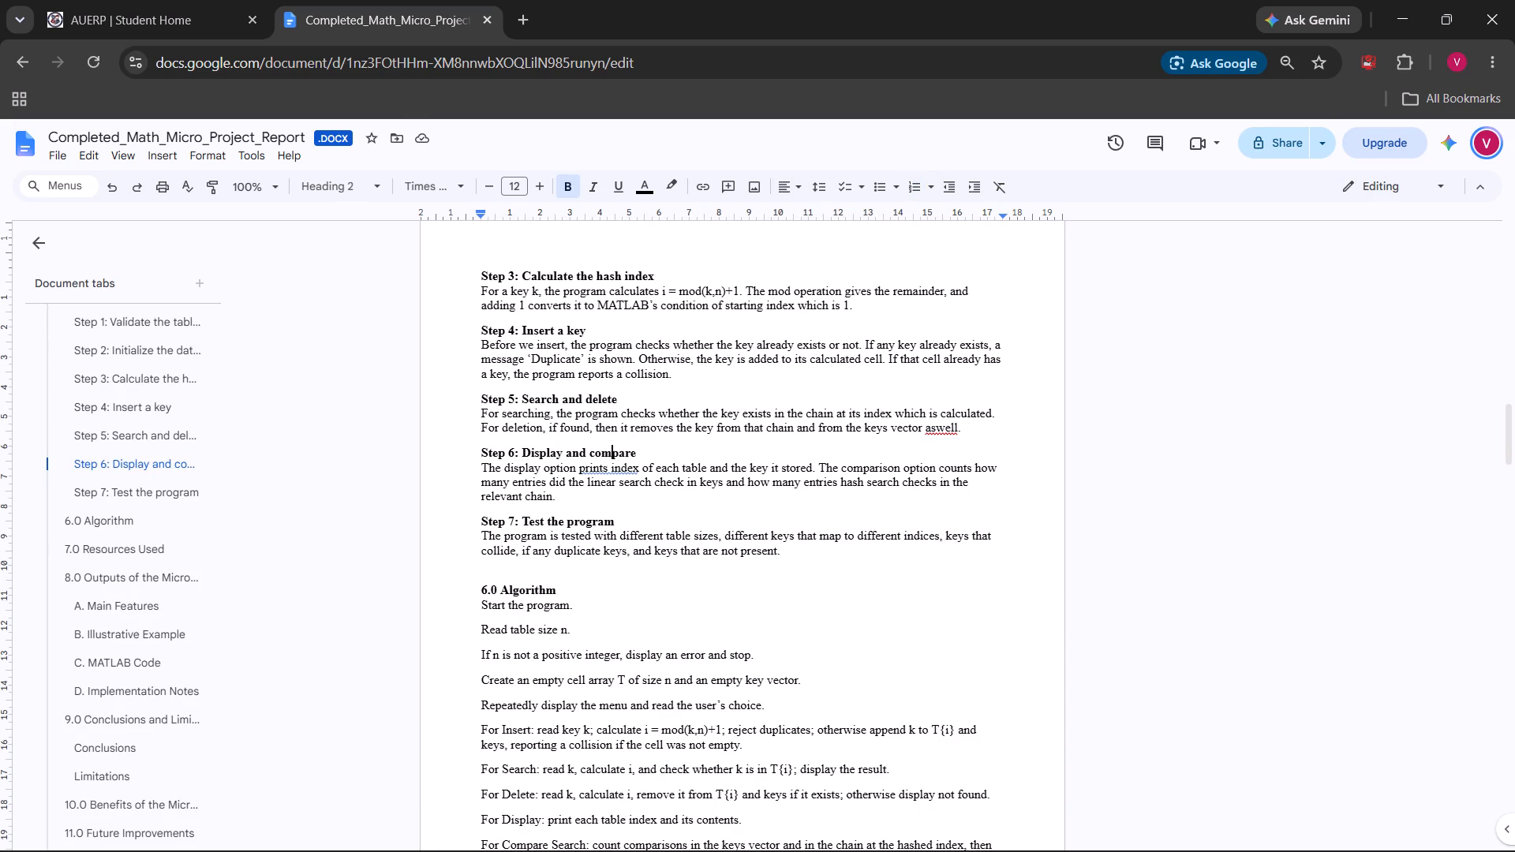
click(604, 470)
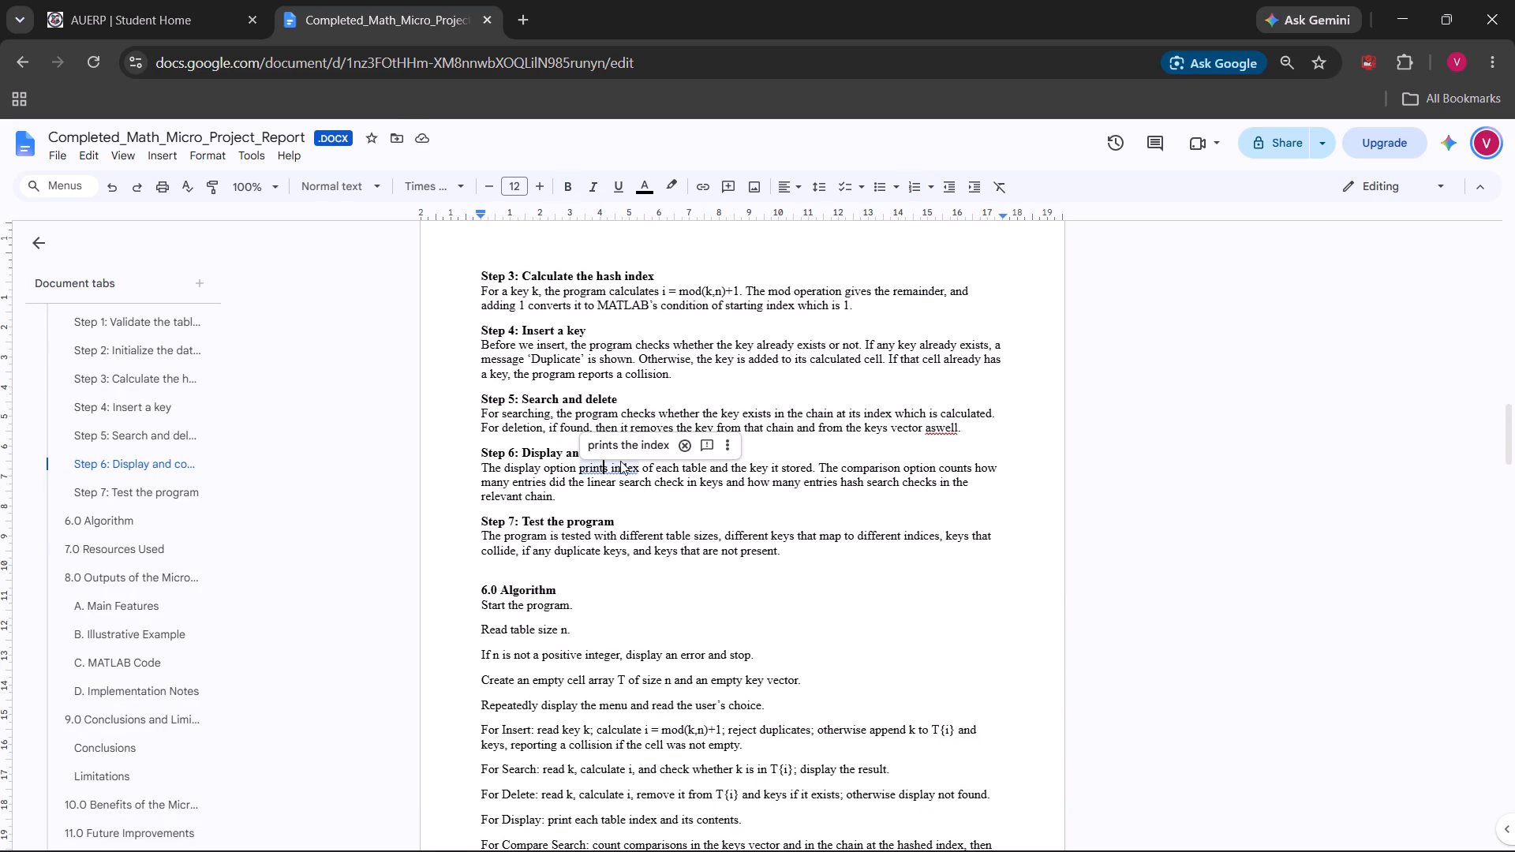
click(630, 445)
Make the first line under 6.0 Algorithm, "Start the program.", a numbered list item starting at 1).
scroll(794, 551, down, 1)
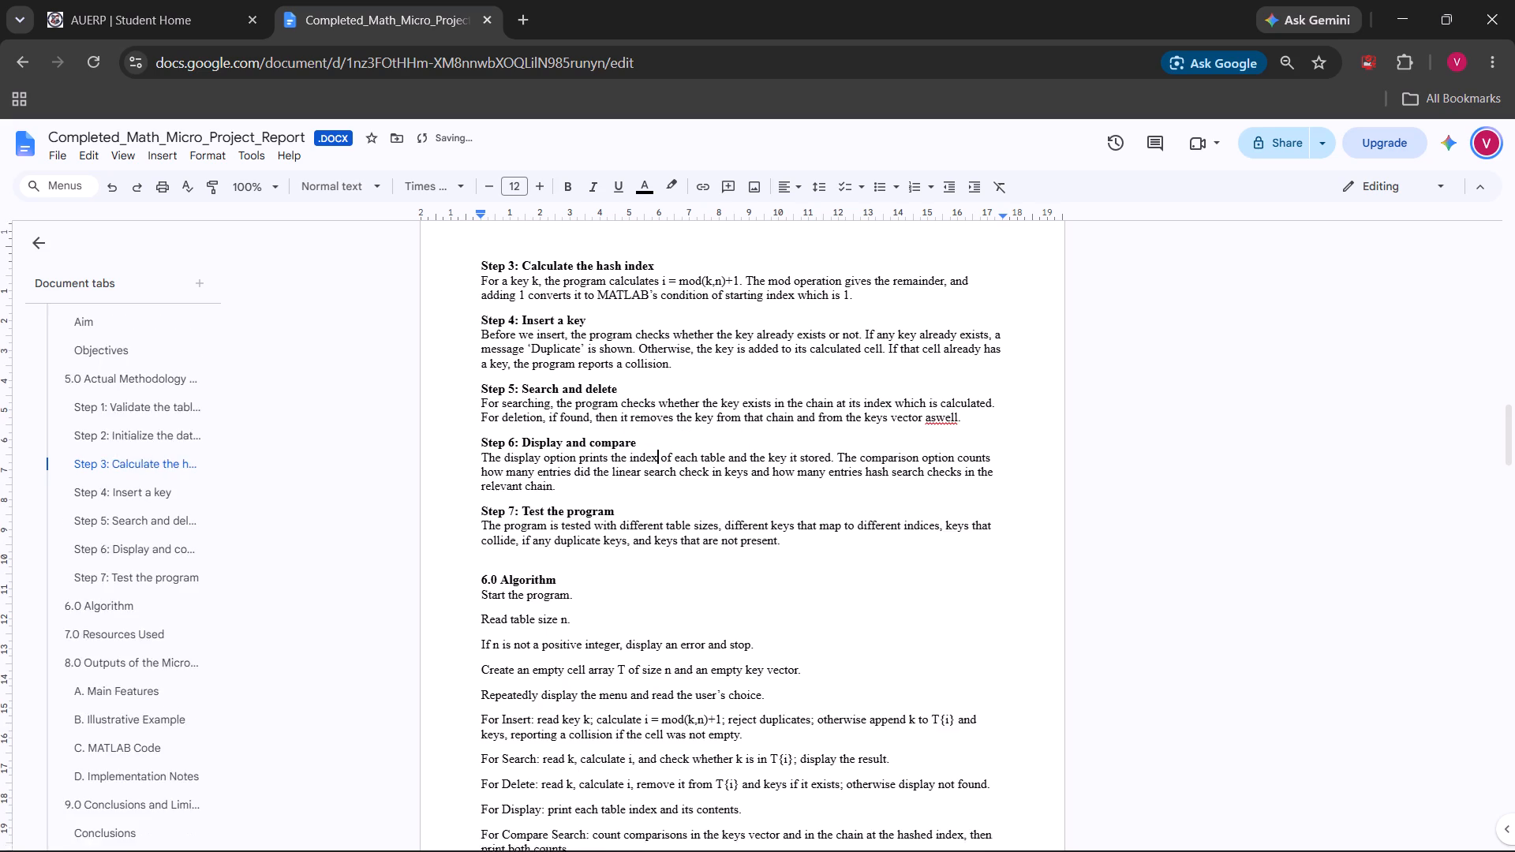
scroll(794, 551, down, 1)
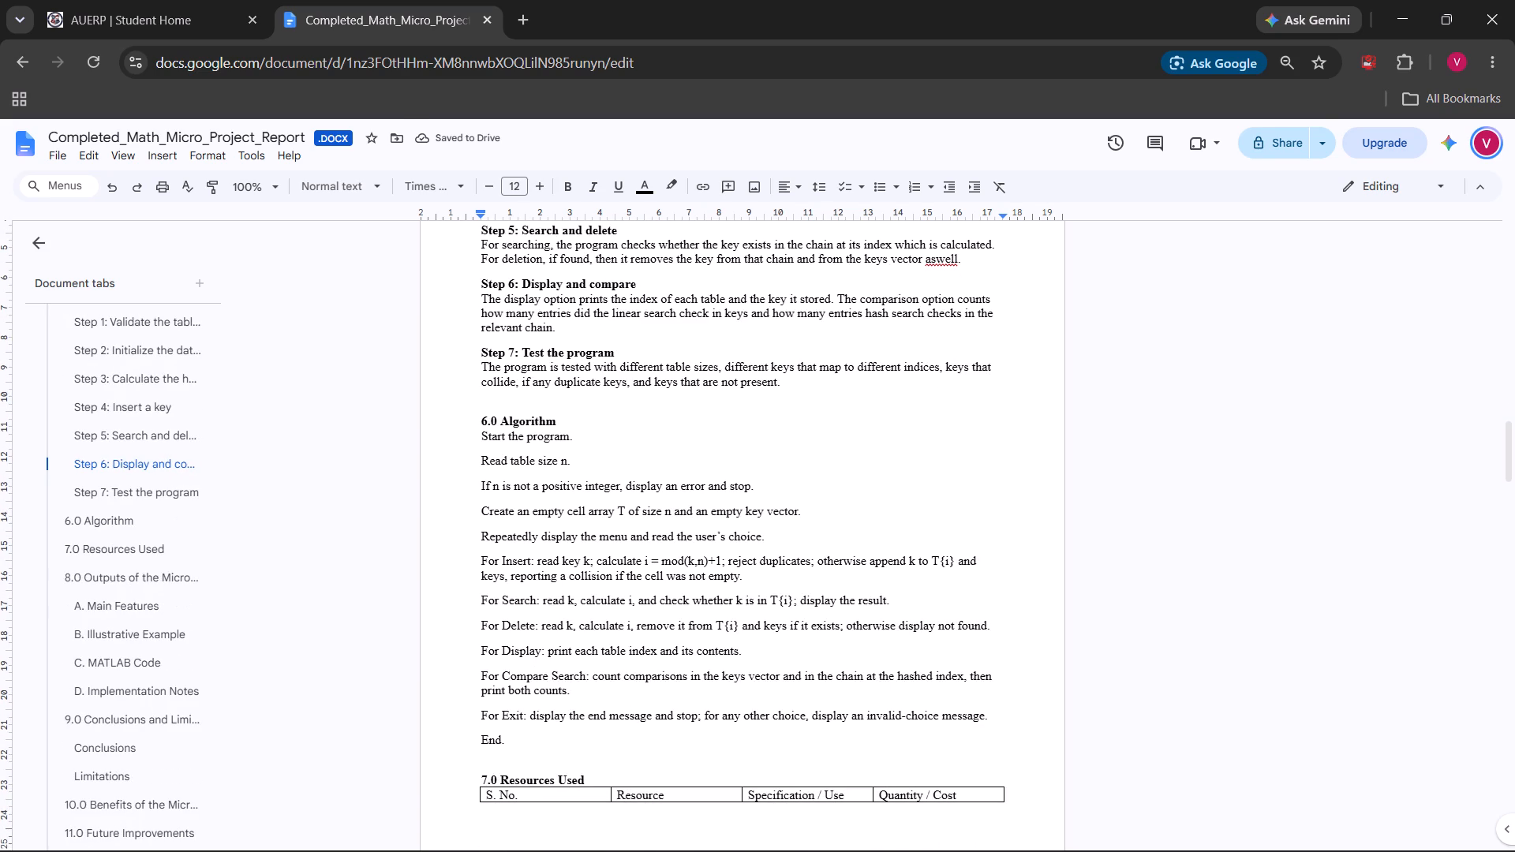
click(479, 437)
text(1))
key(Return)
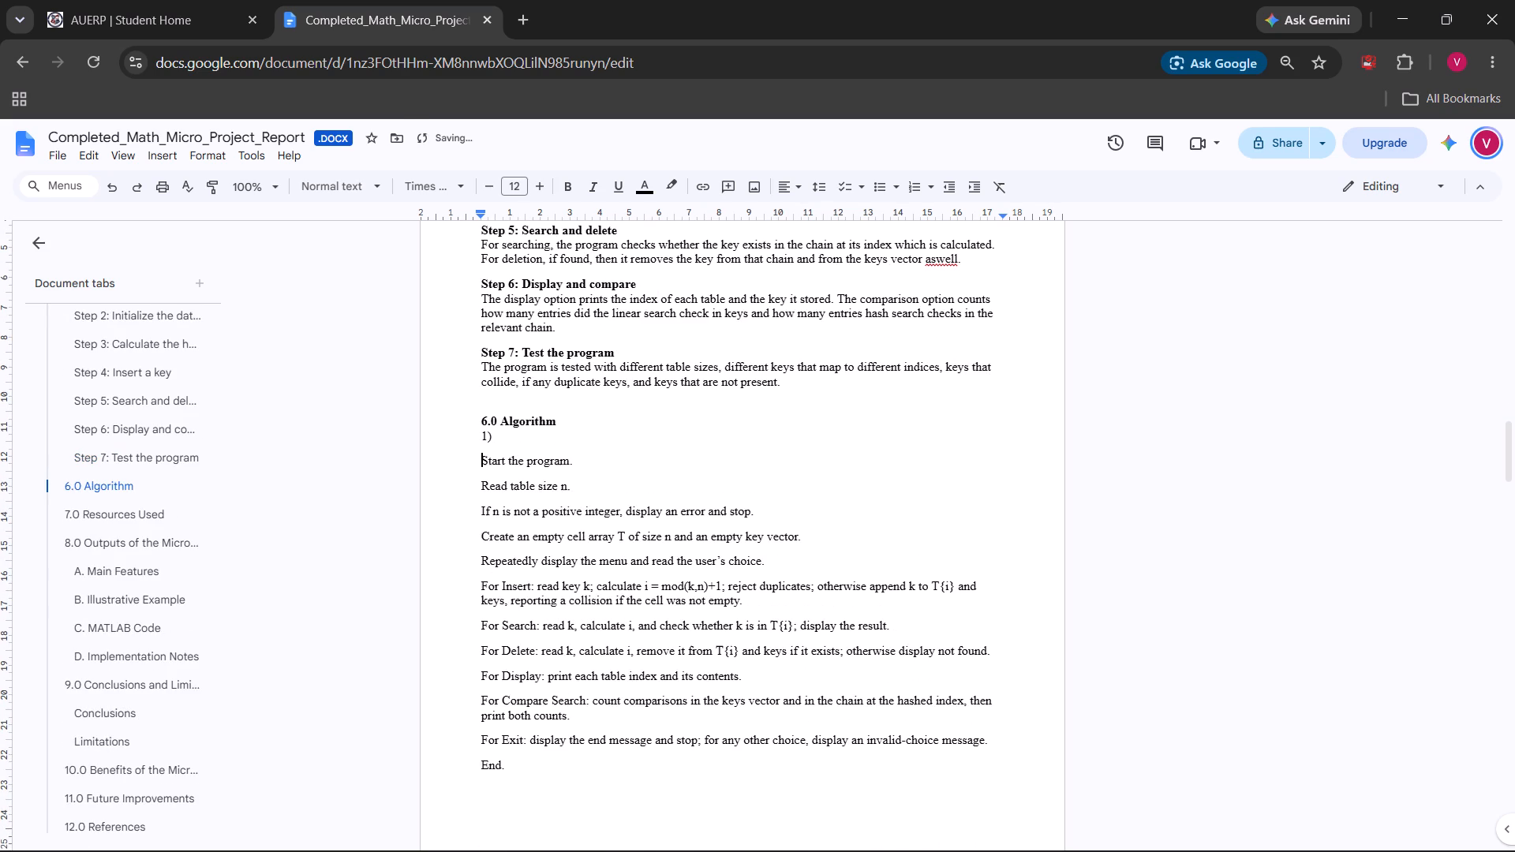
key(ctrl+z)
key(space)
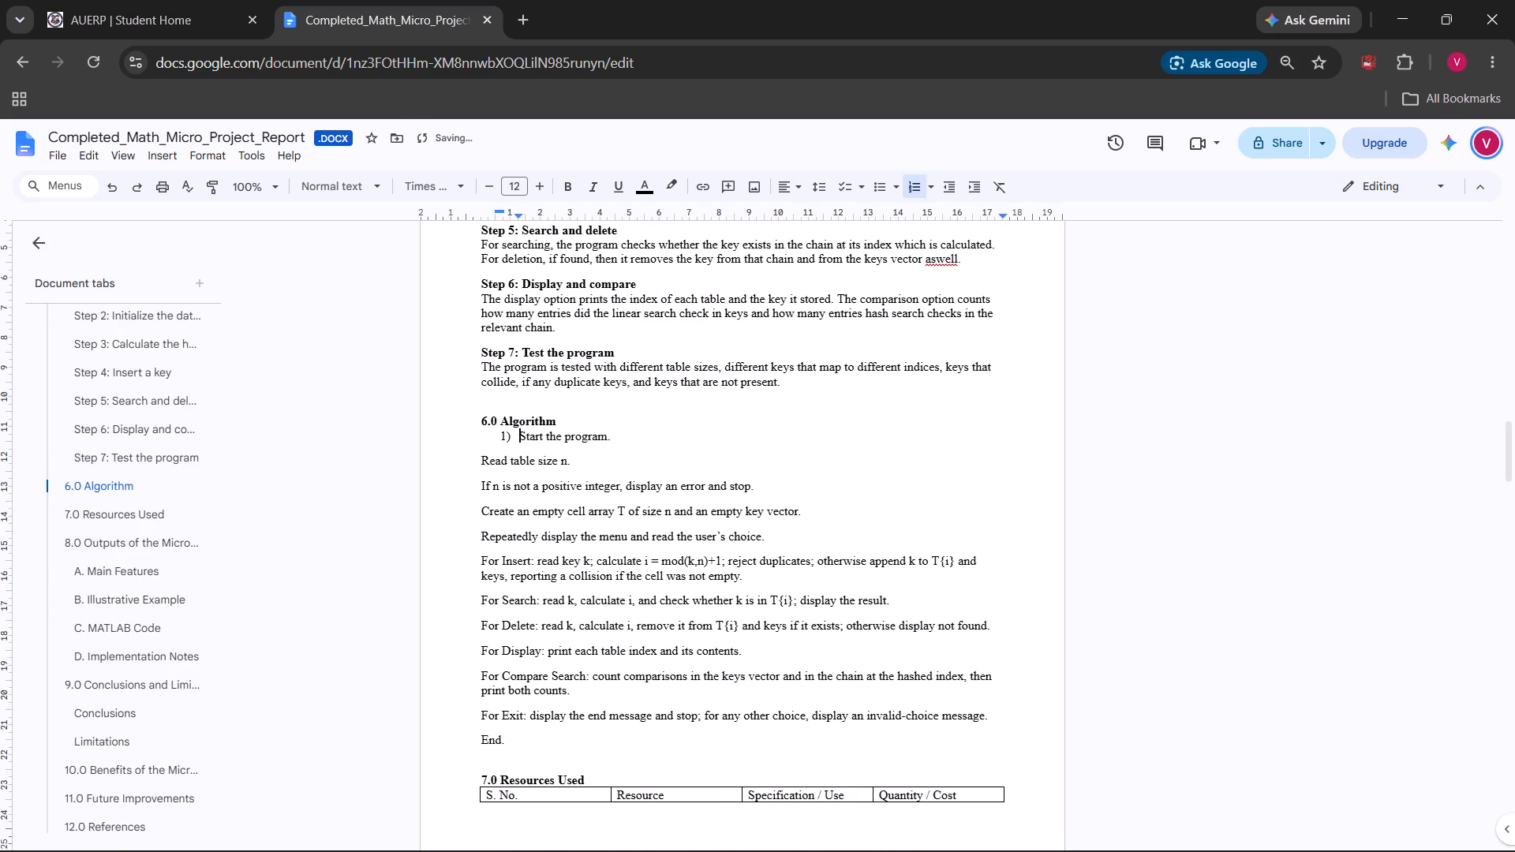
Number the next four 6.0 Algorithm lines, from "Read table size n." to "Repeatedly display the menu...", as list items 2) through 5).
click(476, 463)
text(2))
key(space)
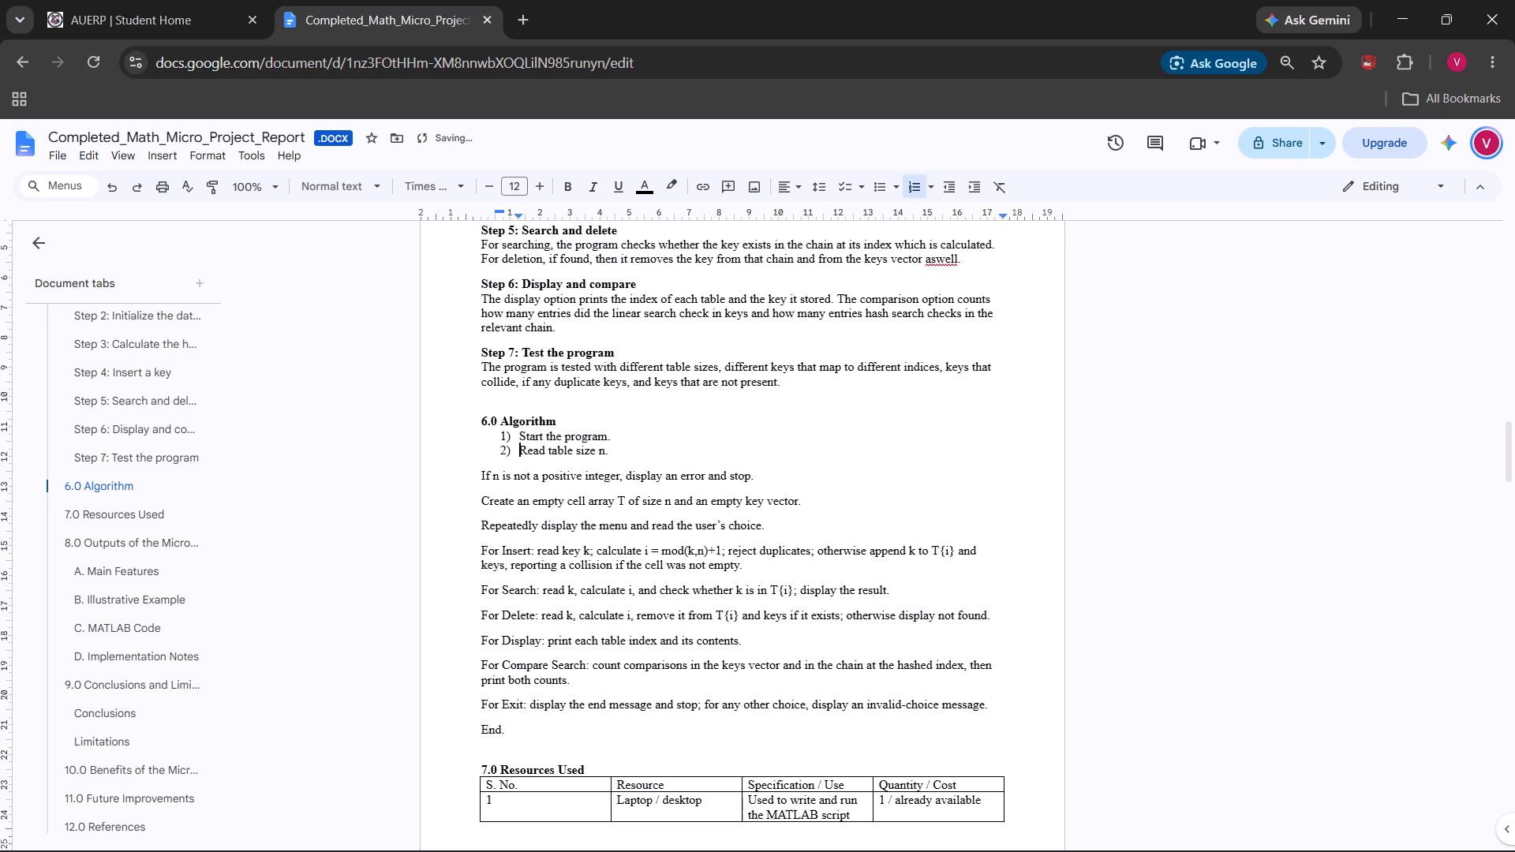
click(479, 479)
text(3))
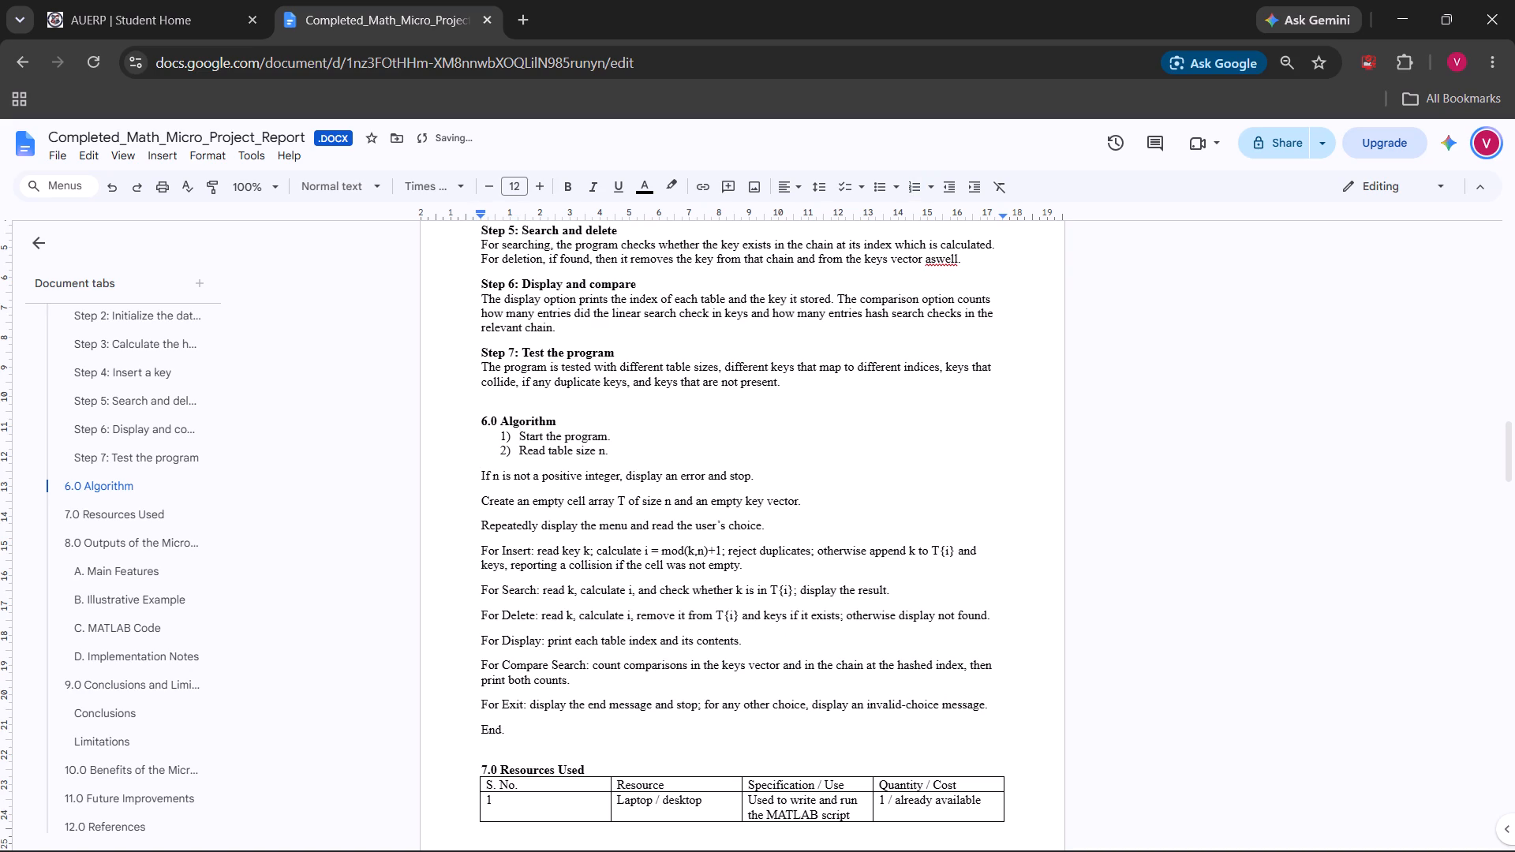
key(space)
click(479, 487)
text(4))
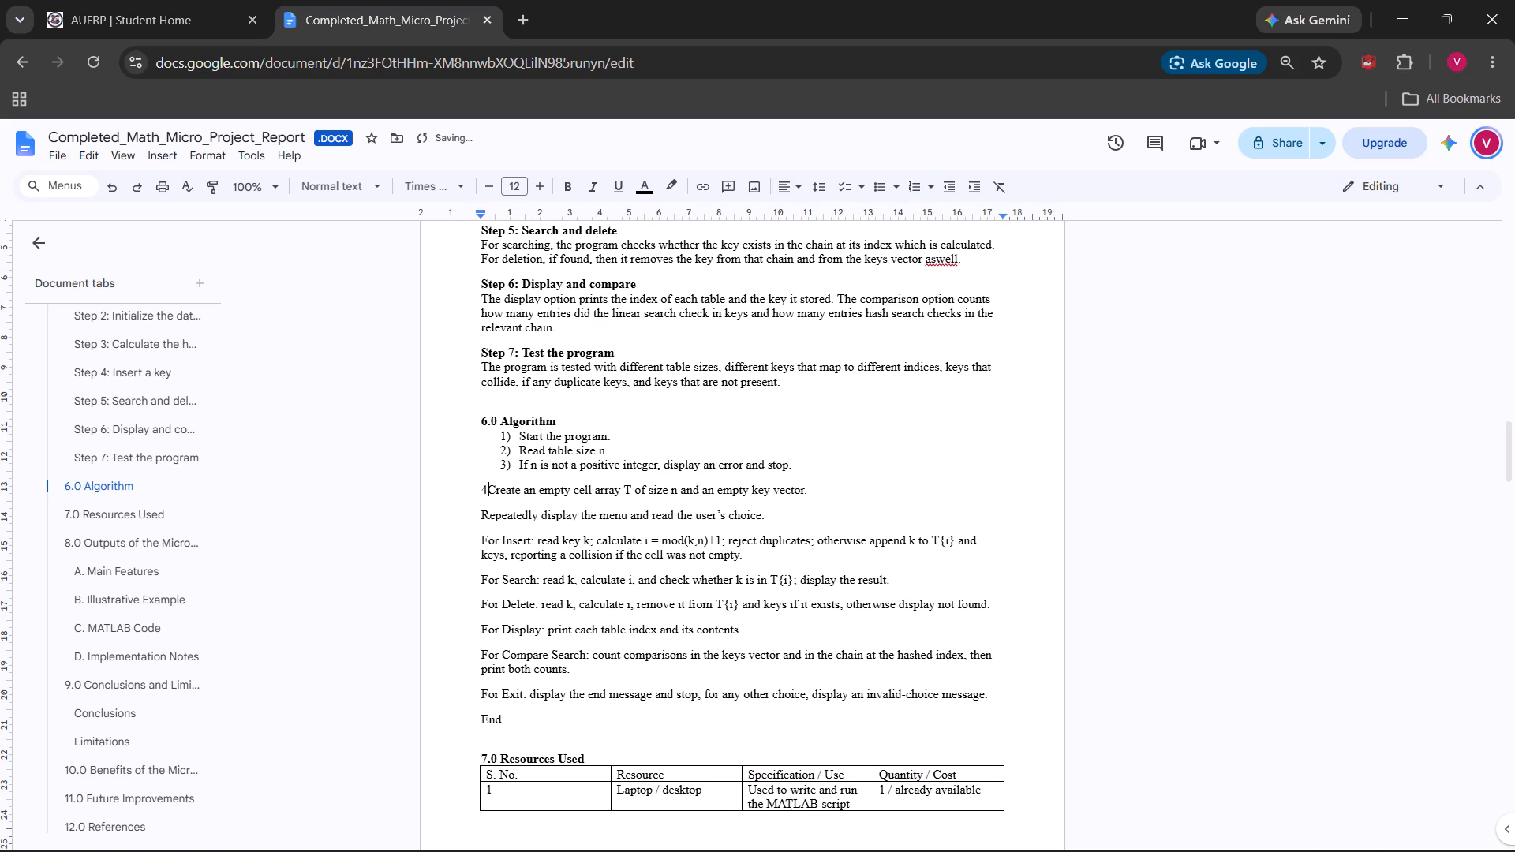
key(space)
click(483, 497)
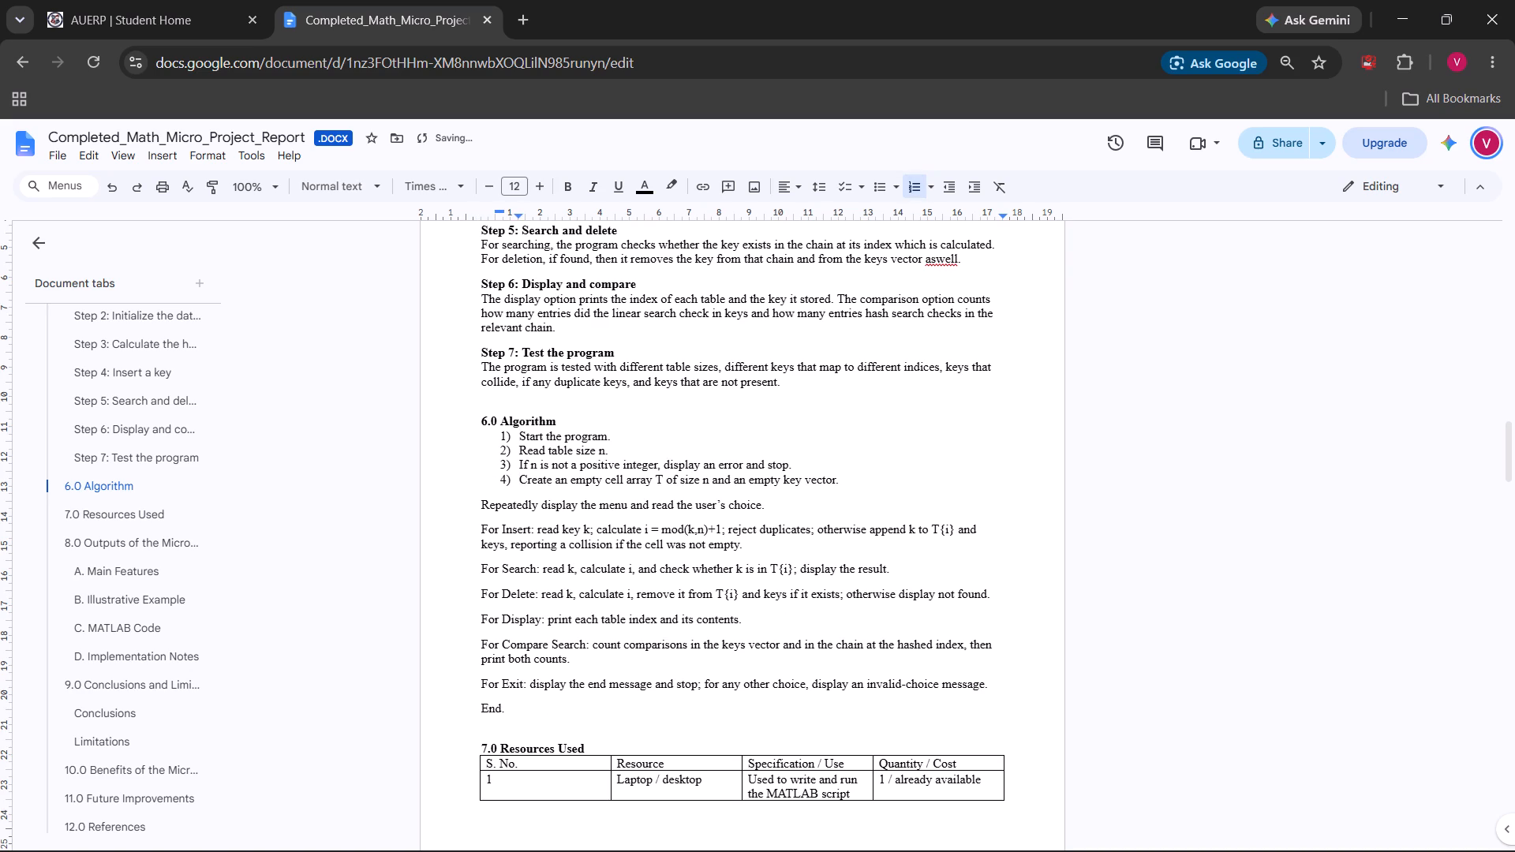
click(480, 500)
text(5))
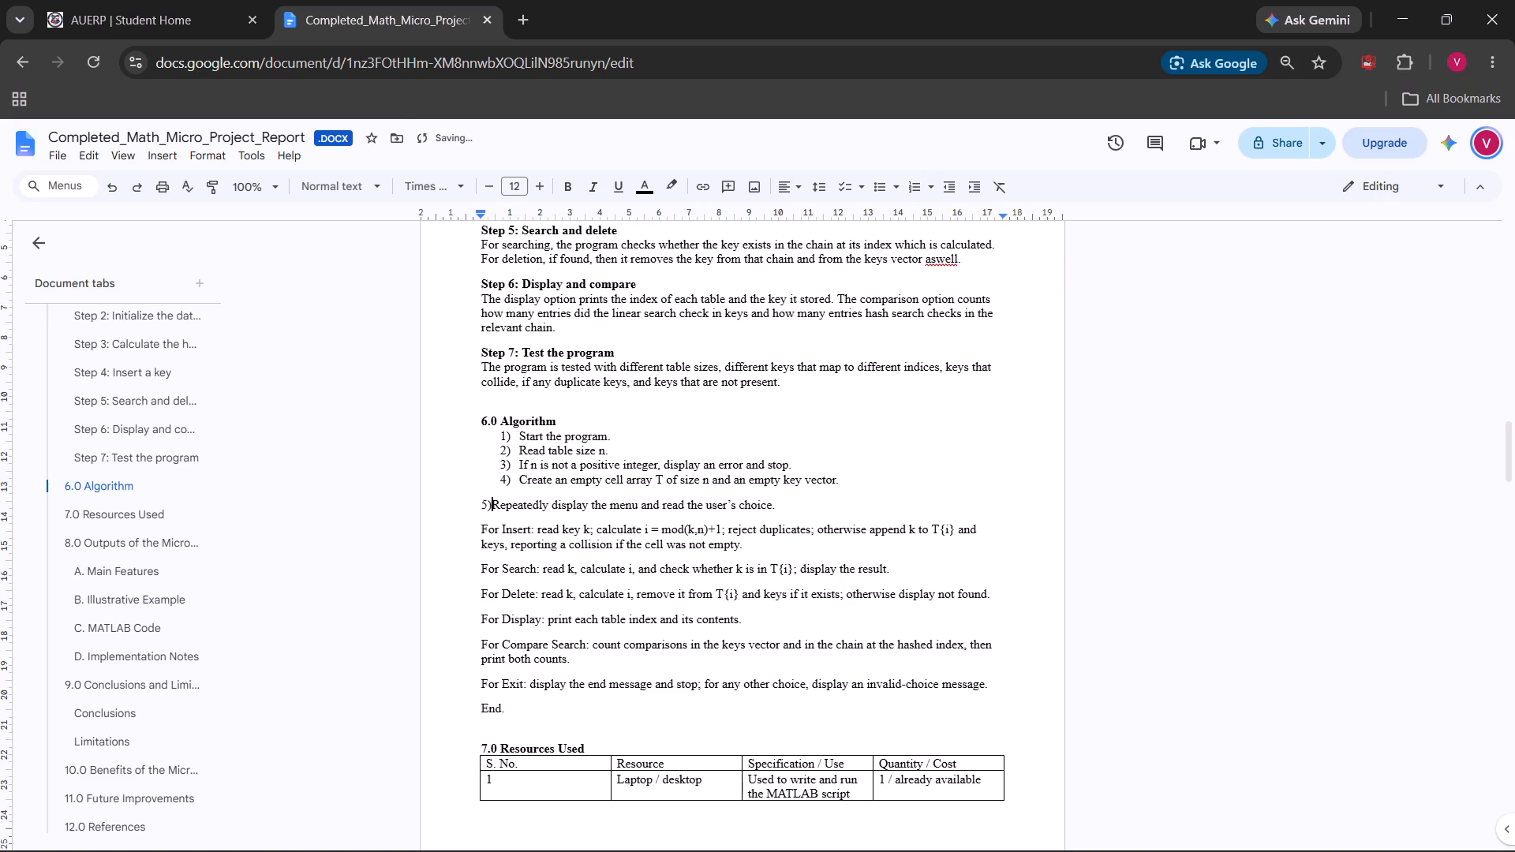
key(space)
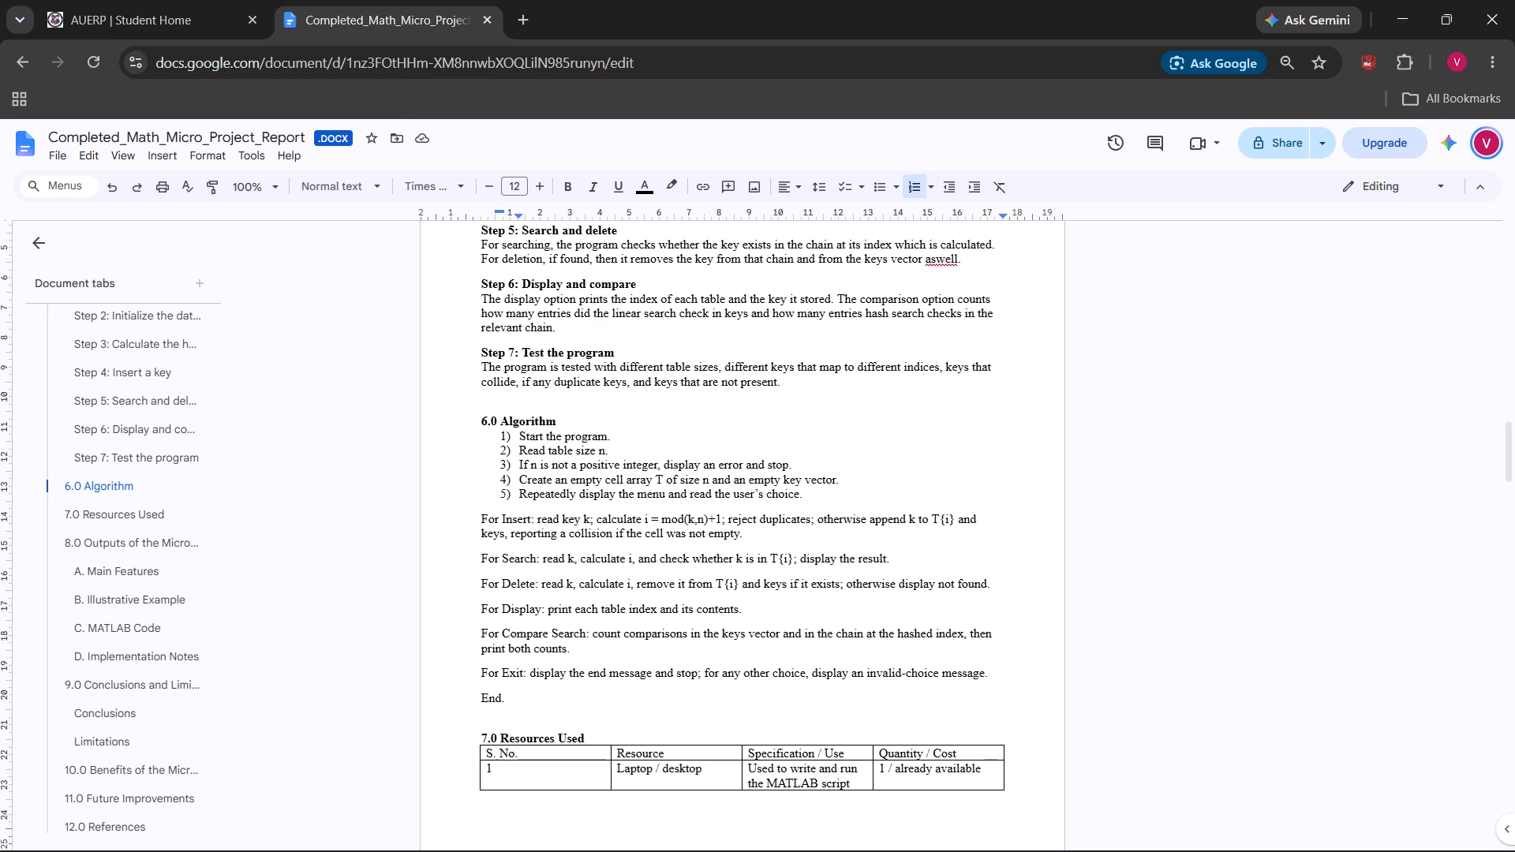
click(497, 450)
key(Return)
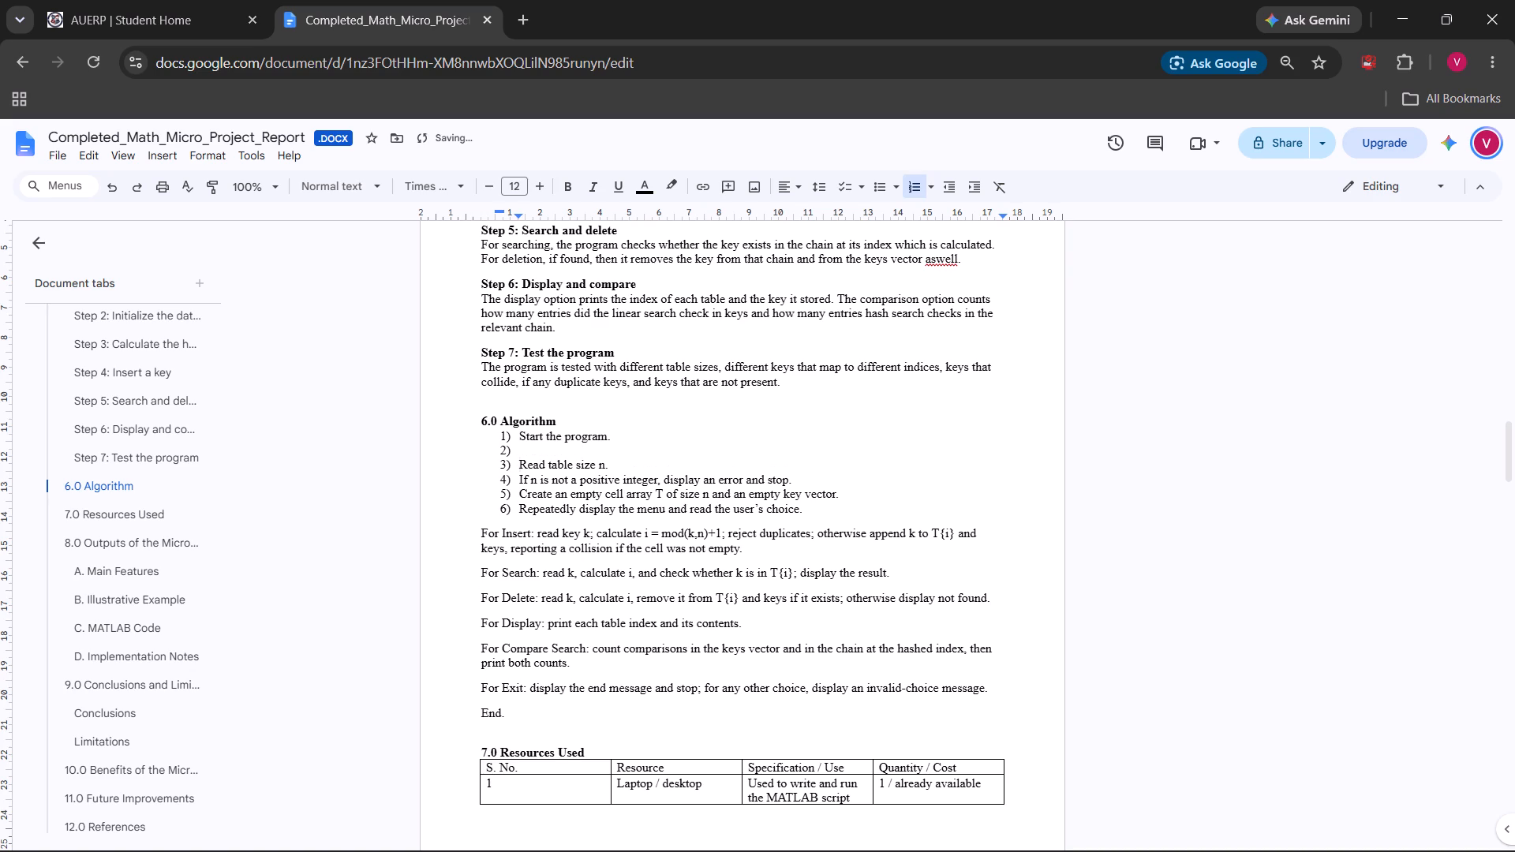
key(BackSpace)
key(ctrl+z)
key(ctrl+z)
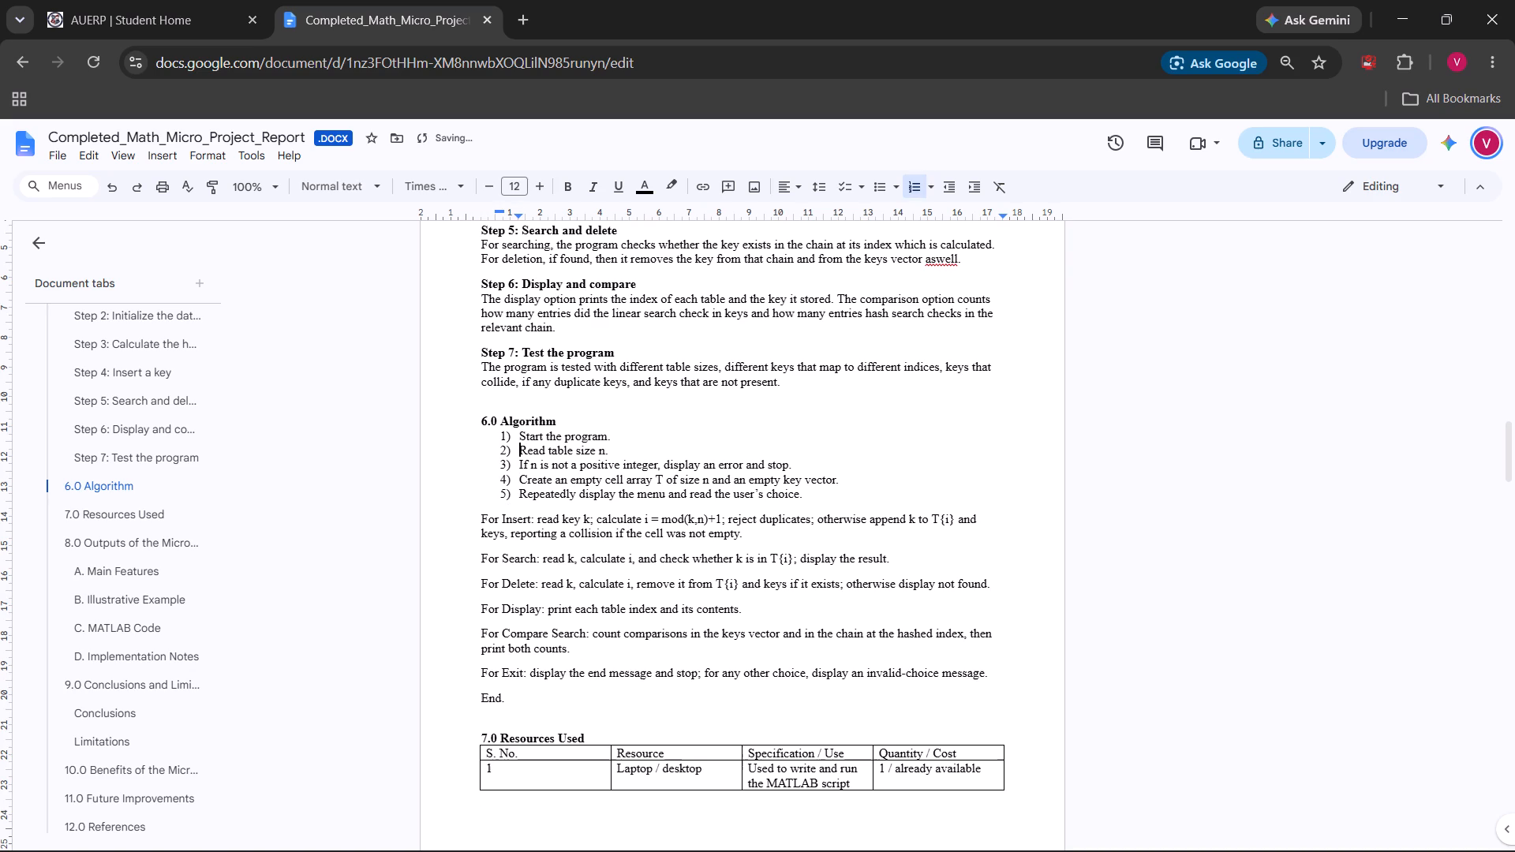
Number the next four 6.0 Algorithm lines, from "For Insert" to "For Display", as list items 6) through 9).
click(851, 506)
click(478, 521)
text(6))
key(space)
right_click(478, 545)
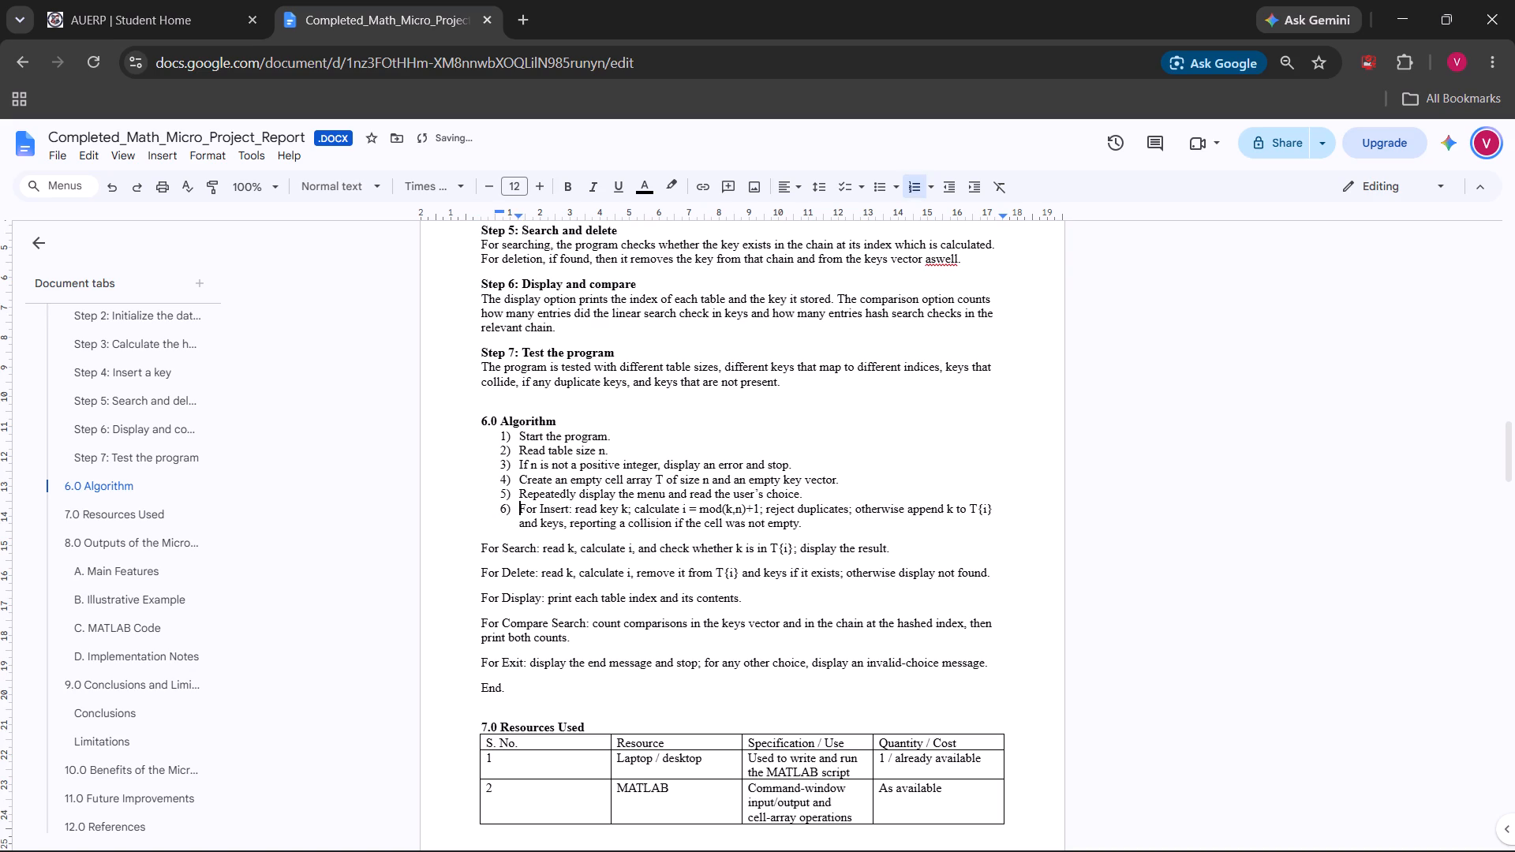
click(478, 545)
text(7))
key(space)
click(471, 573)
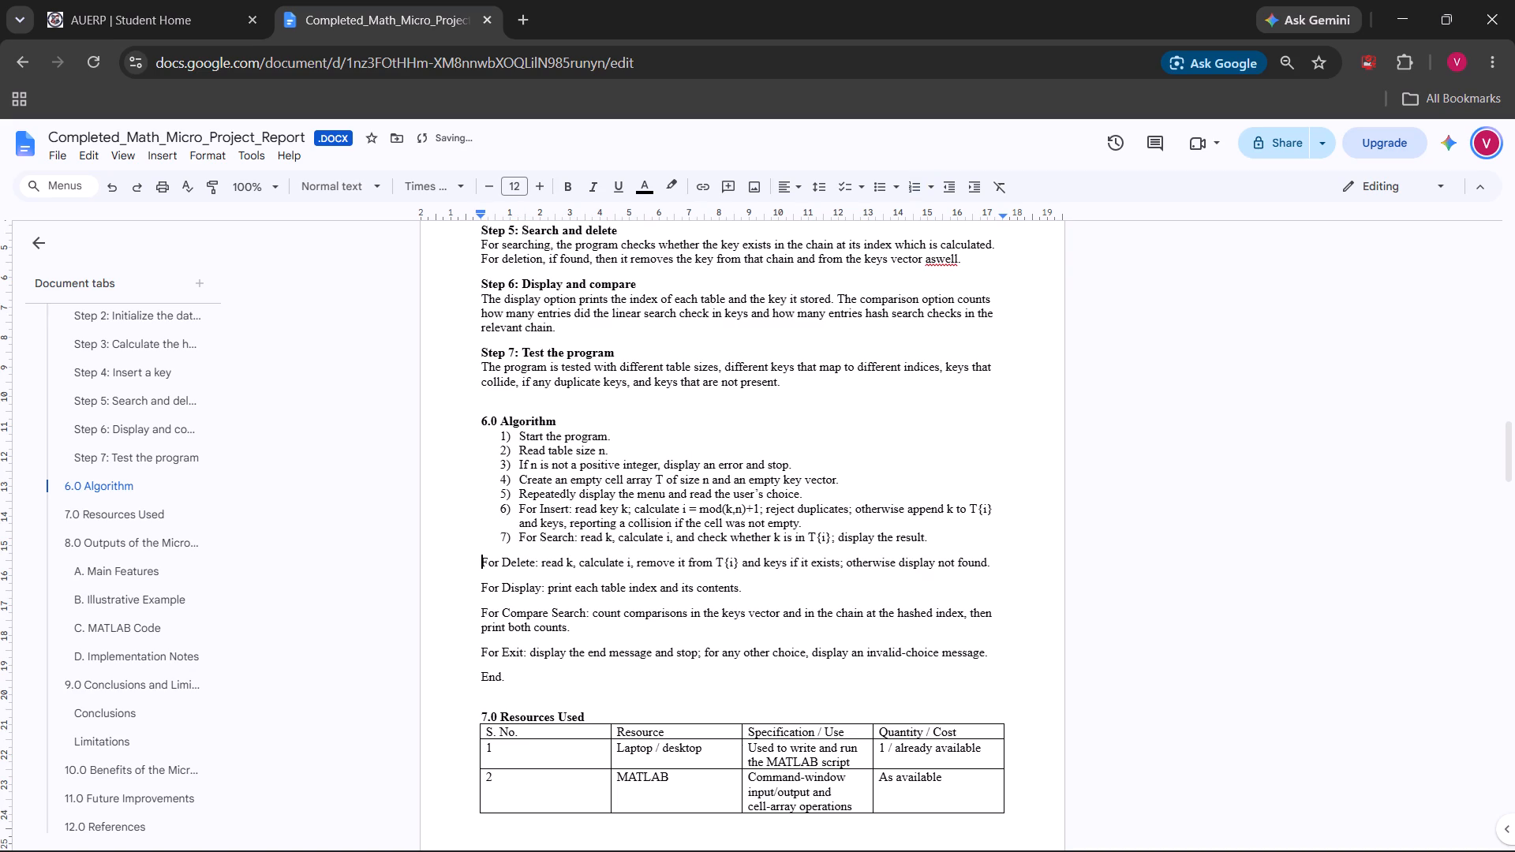
text(8))
key(space)
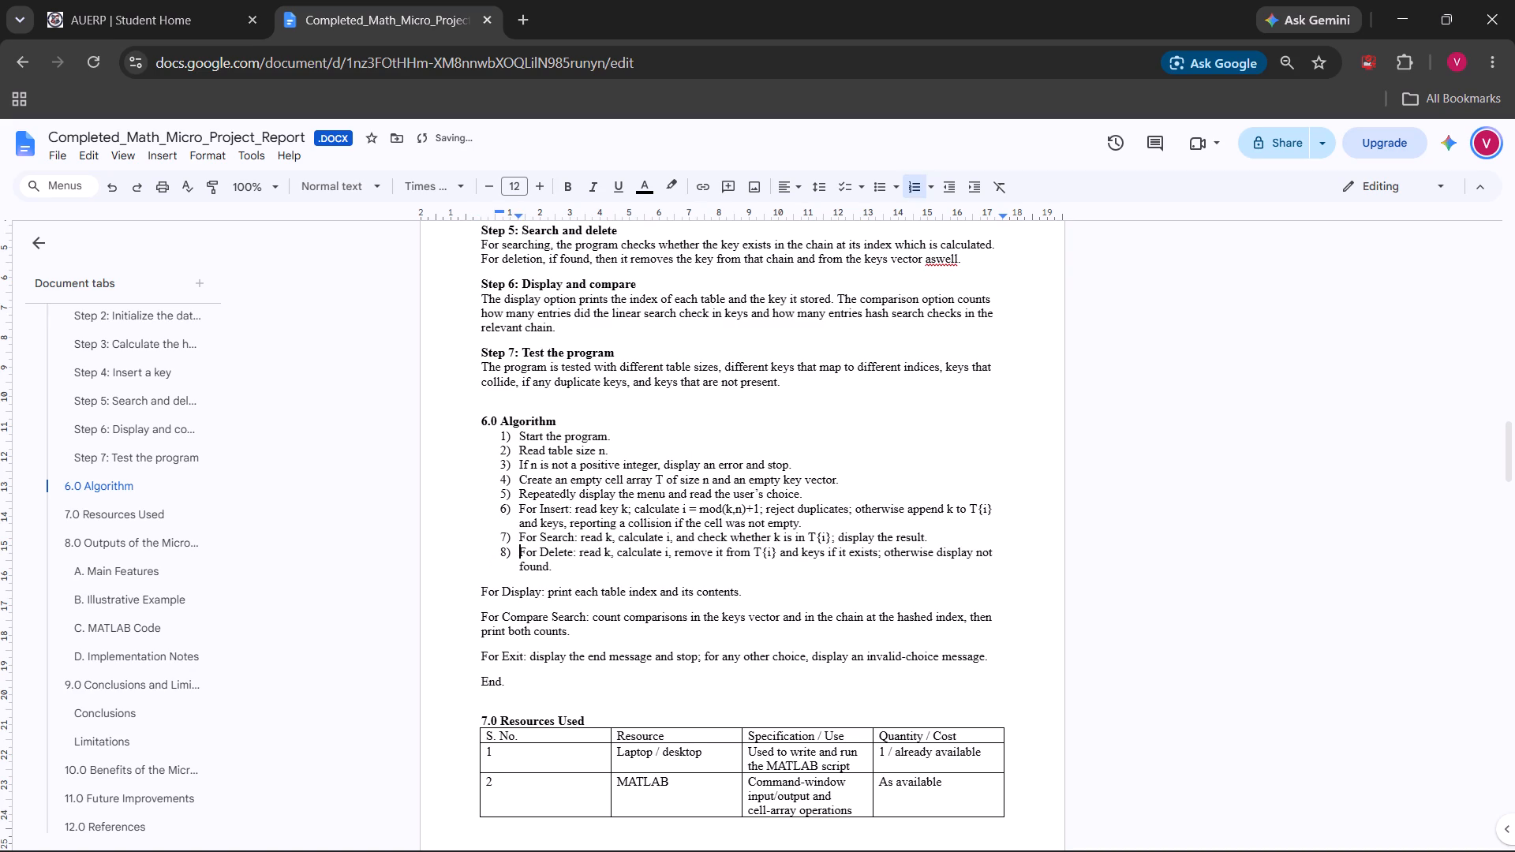
click(477, 596)
text(9))
key(space)
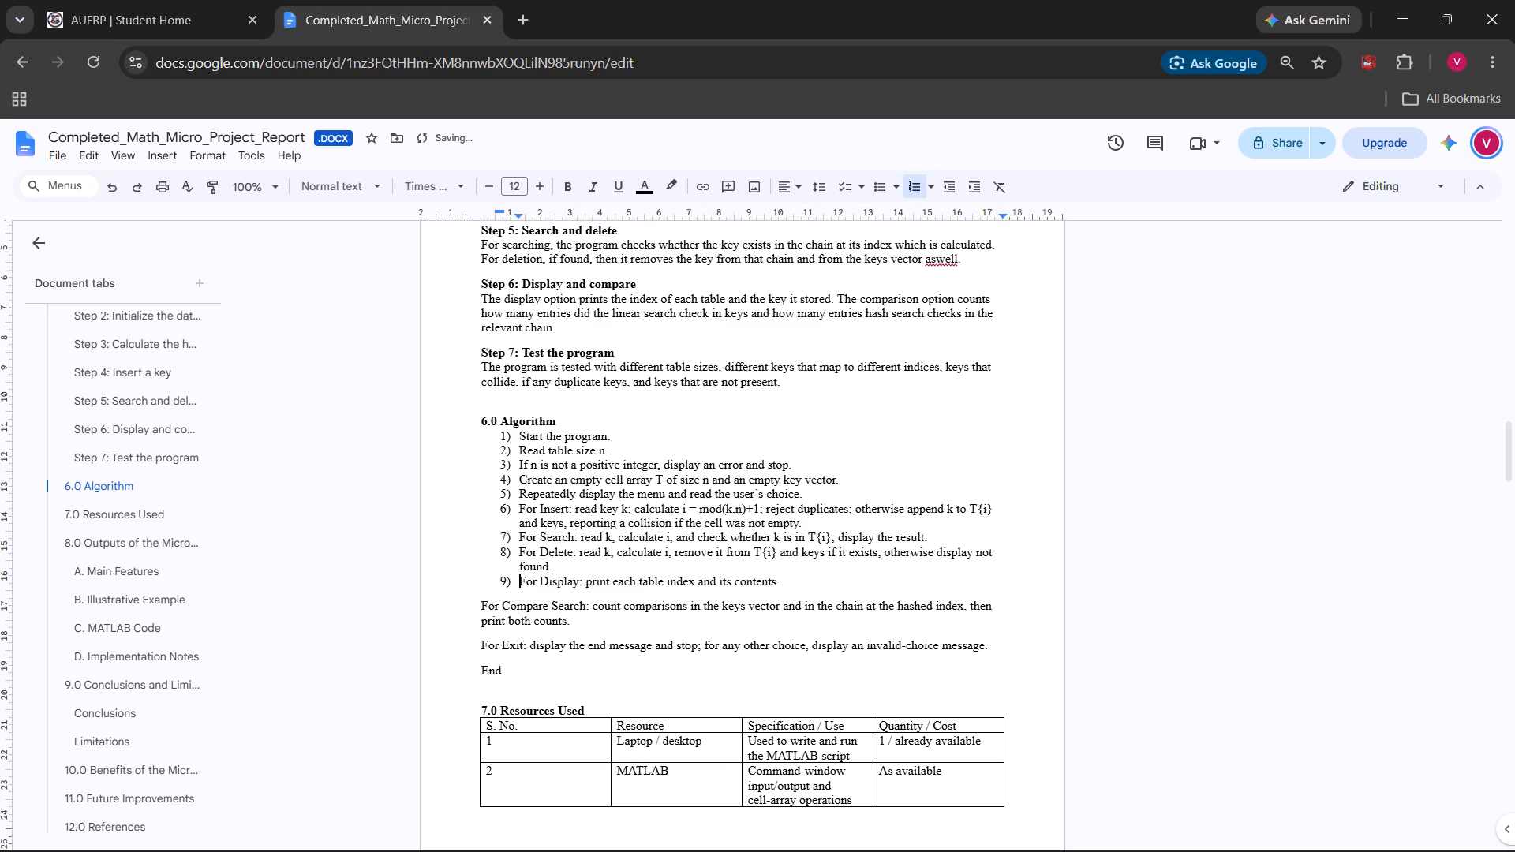
Number the last three 6.0 Algorithm lines, "For Compare Search", "For Exit" and "End.", as list items 10) through 12).
click(477, 607)
text(19)
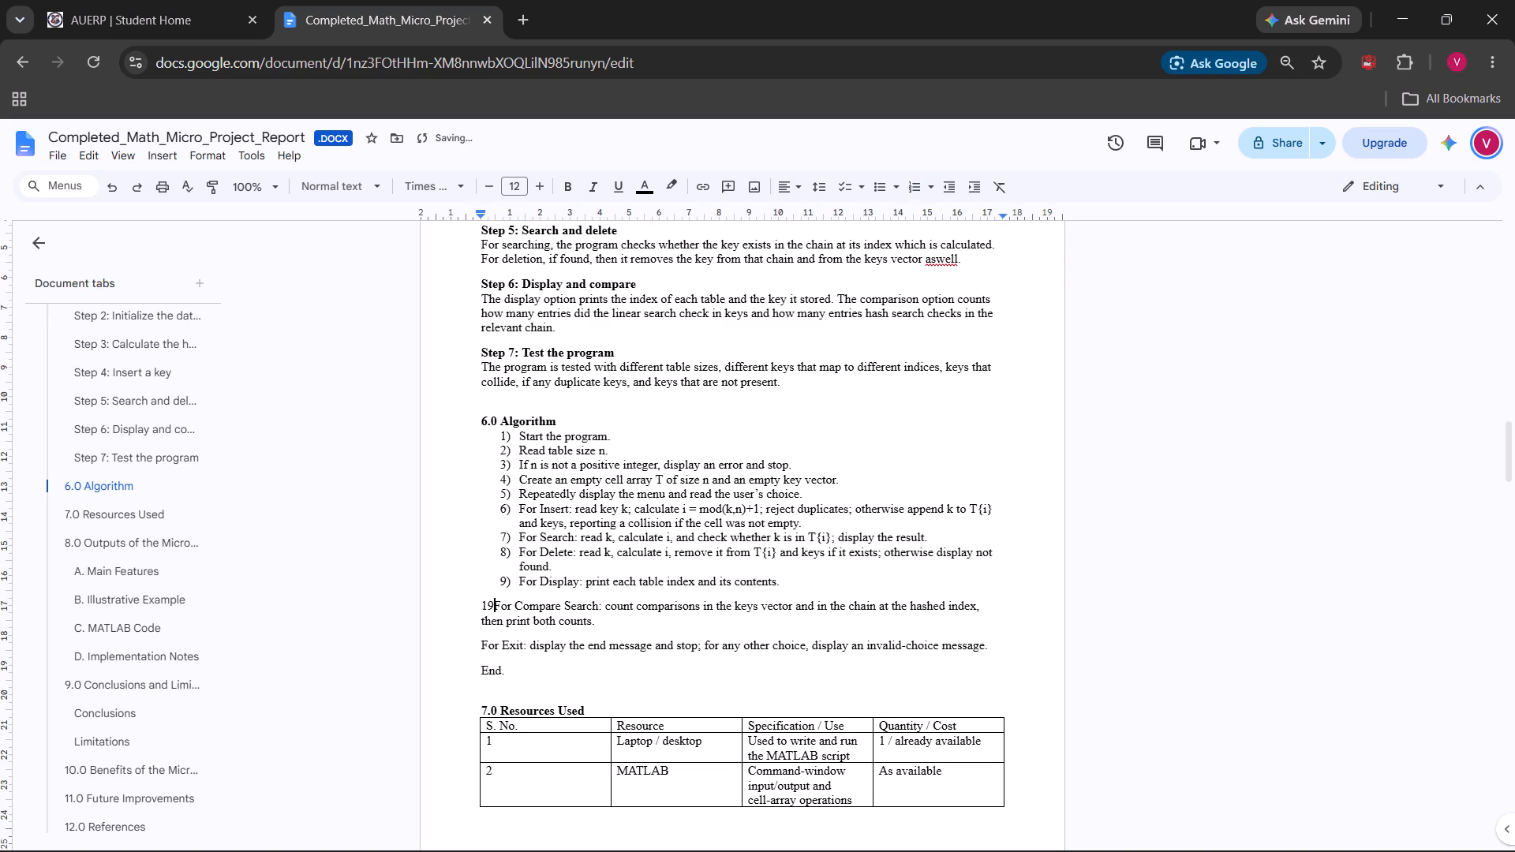
key(BackSpace)
text(0))
key(space)
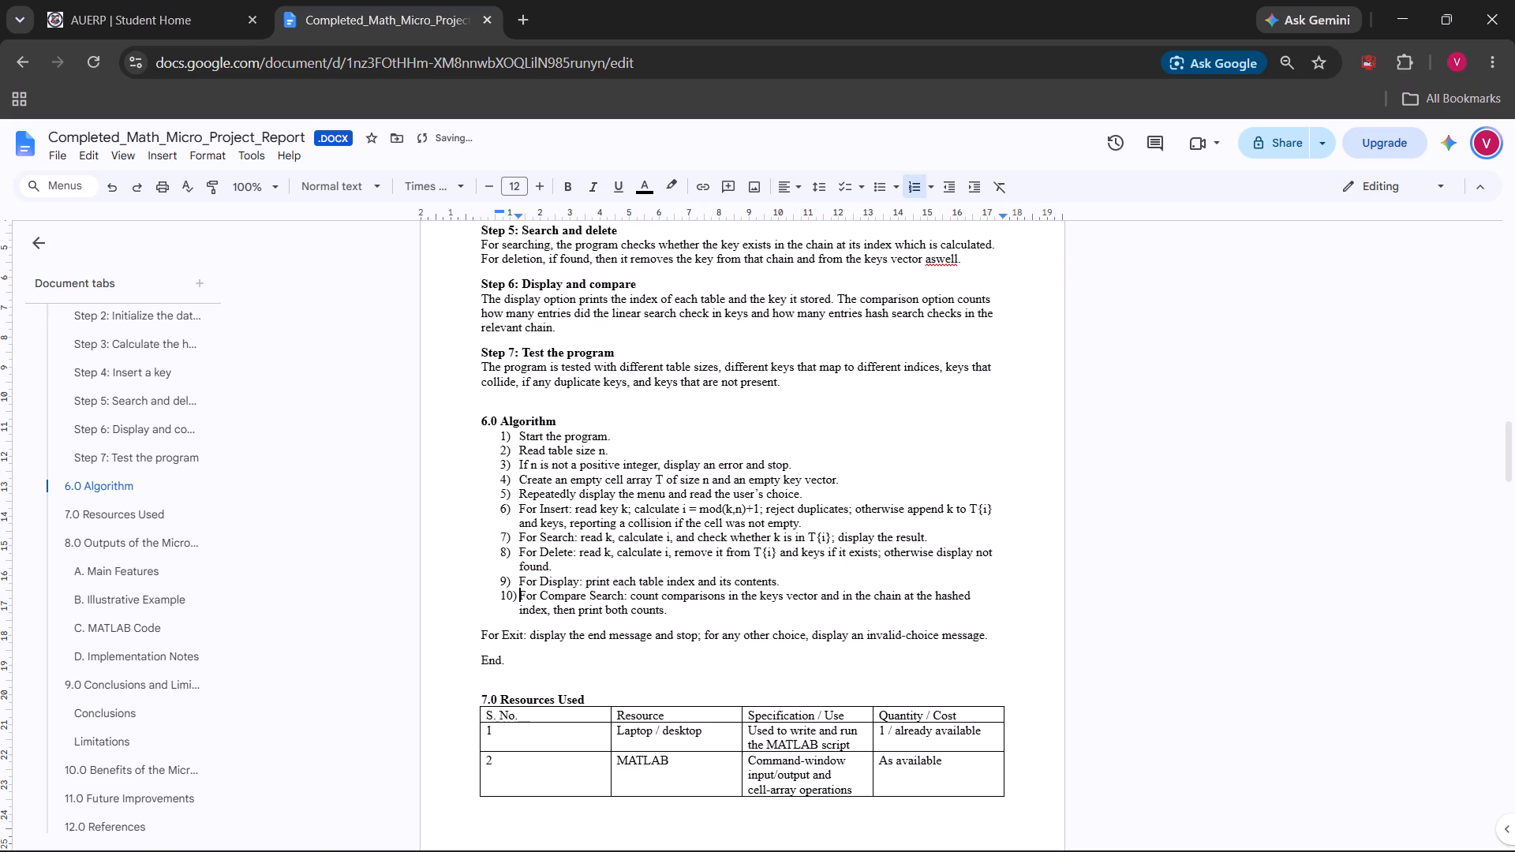
click(484, 636)
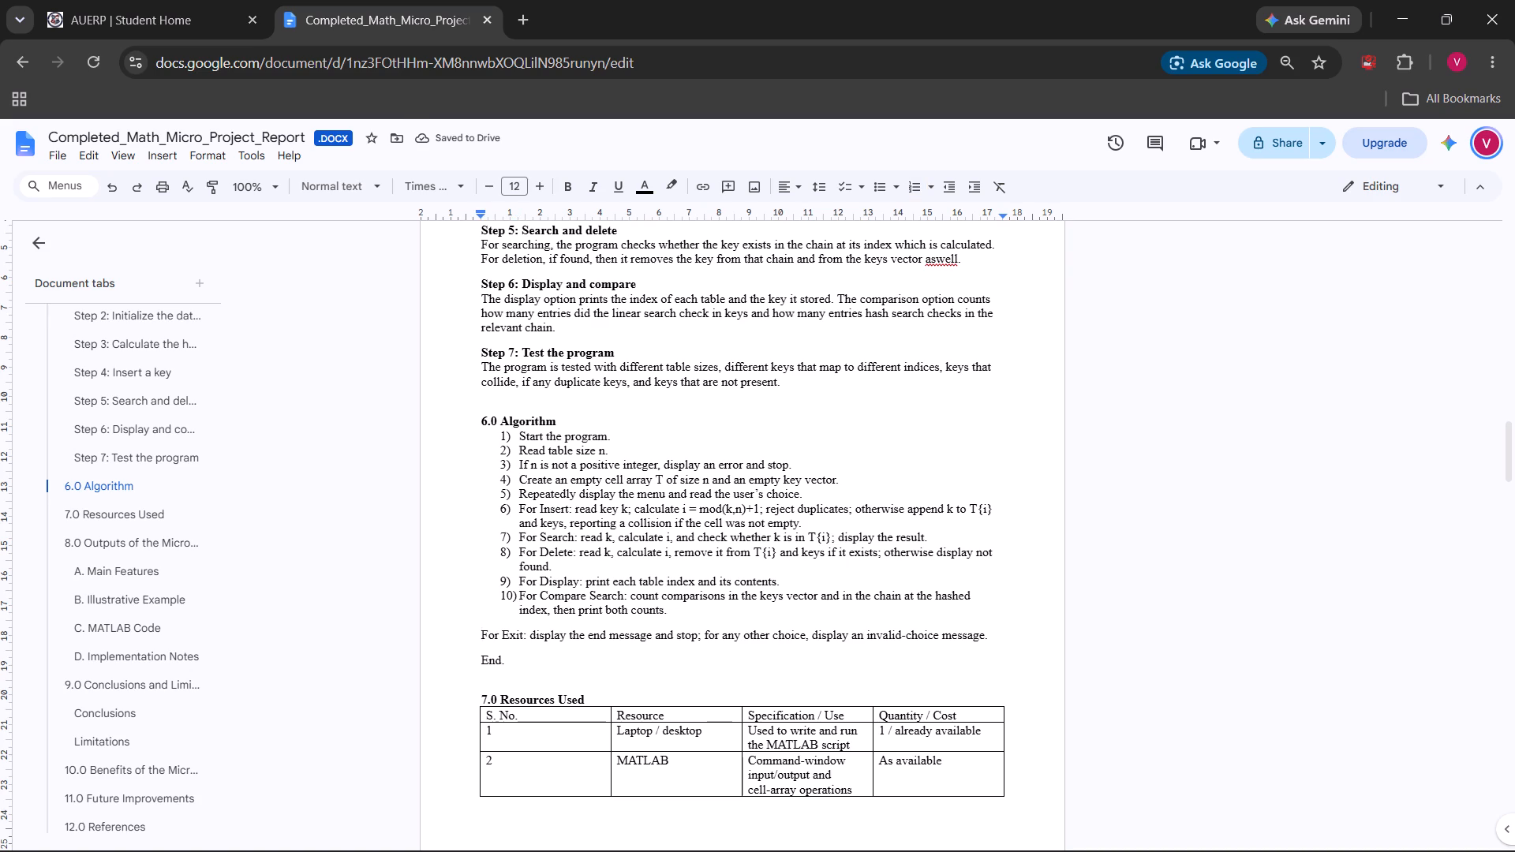
text(11))
key(space)
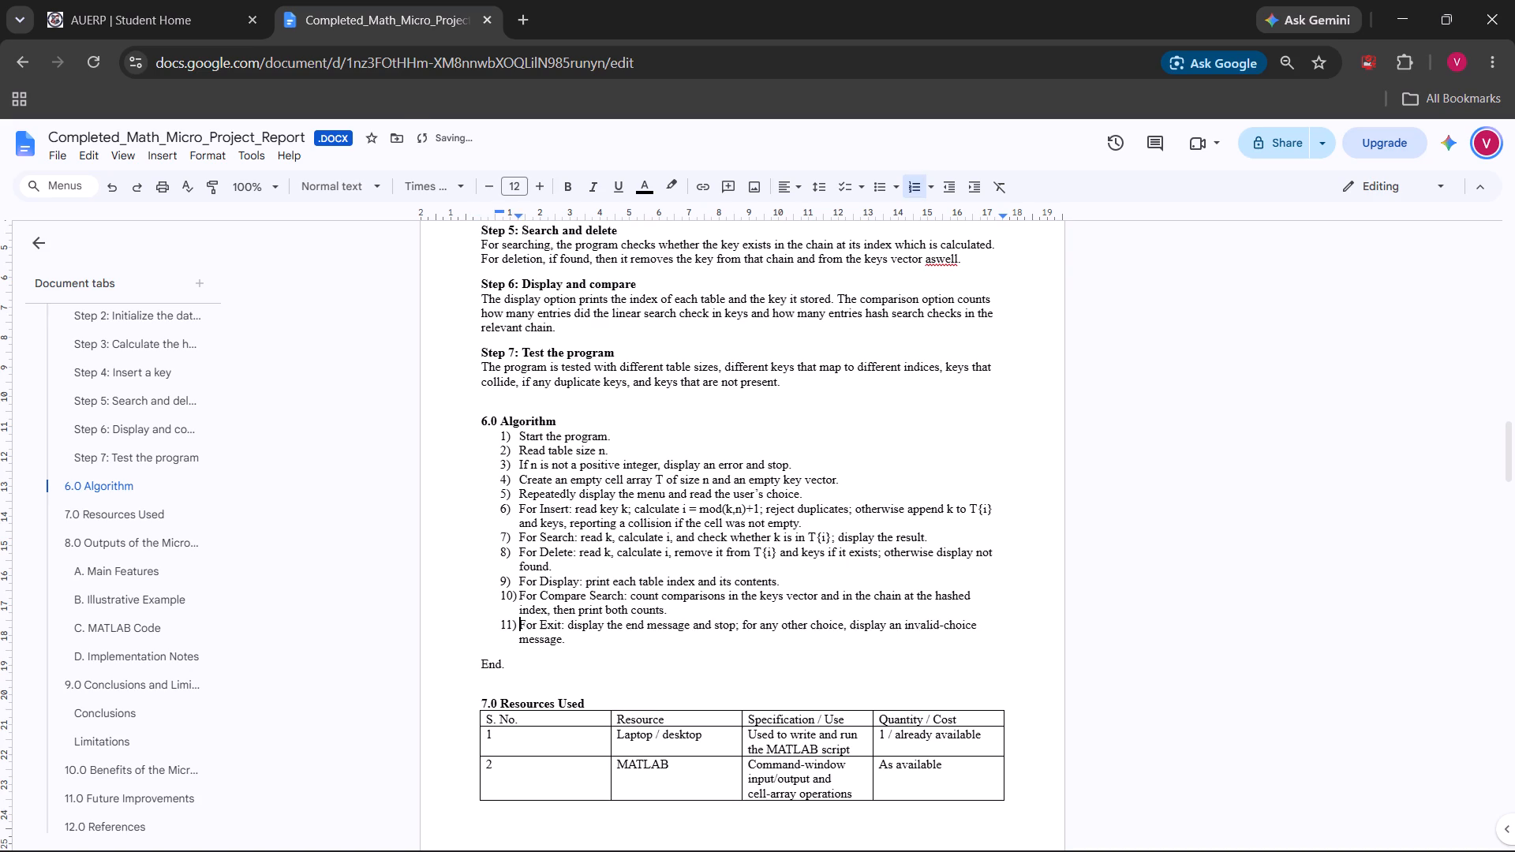
click(482, 665)
text(12))
key(space)
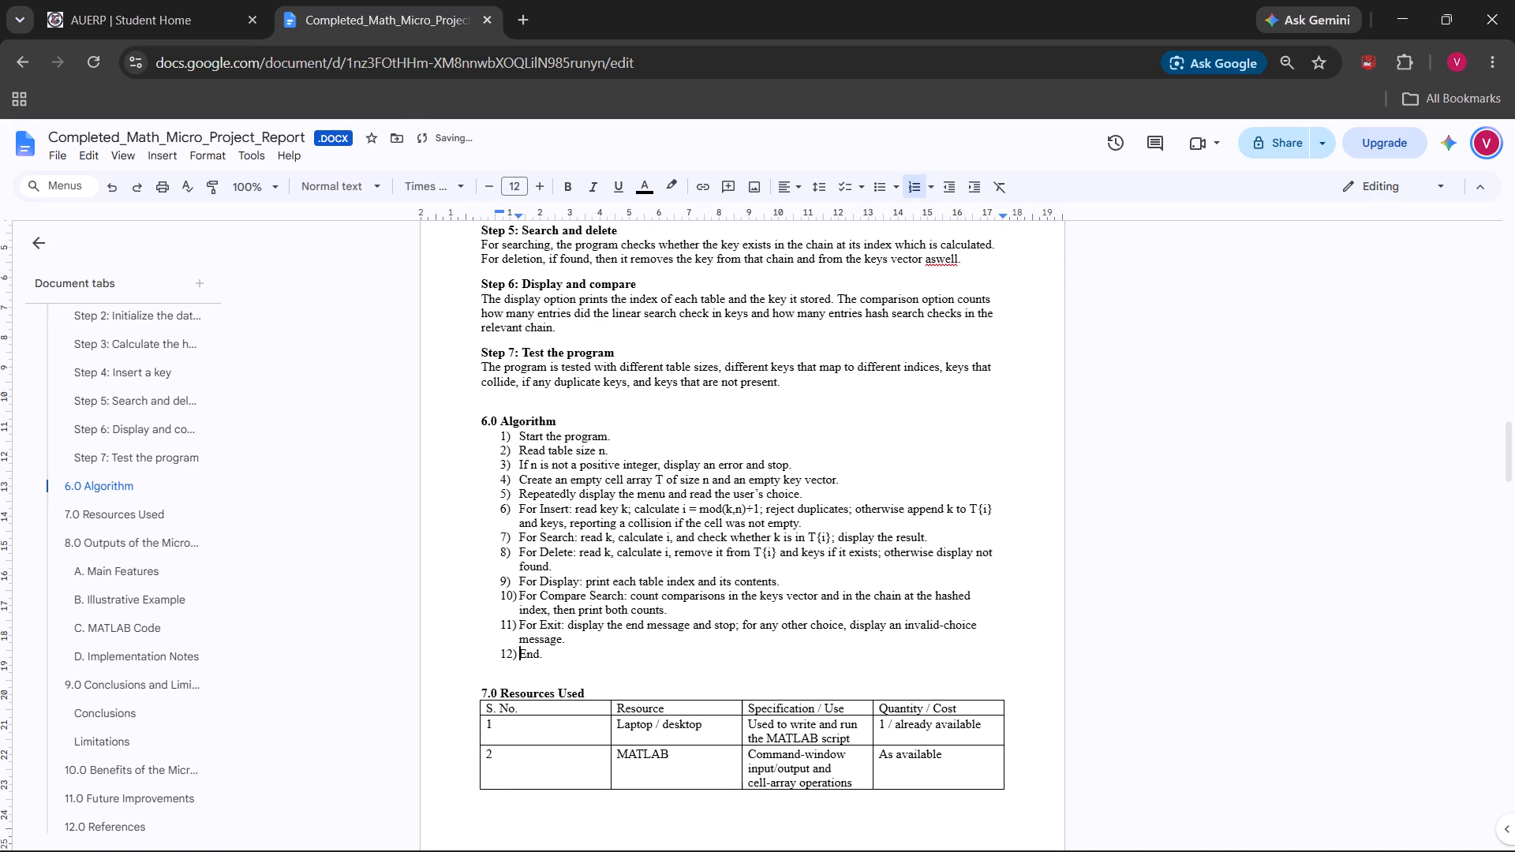
Review the 7.0 Resources Used table and the 8.0 Outputs section through the end of the MATLAB code for errors.
scroll(741, 544, down, 2)
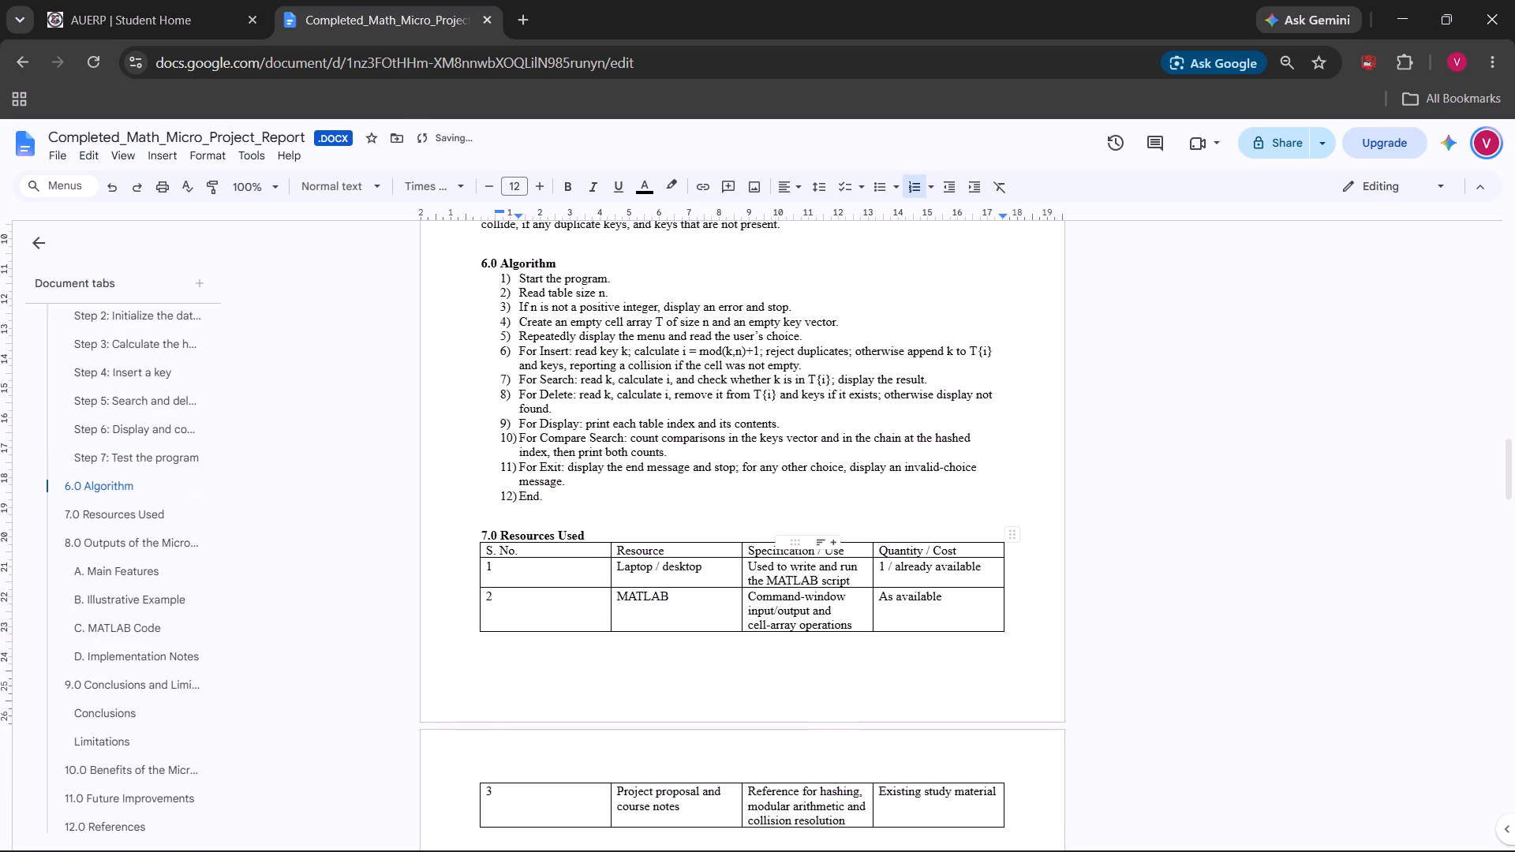
click(1016, 662)
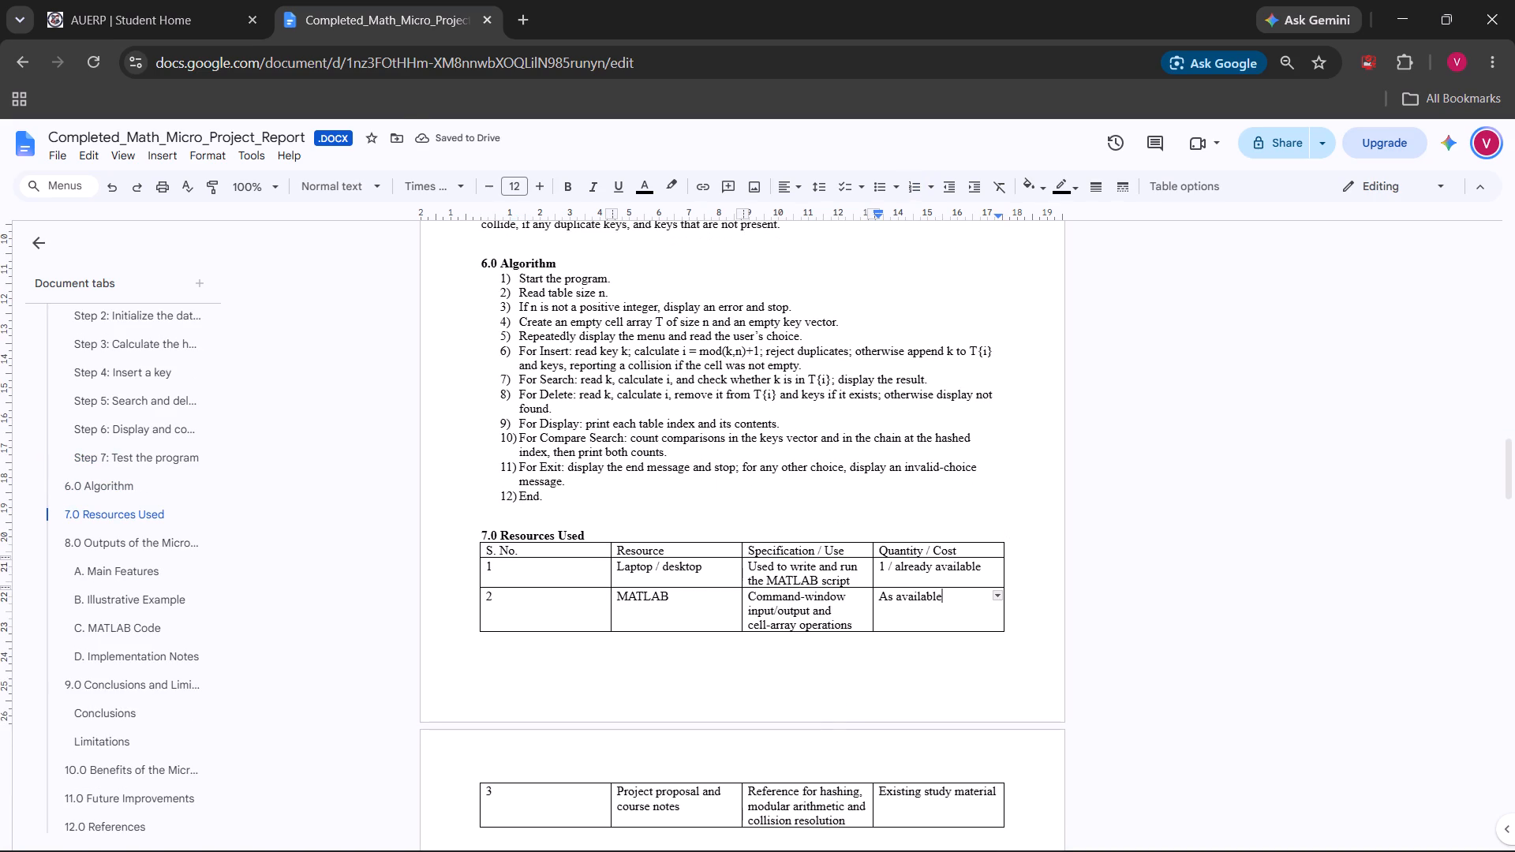
scroll(1016, 662, down, 2)
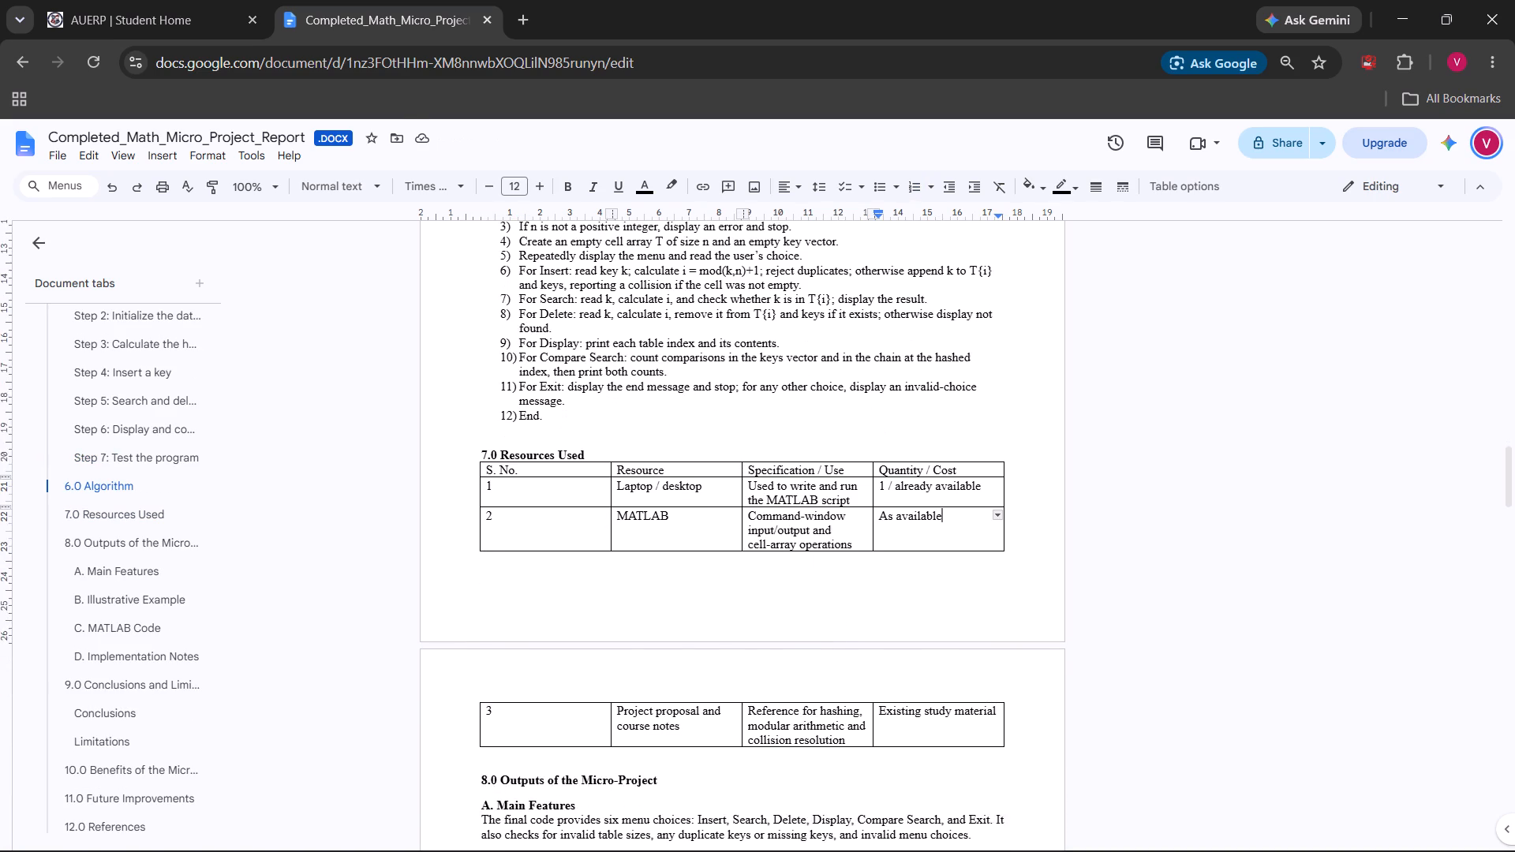
scroll(1016, 662, down, 3)
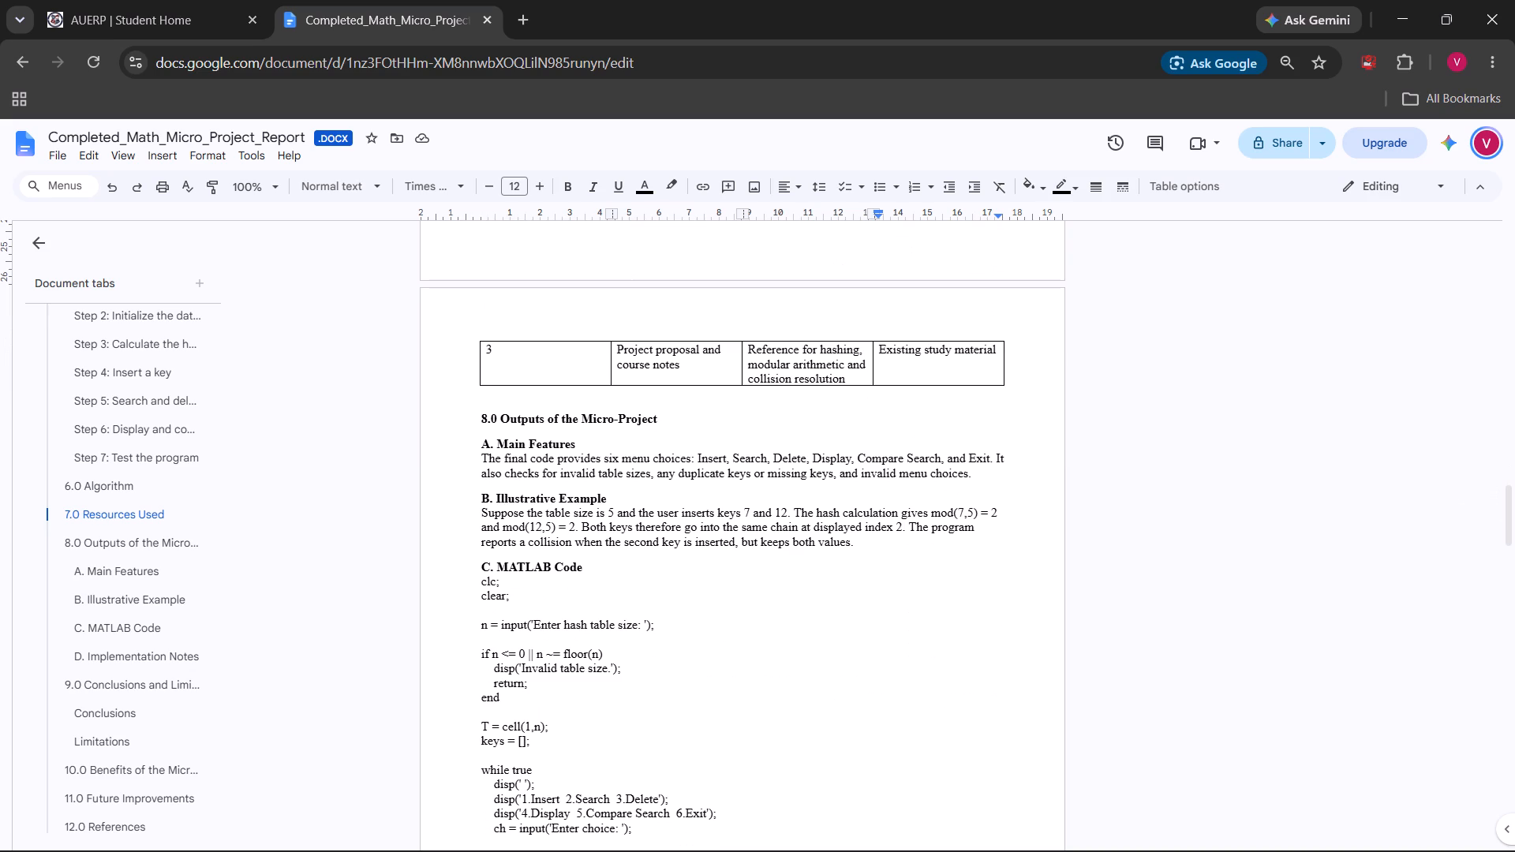
scroll(975, 648, down, 1)
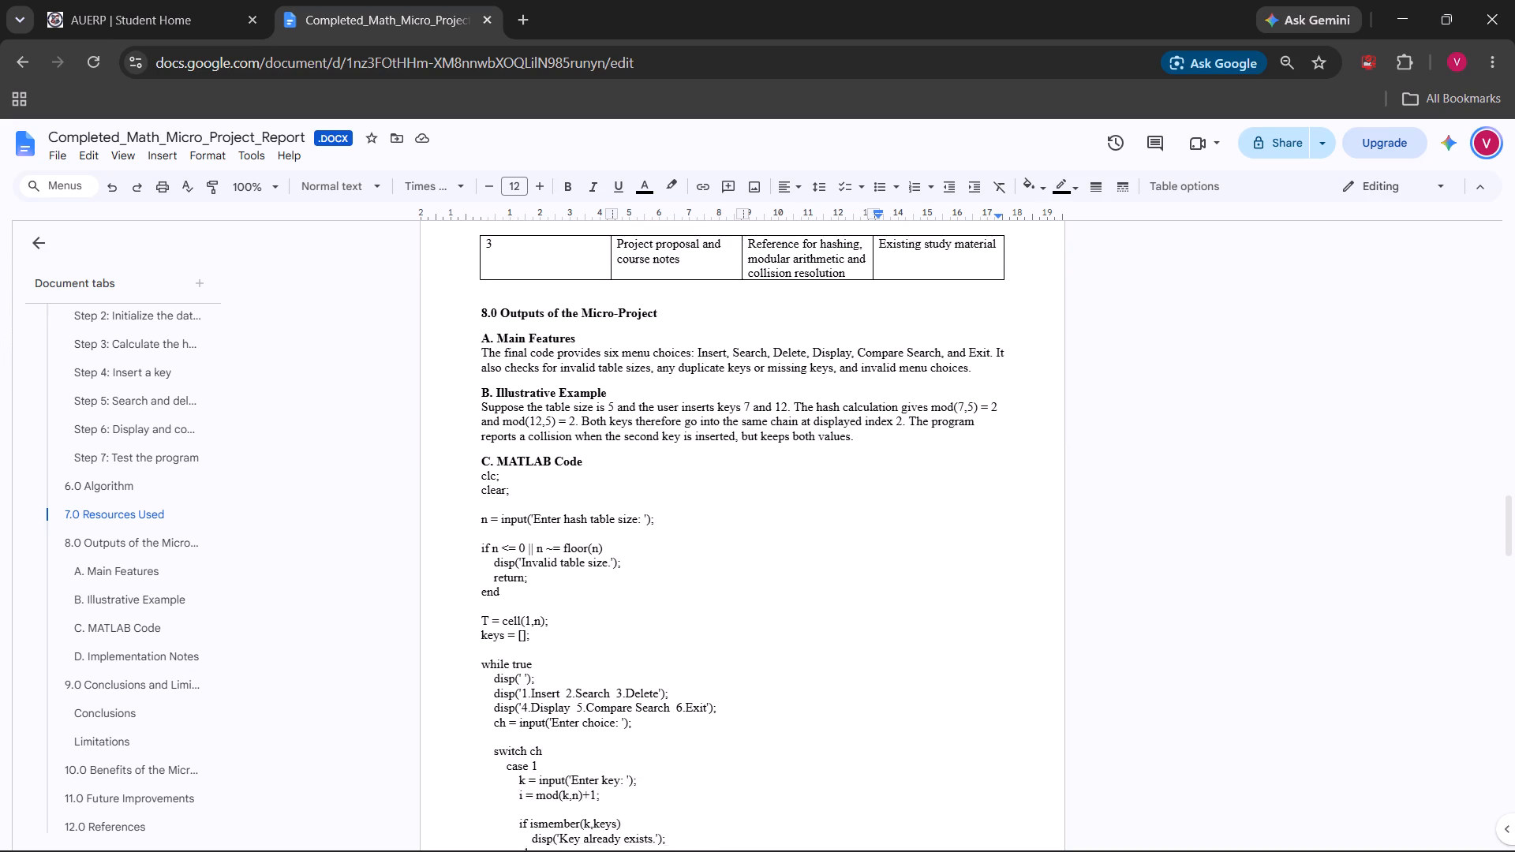
scroll(975, 648, down, 7)
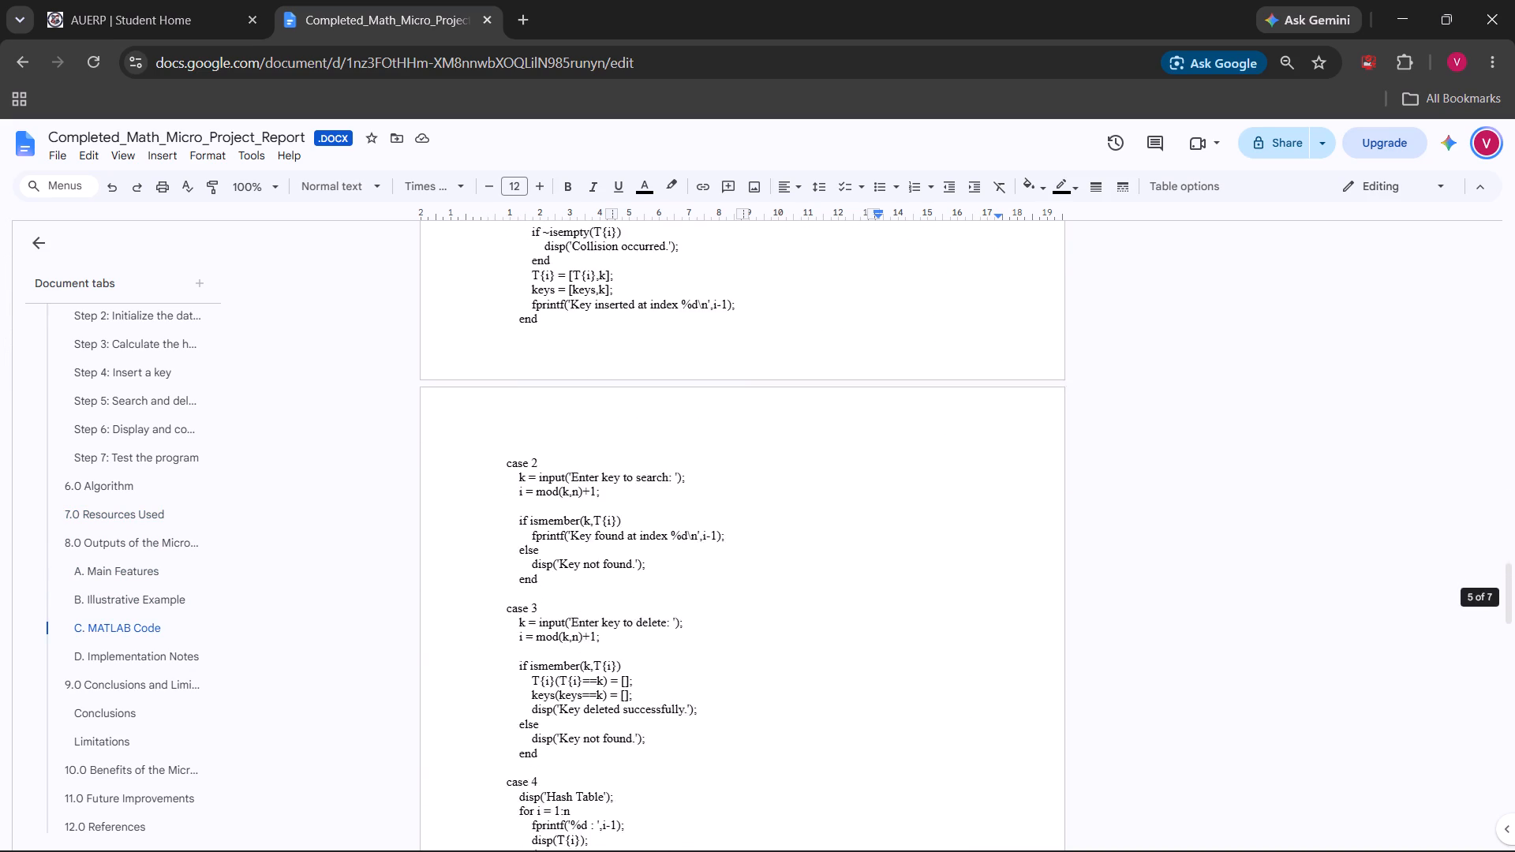
scroll(975, 648, down, 3)
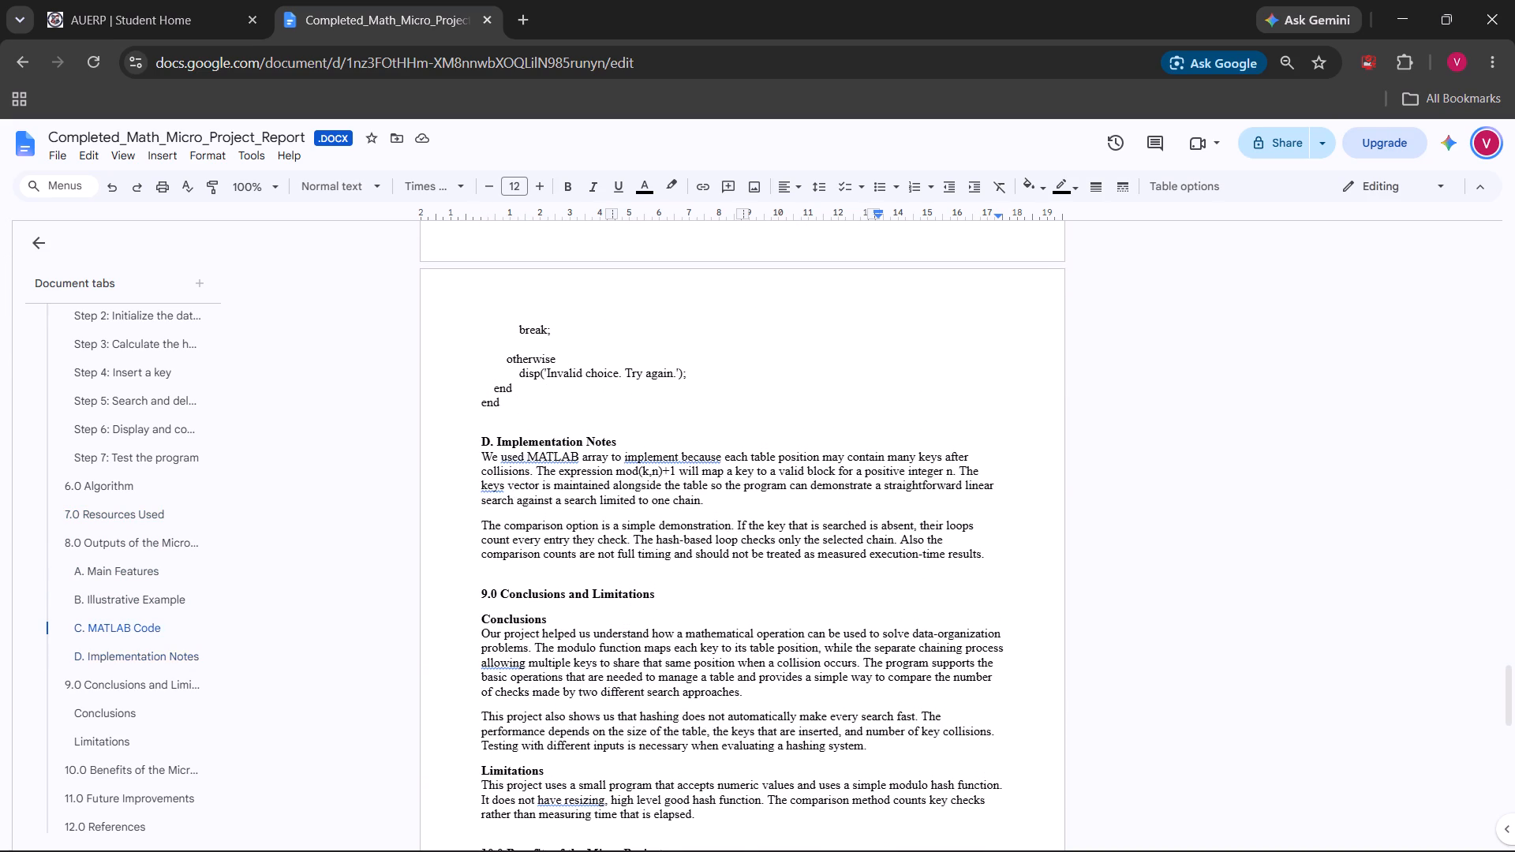
Accept the suggested grammar corrections in D. Implementation Notes, giving "used a MATLAB array" and "The key vector".
click(533, 458)
click(563, 441)
click(666, 454)
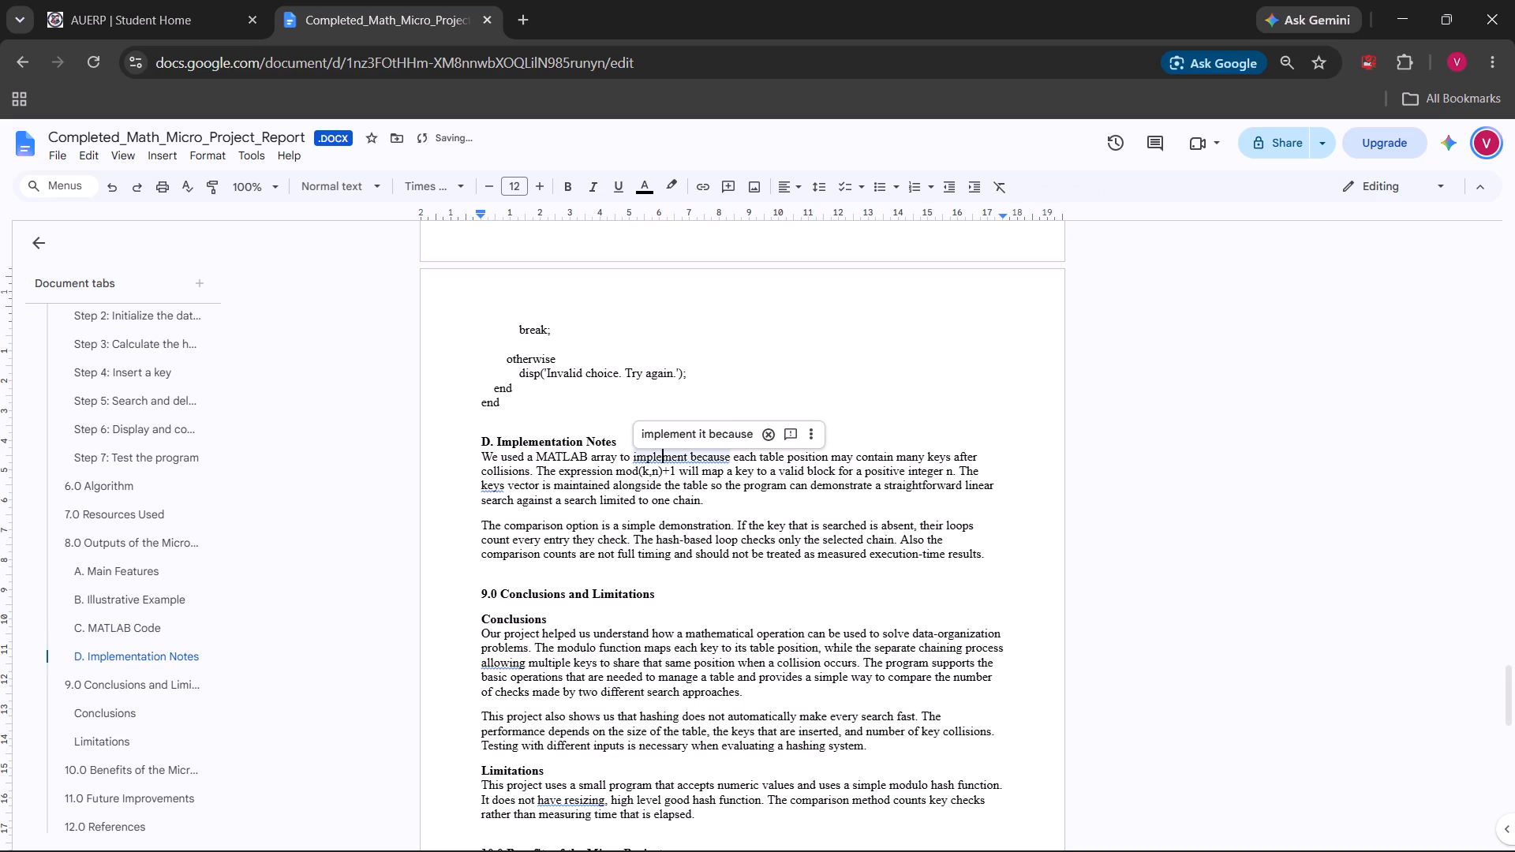
click(496, 487)
click(507, 465)
Accept the suggested corrections "allows" in the Conclusions paragraph and "have a resizing" in the Limitations paragraph.
scroll(833, 503, down, 1)
click(496, 596)
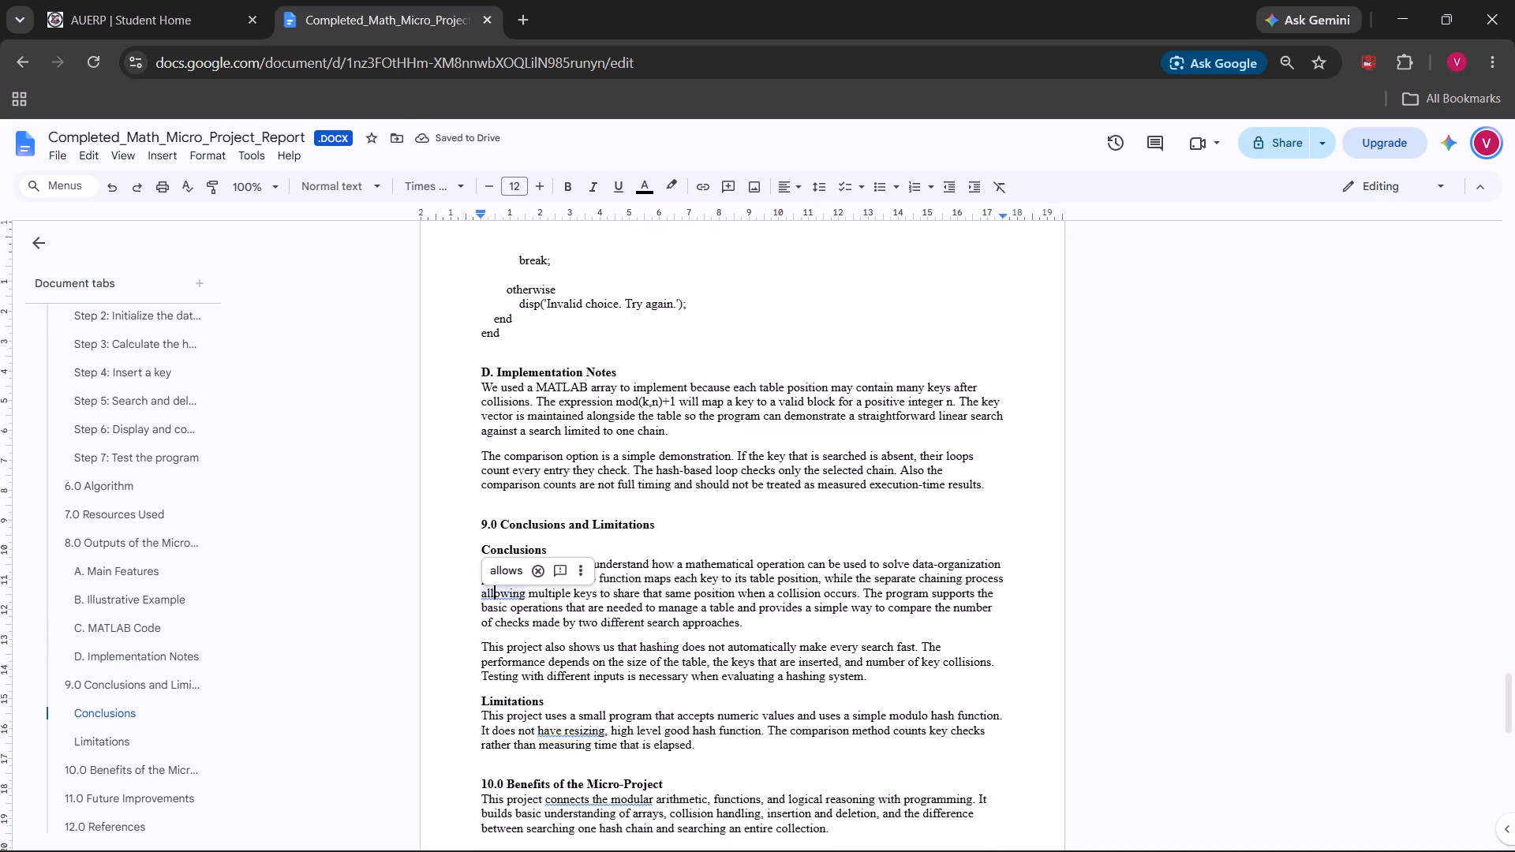
click(512, 574)
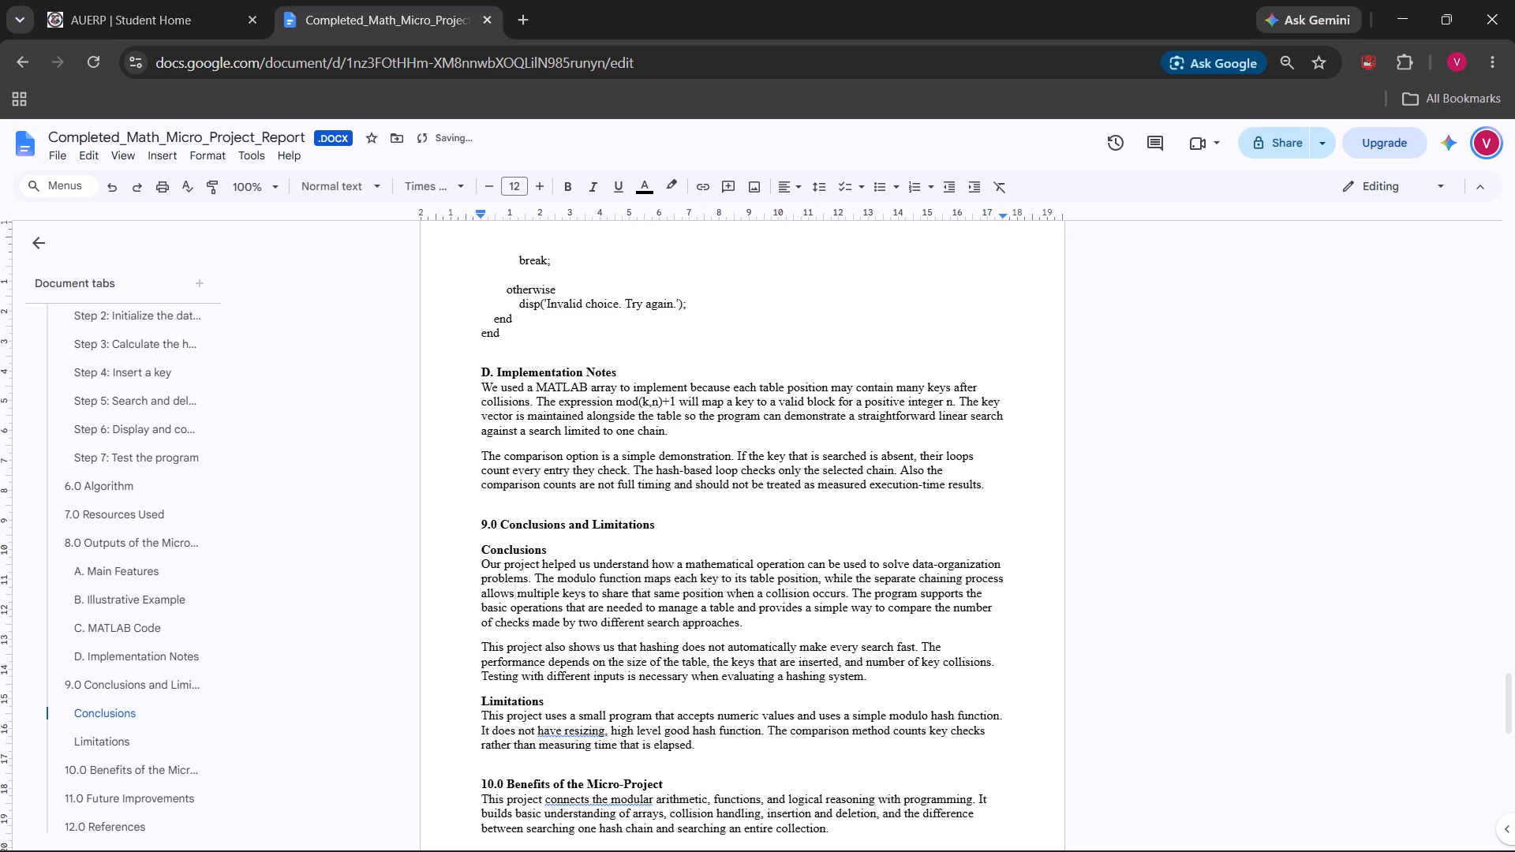
scroll(862, 504, down, 1)
click(585, 657)
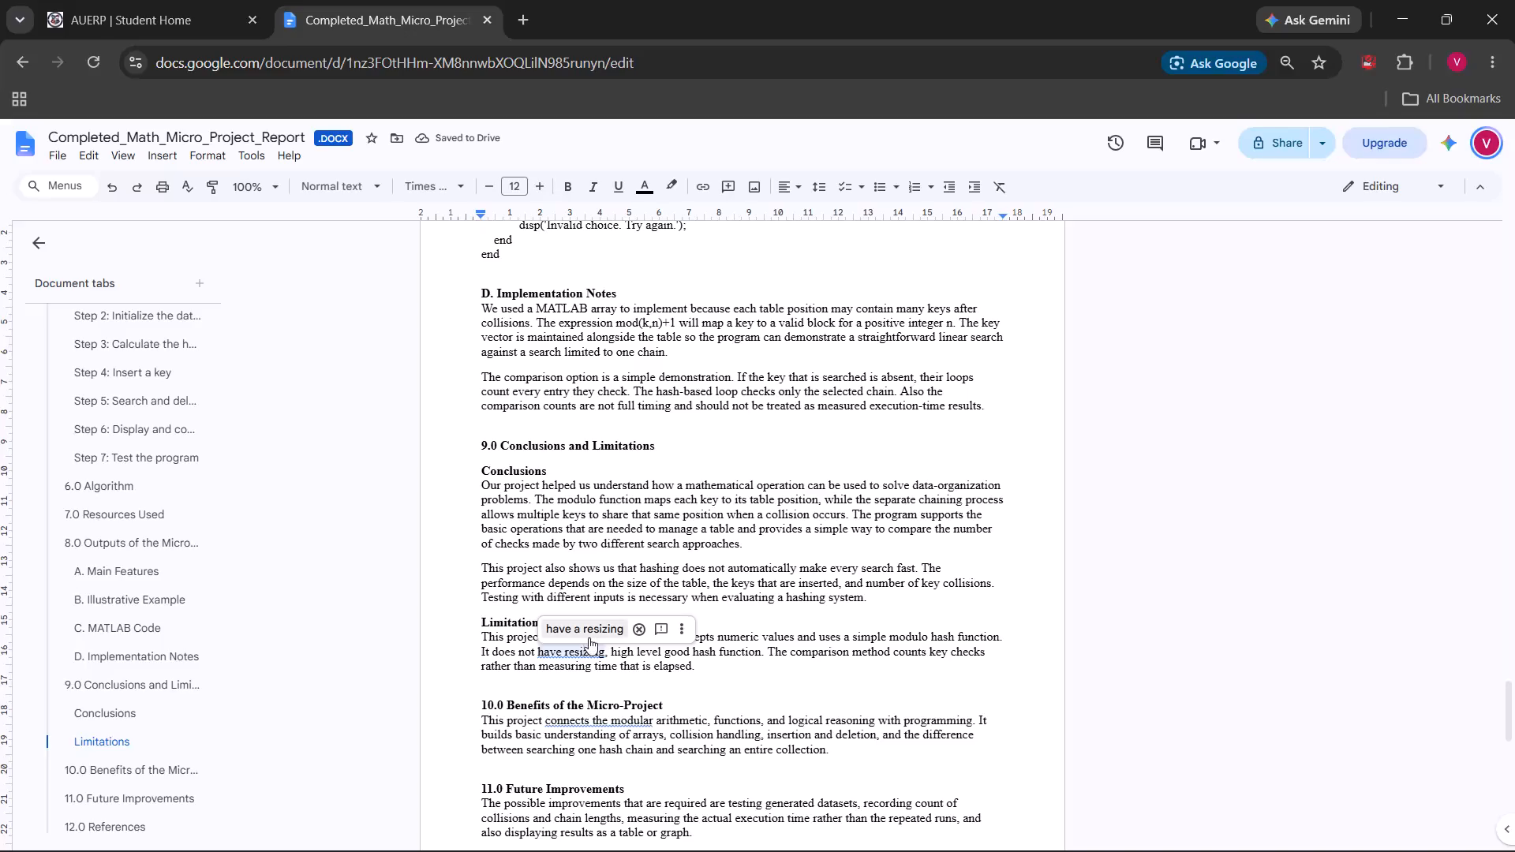
click(589, 637)
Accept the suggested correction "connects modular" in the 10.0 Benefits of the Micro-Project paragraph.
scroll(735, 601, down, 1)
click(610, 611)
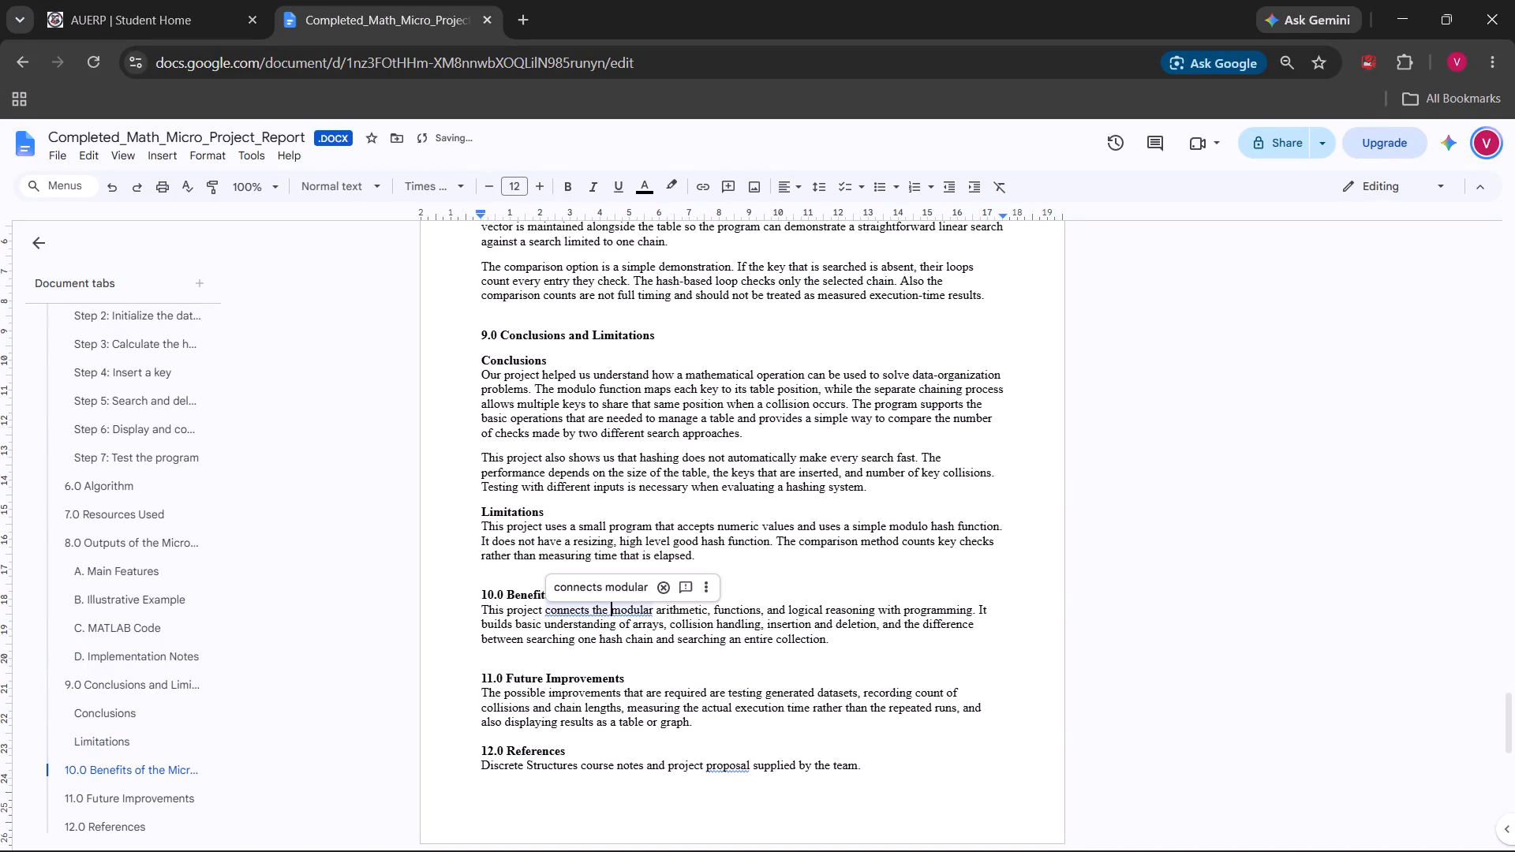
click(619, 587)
Accept the suggested correction "proposals" in the first entry under 12.0 References.
scroll(817, 539, down, 2)
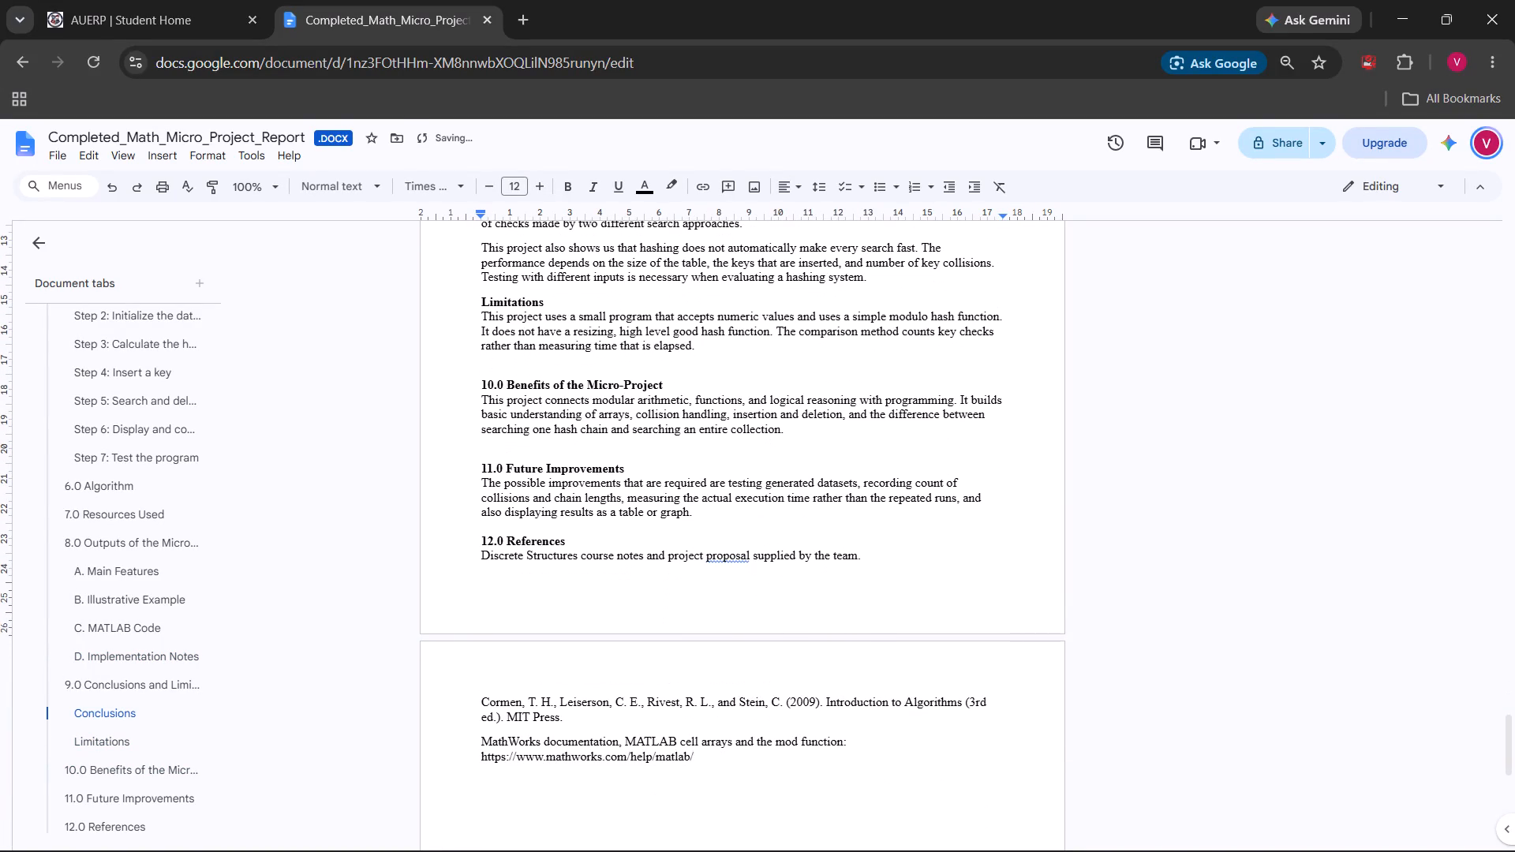
click(729, 560)
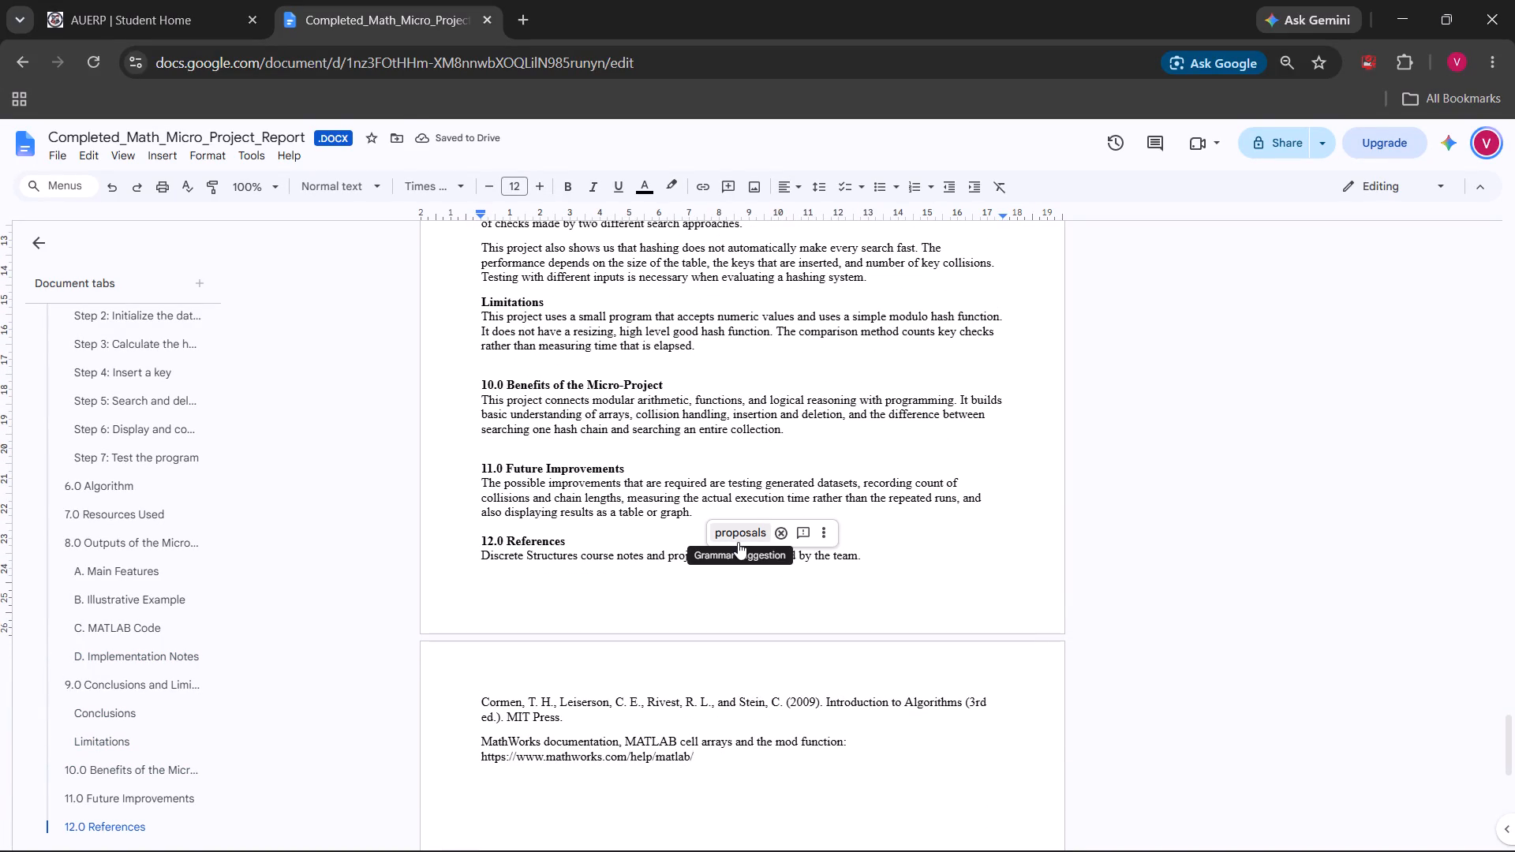
click(743, 533)
Delete the 10.0 Benefits of the Micro-Project and 11.0 Future Improvements sections, including their headings.
scroll(897, 472, down, 1)
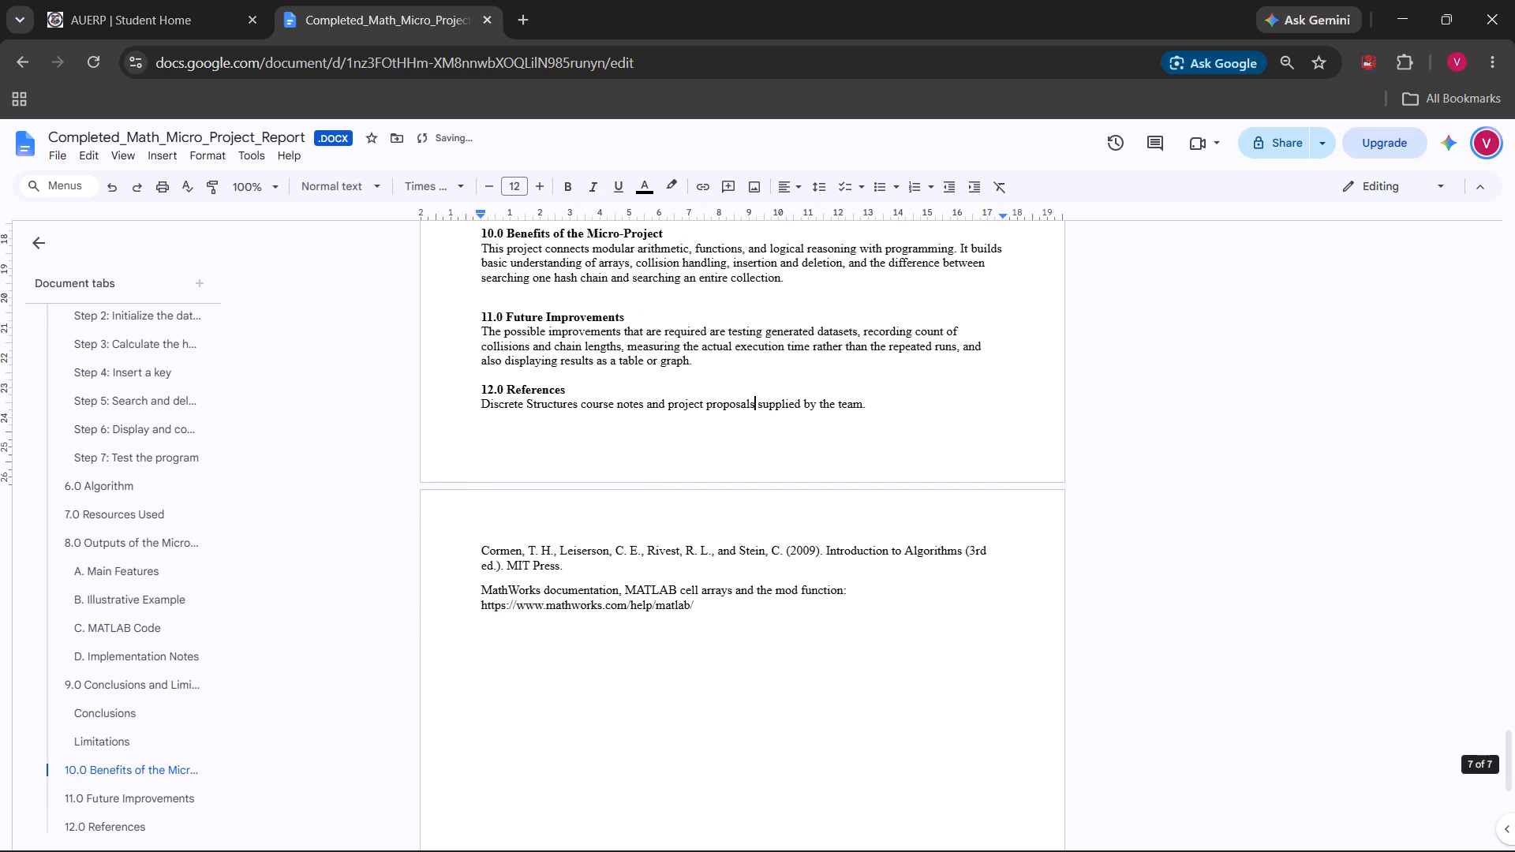
scroll(897, 472, down, 1)
scroll(897, 472, up, 3)
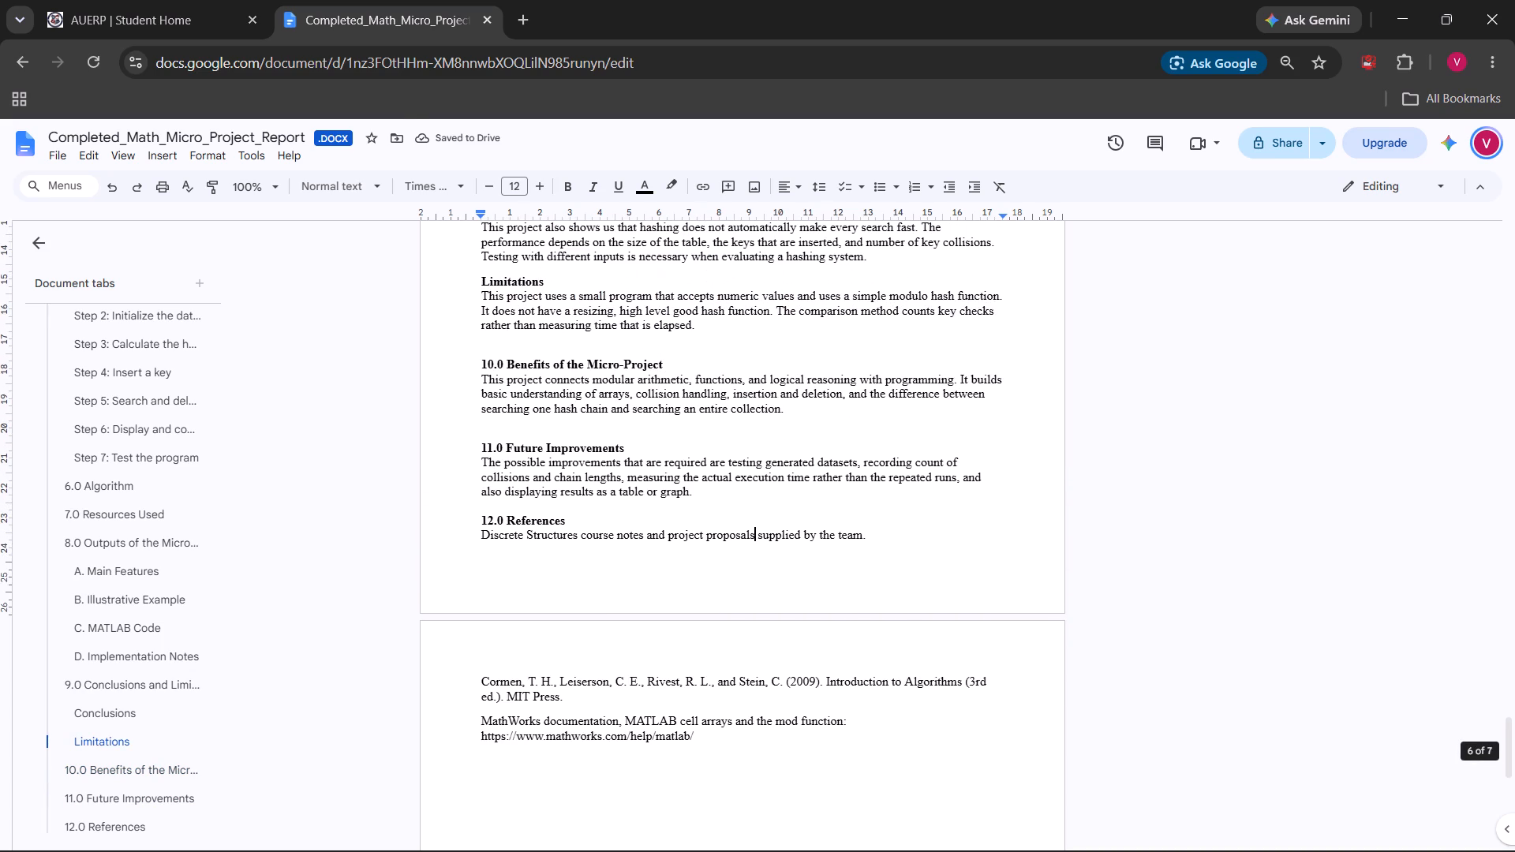
drag(710, 496, 477, 369)
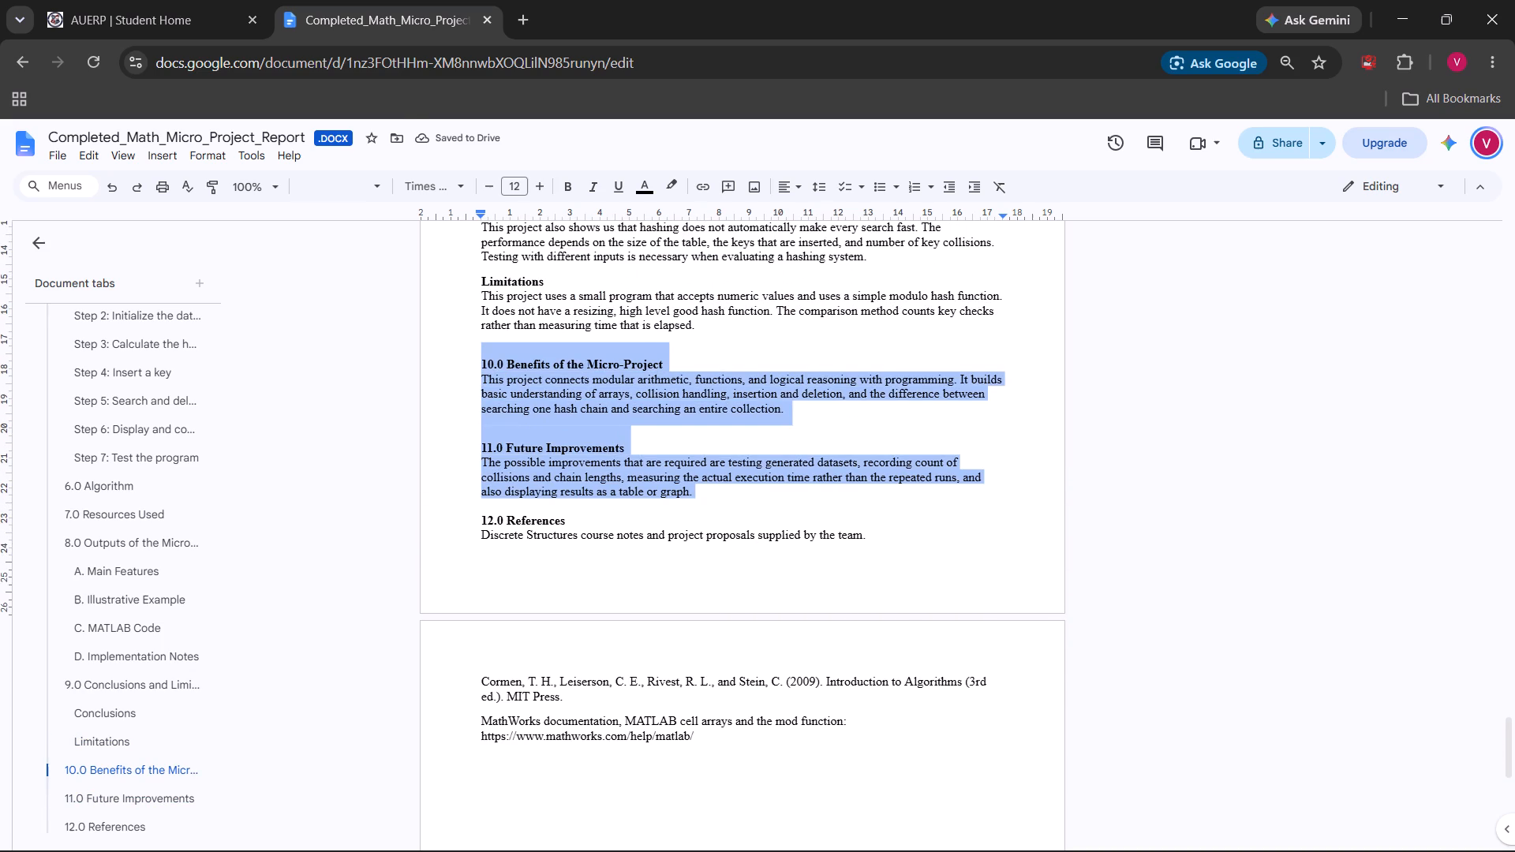
key(BackSpace)
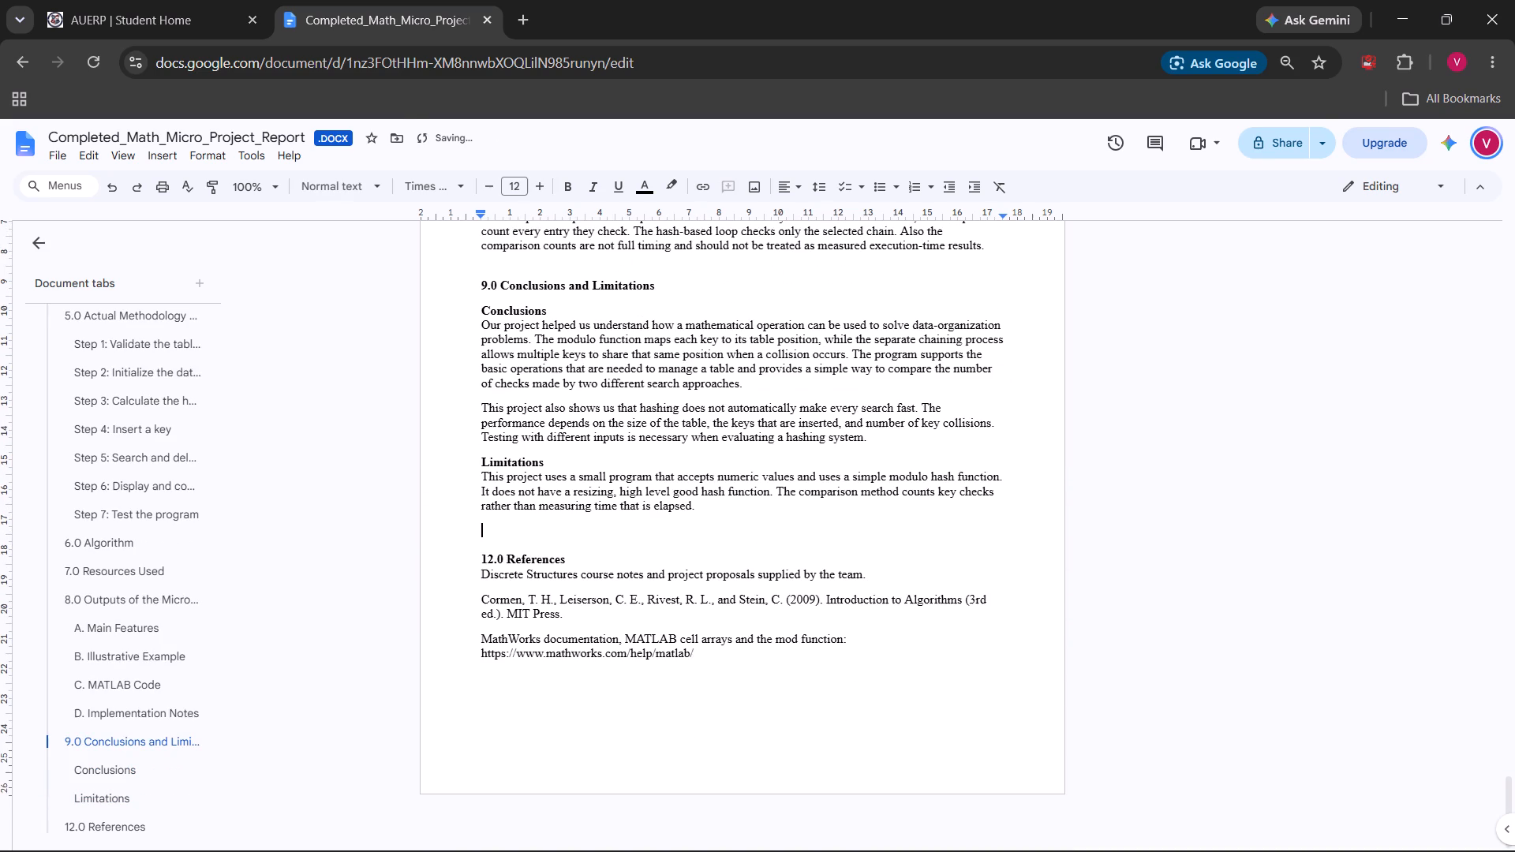
Renumber the References heading as 10.0.
click(495, 560)
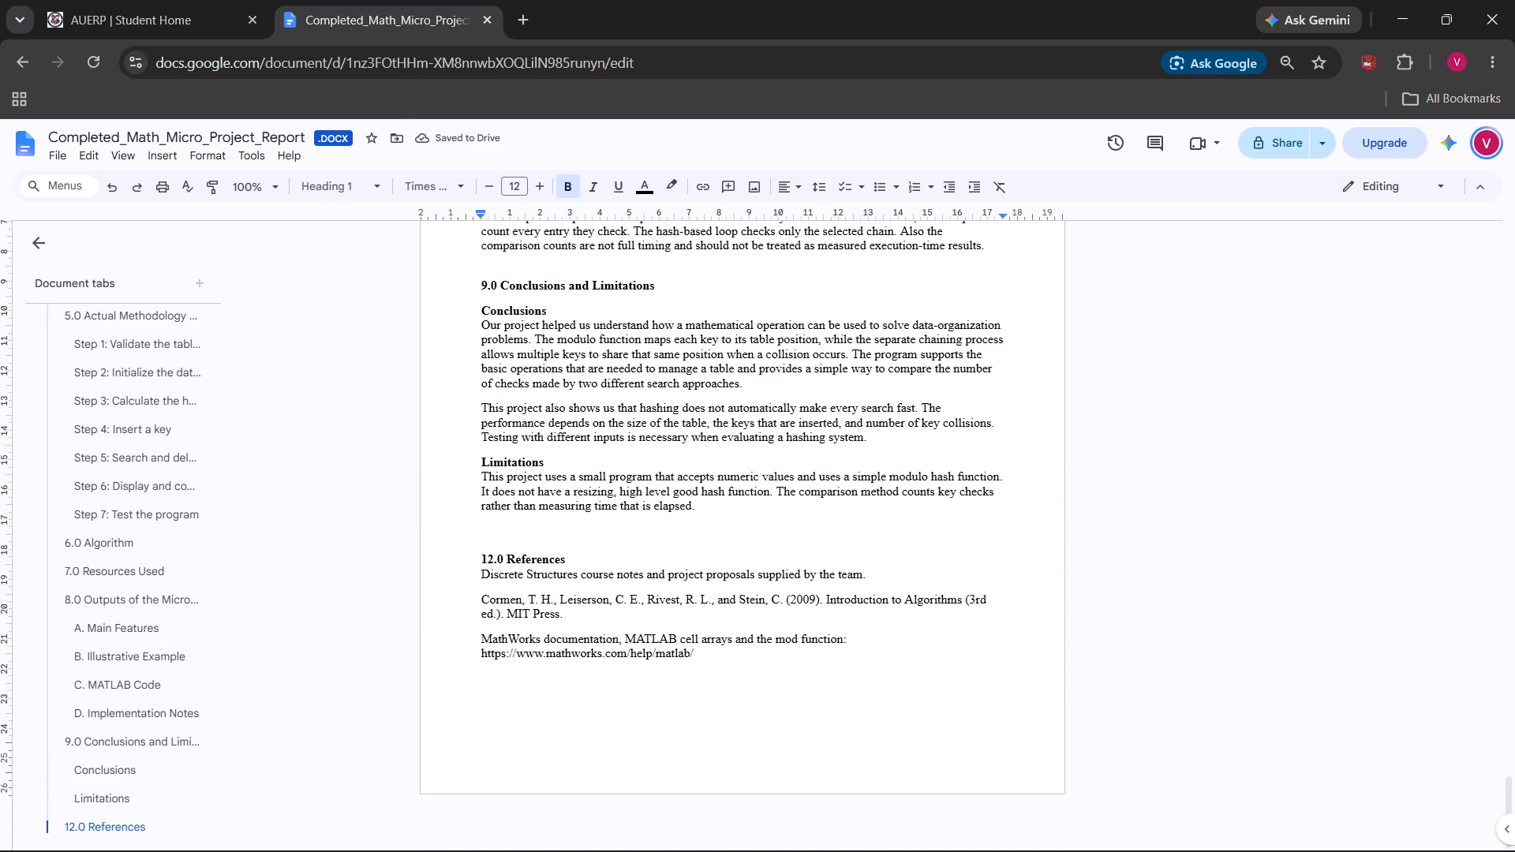
key(BackSpace)
key(0)
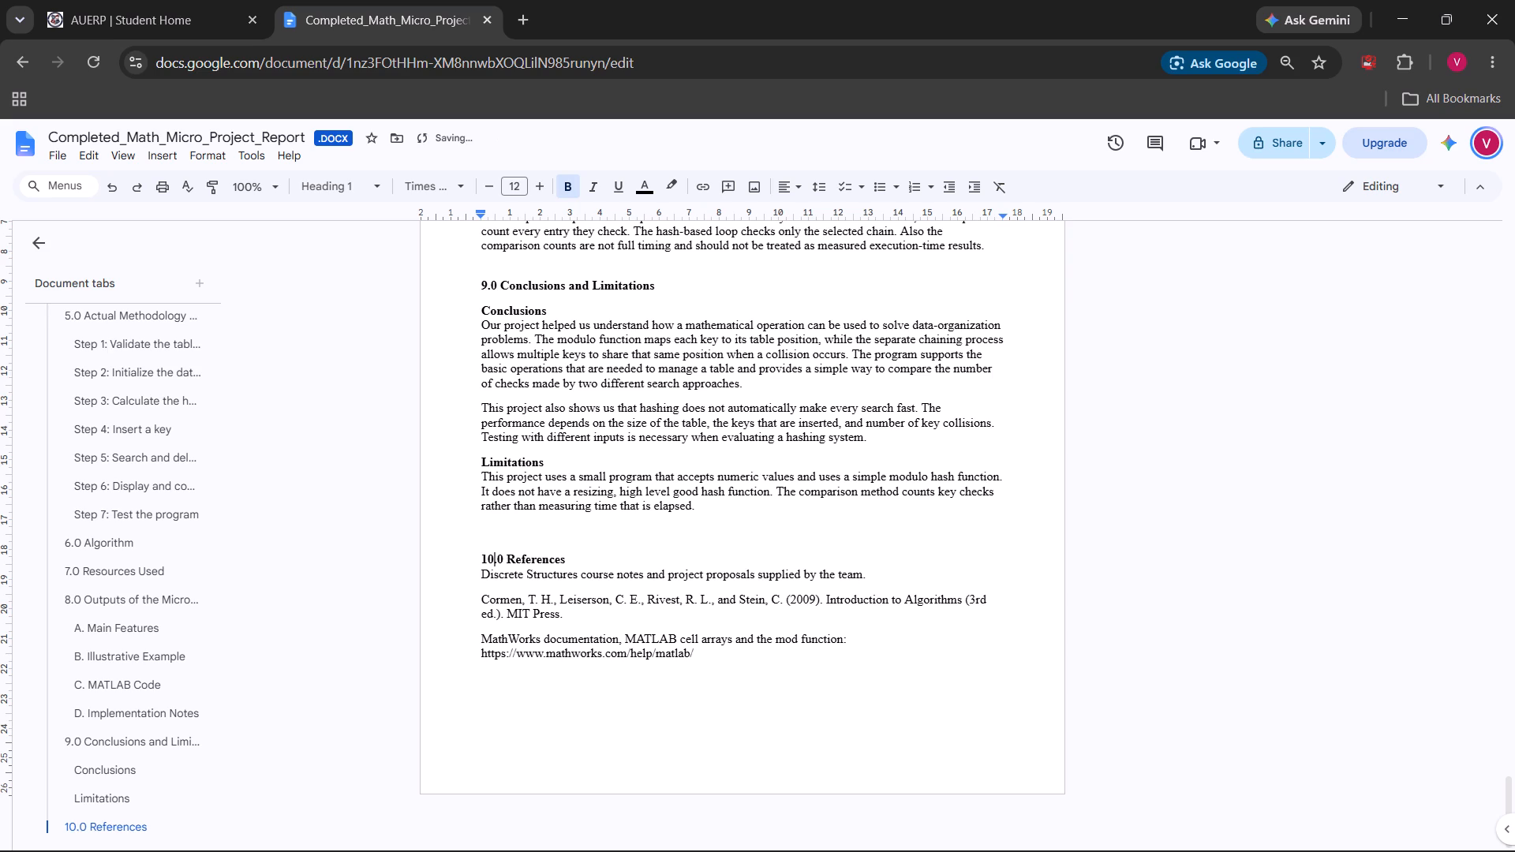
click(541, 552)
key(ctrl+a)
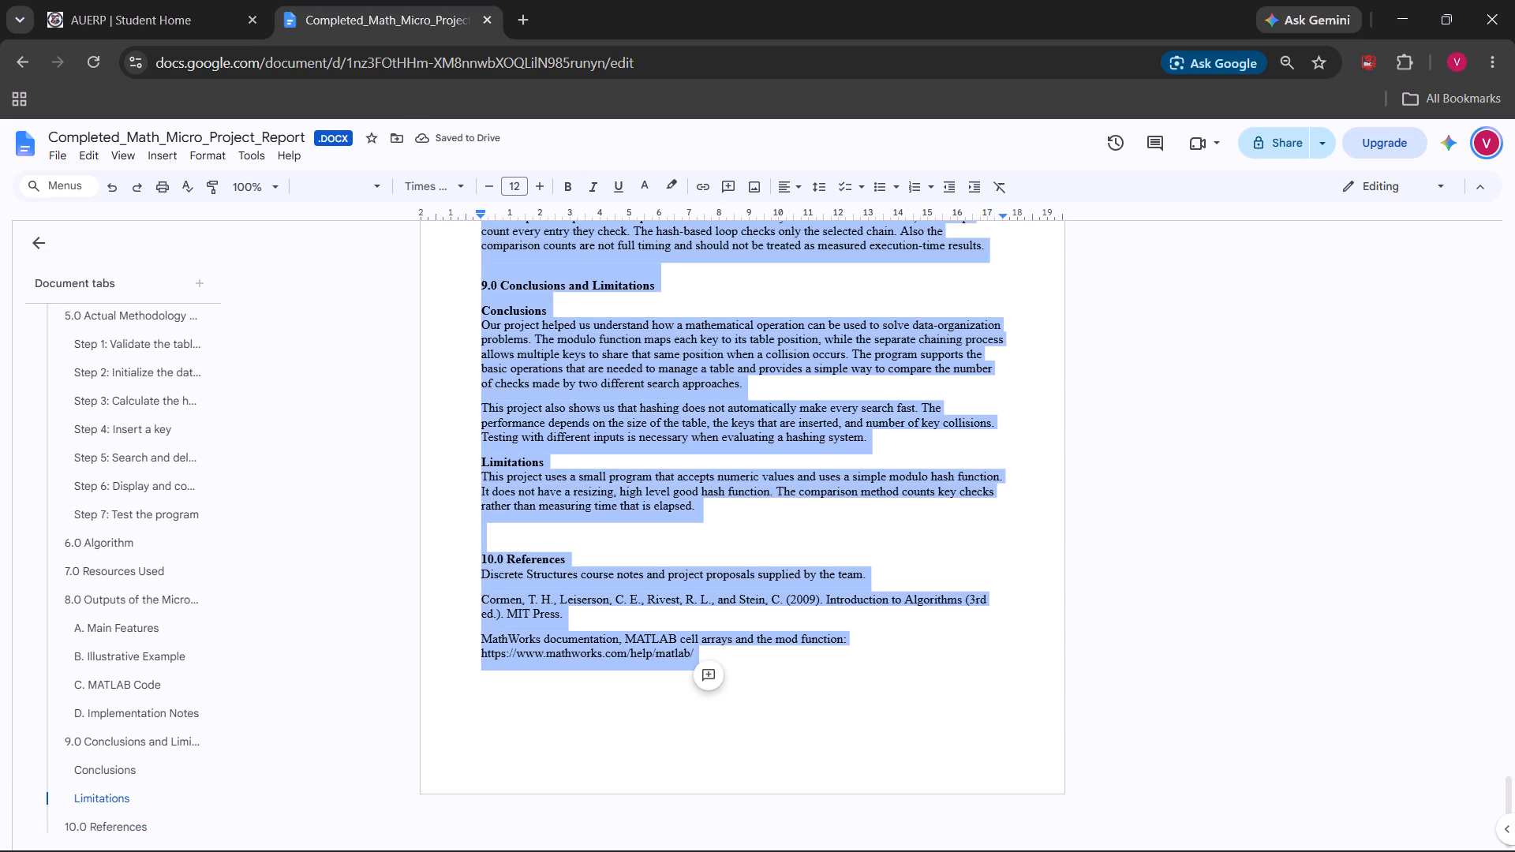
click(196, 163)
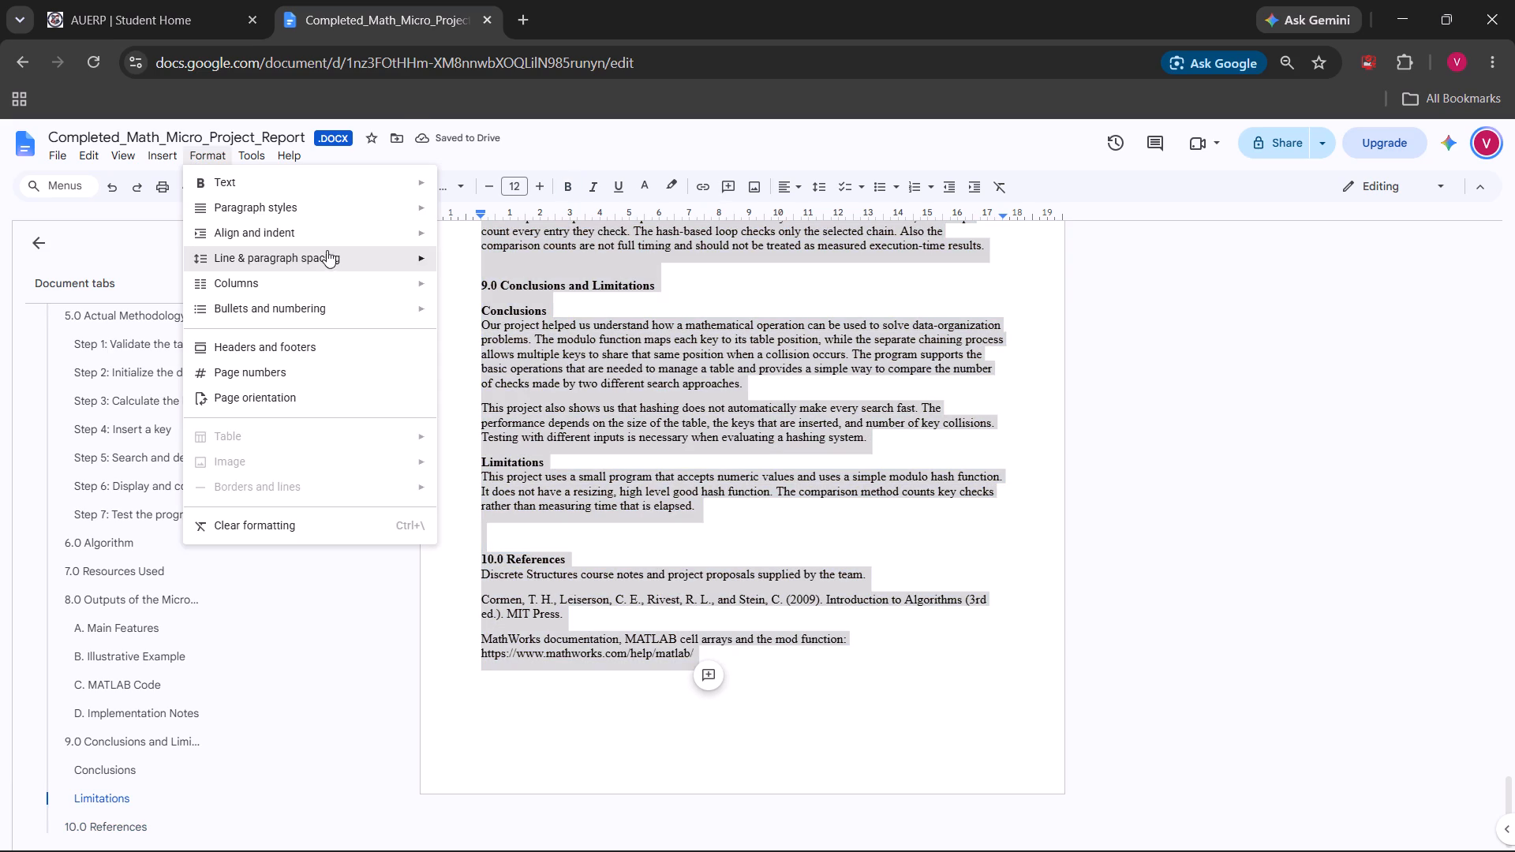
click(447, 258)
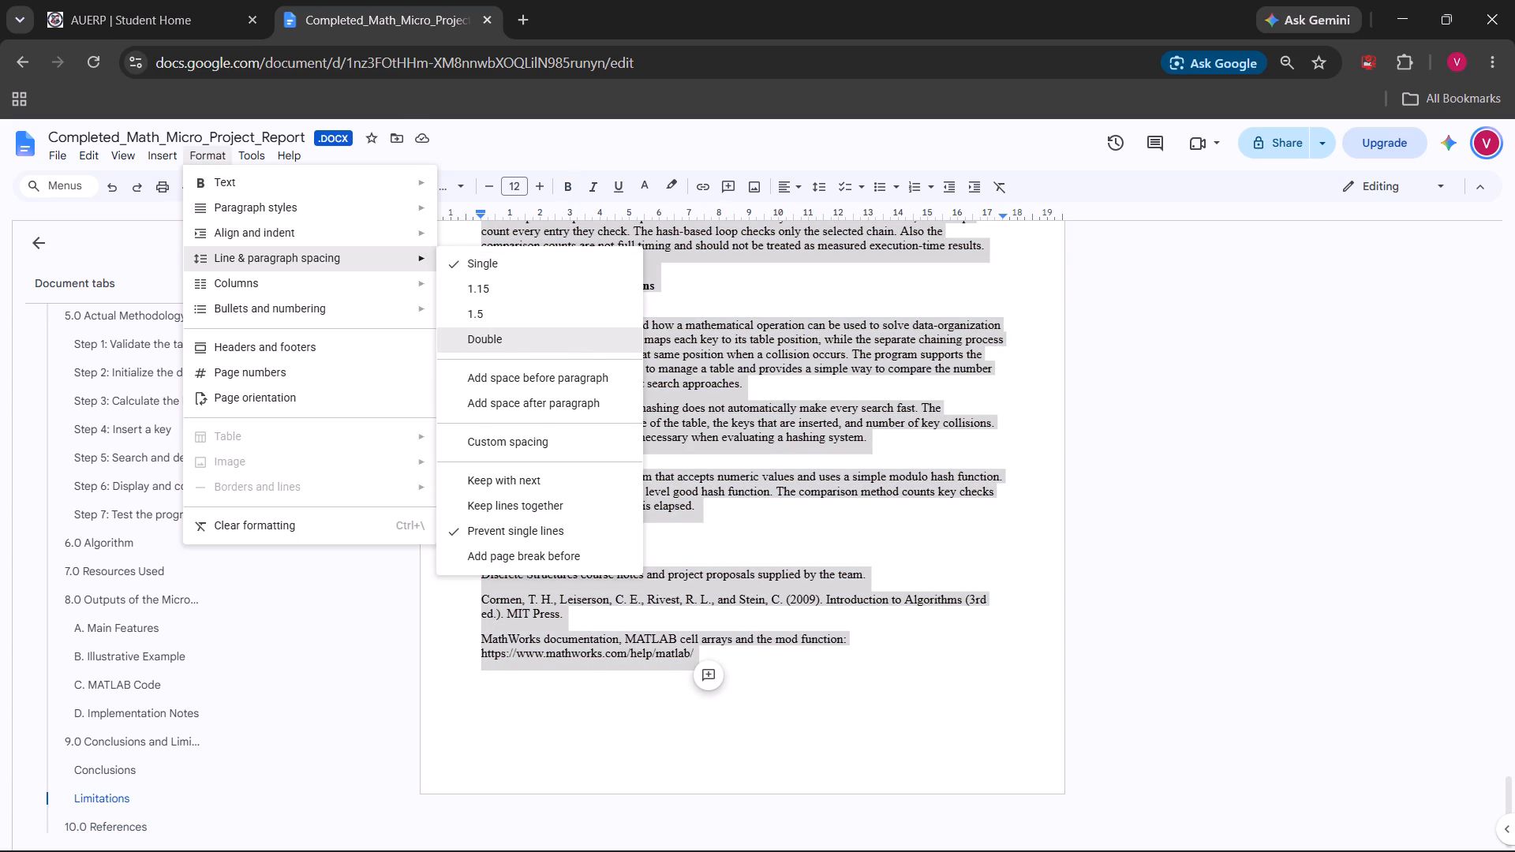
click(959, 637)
Remove one extra blank line above the 10.0 References heading.
click(482, 558)
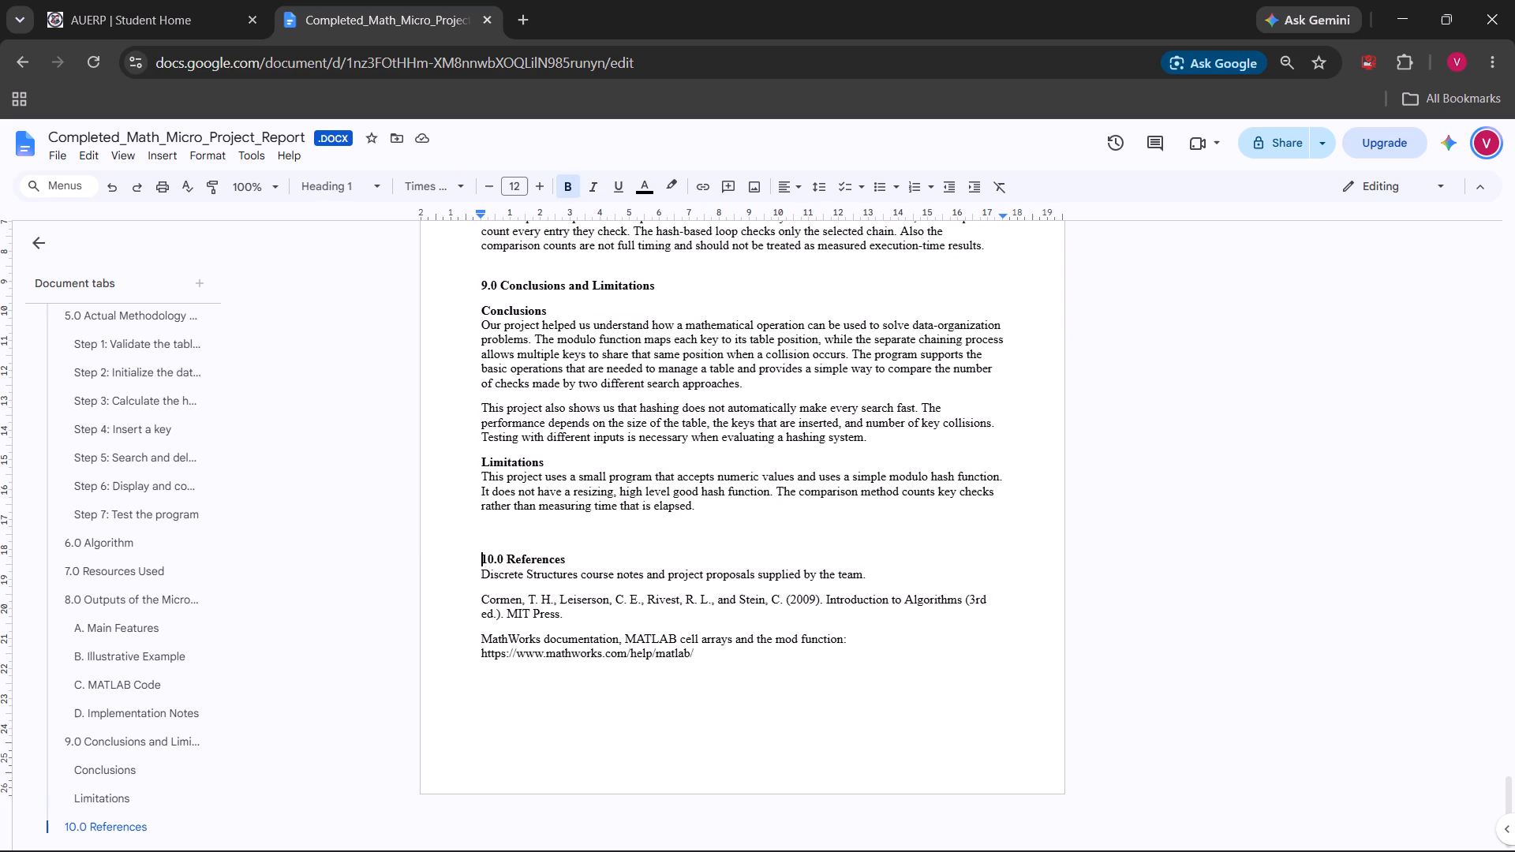
key(BackSpace)
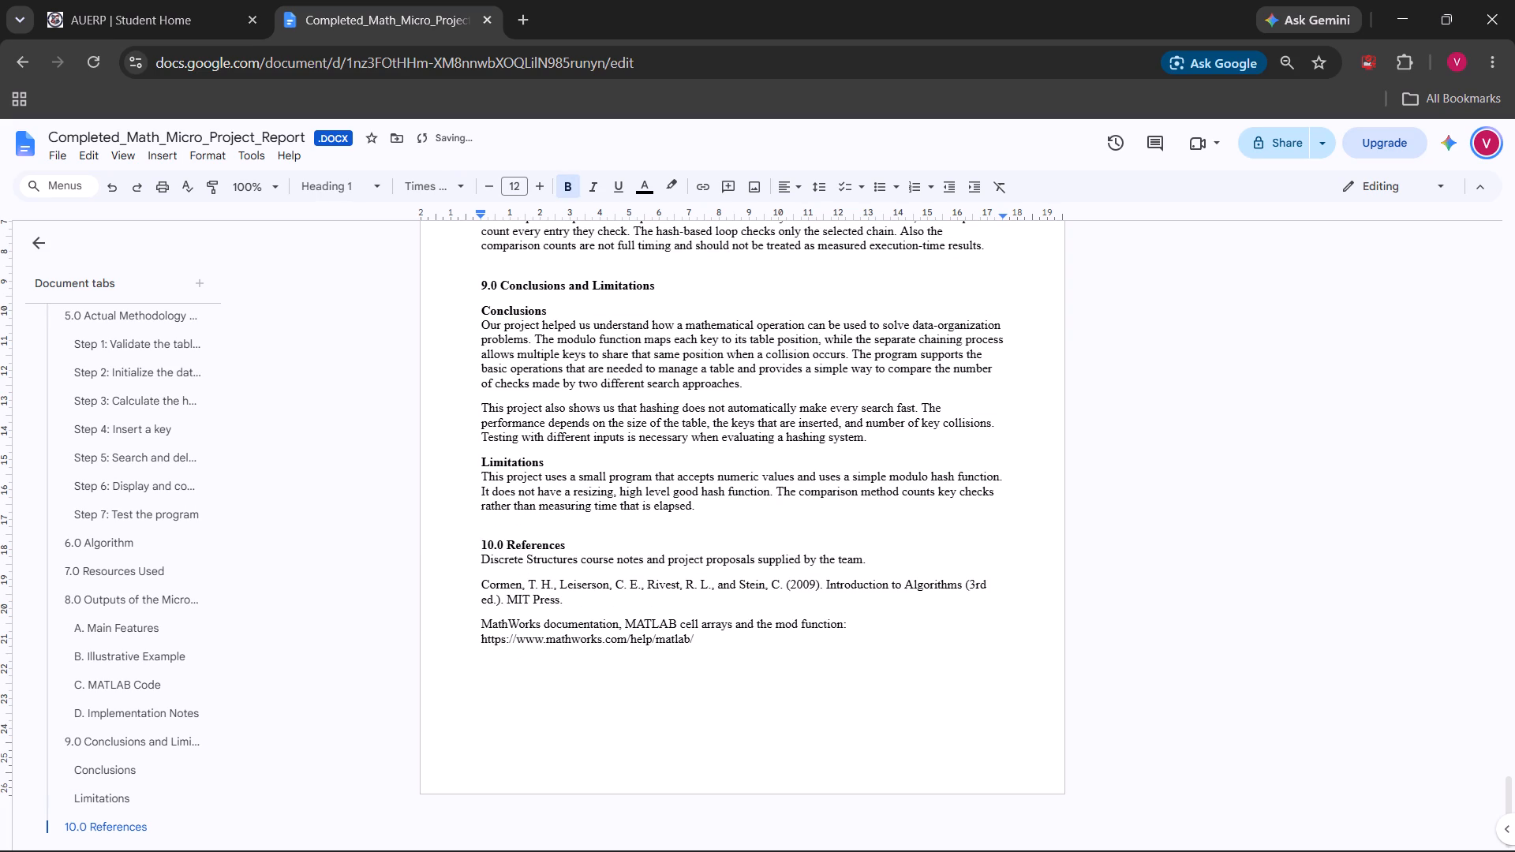
click(802, 688)
key(ctrl+a)
key(ctrl+c)
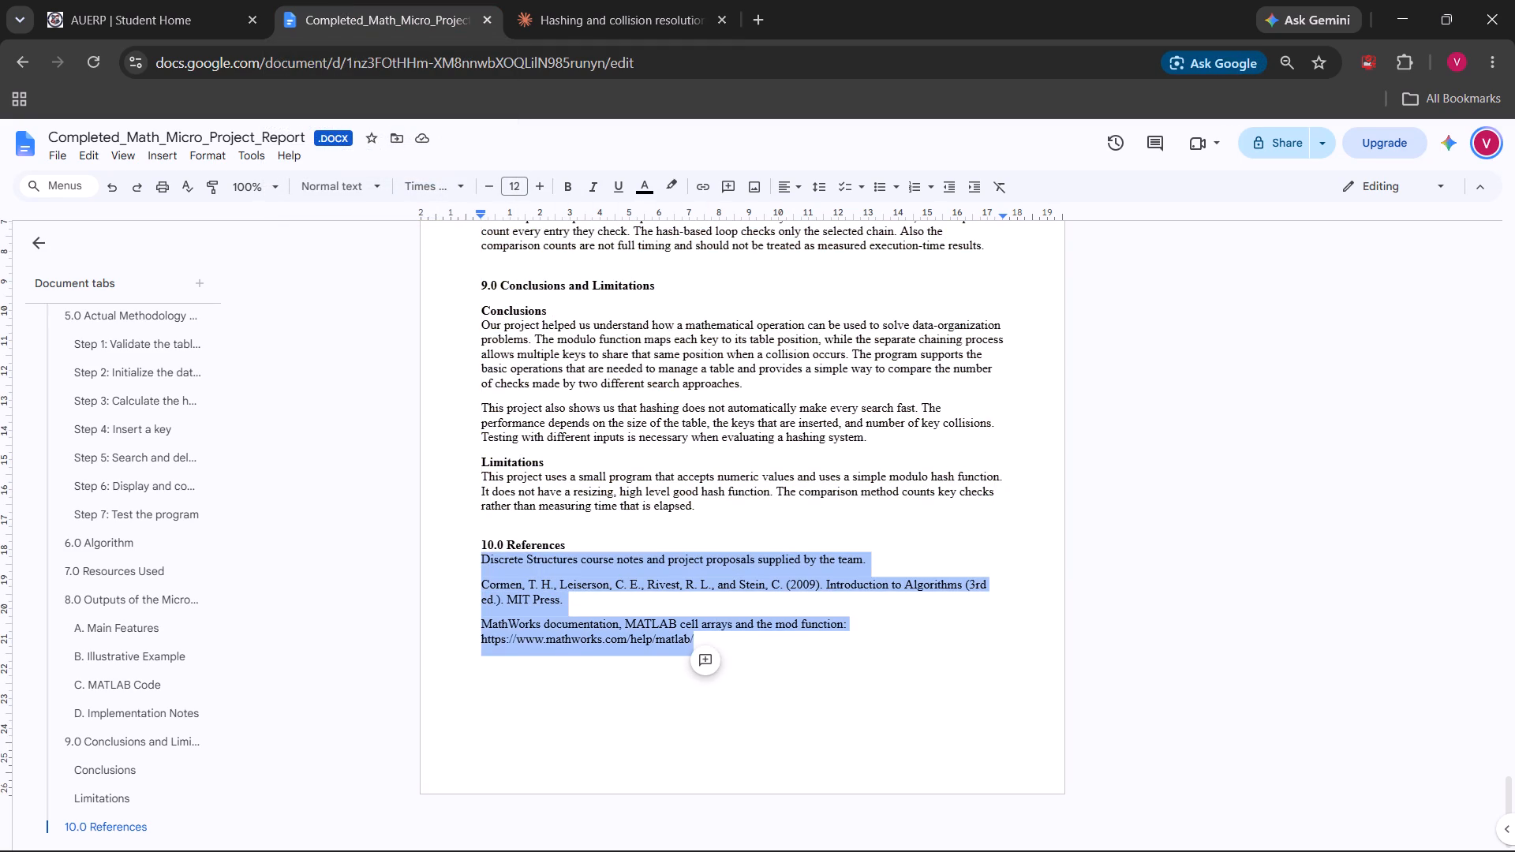
key(ctrl+v)
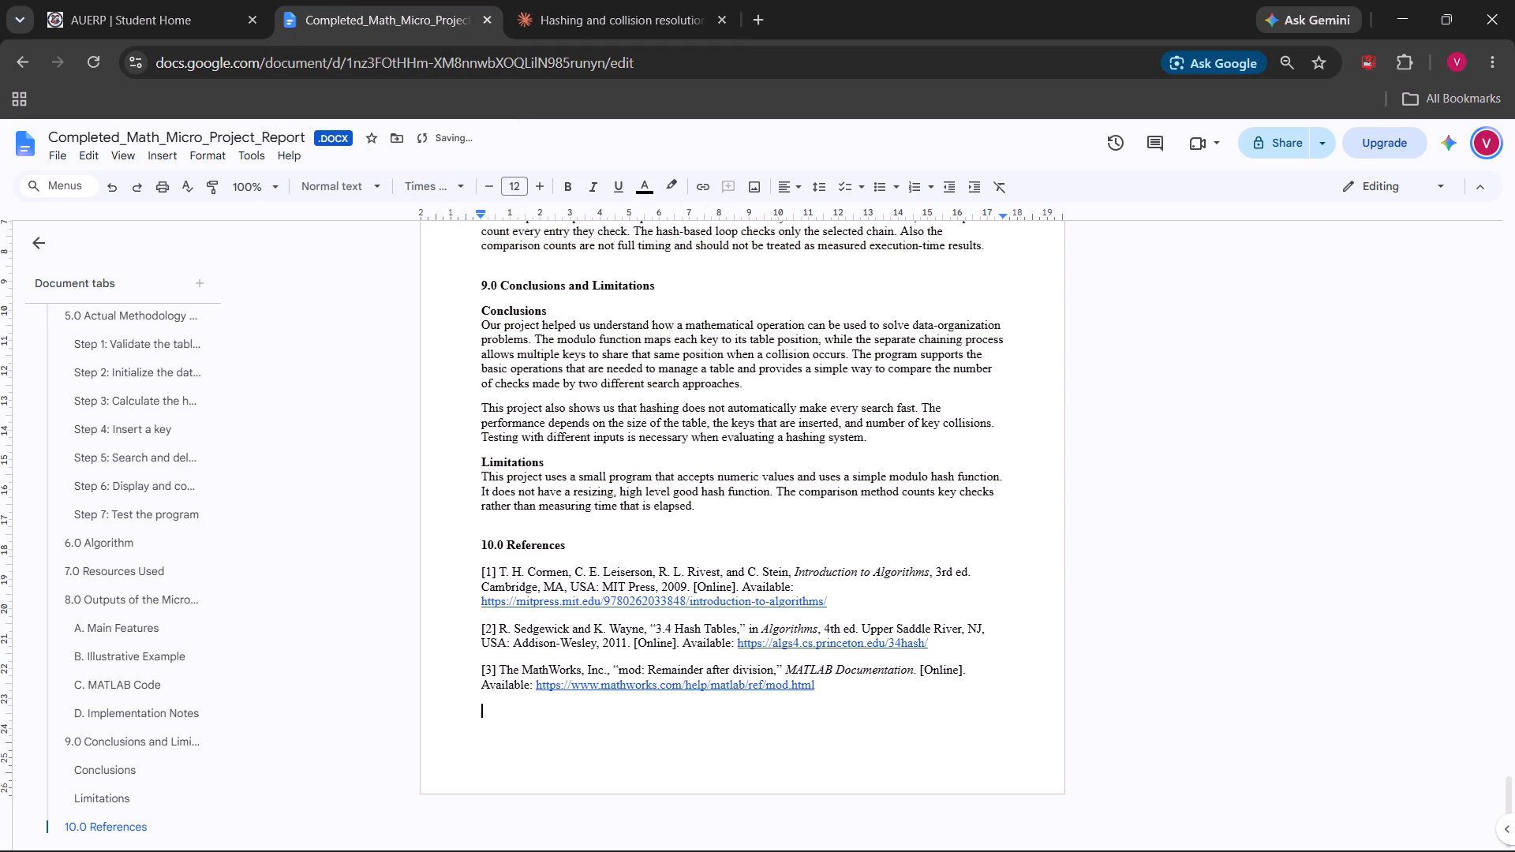
click(976, 582)
click(974, 570)
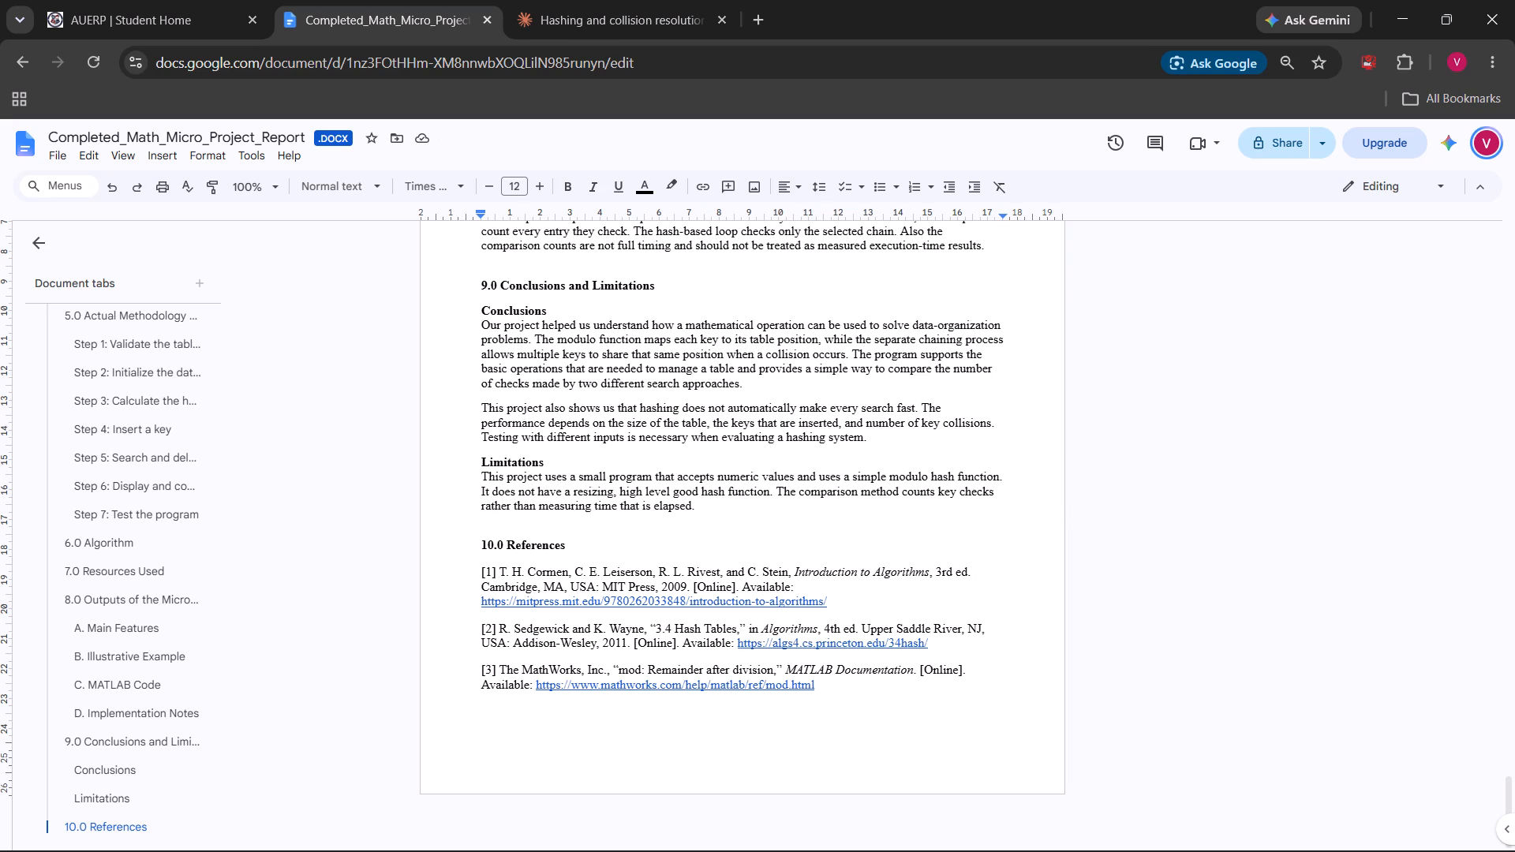
Insert three blank lines before the 7.0 Resources Used heading to move it and its table onto the following page.
scroll(1043, 499, up, 1)
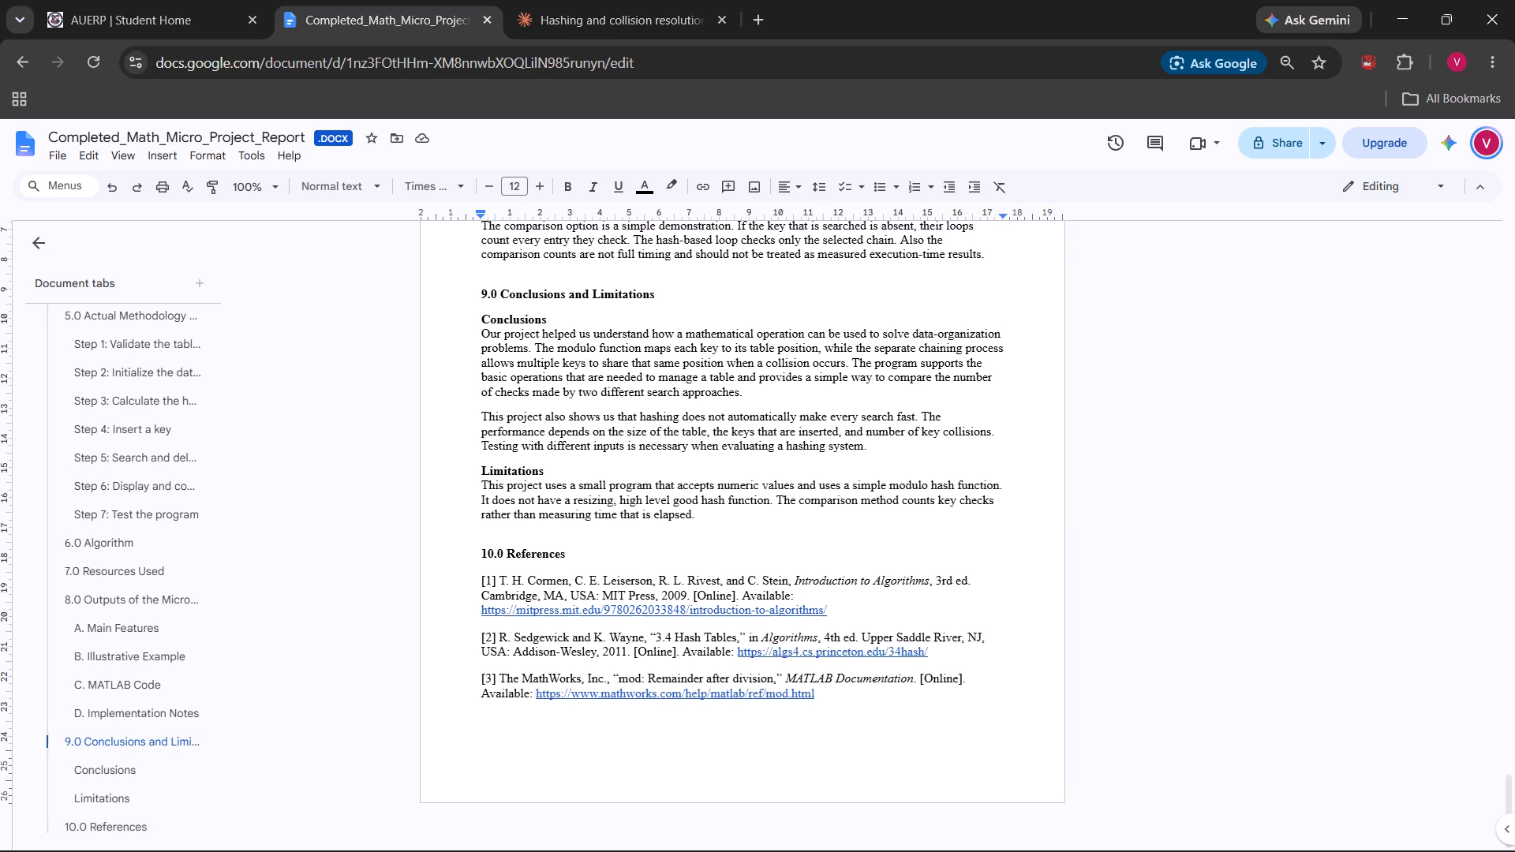
scroll(1043, 499, up, 1)
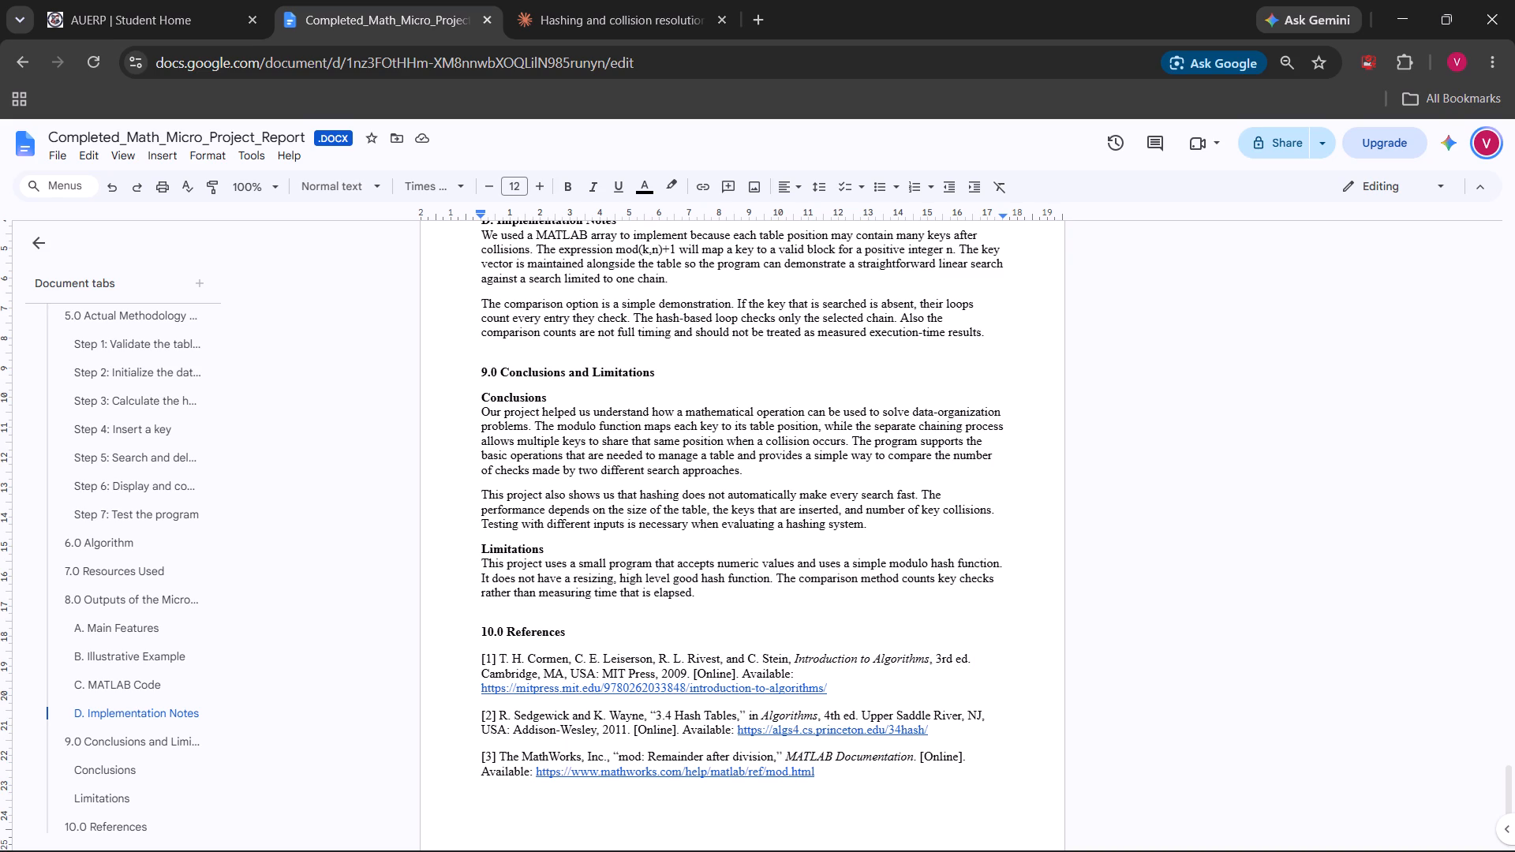
scroll(1034, 498, up, 4)
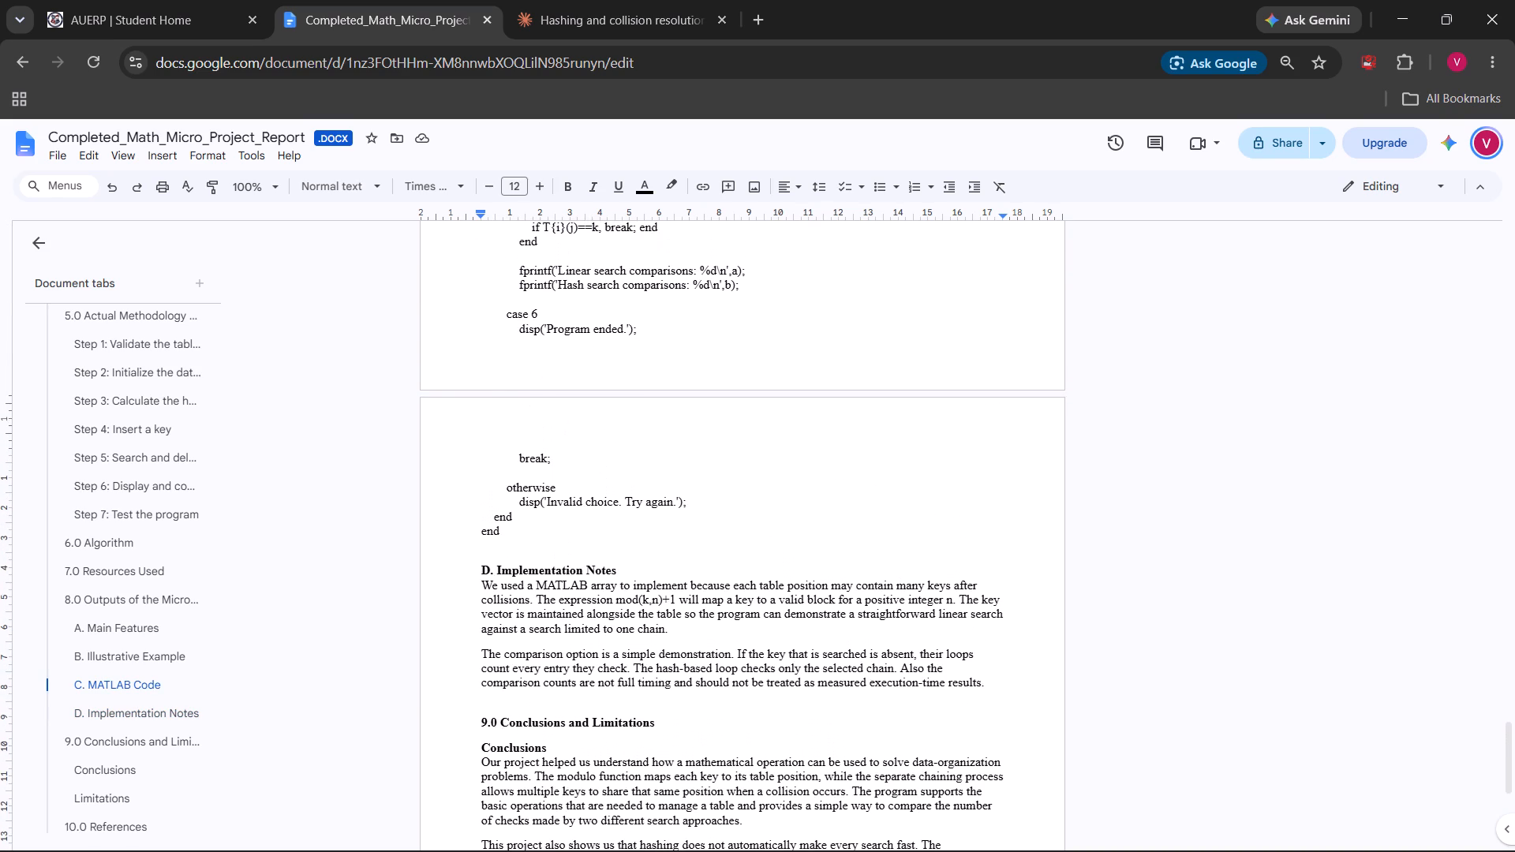
scroll(1034, 498, up, 4)
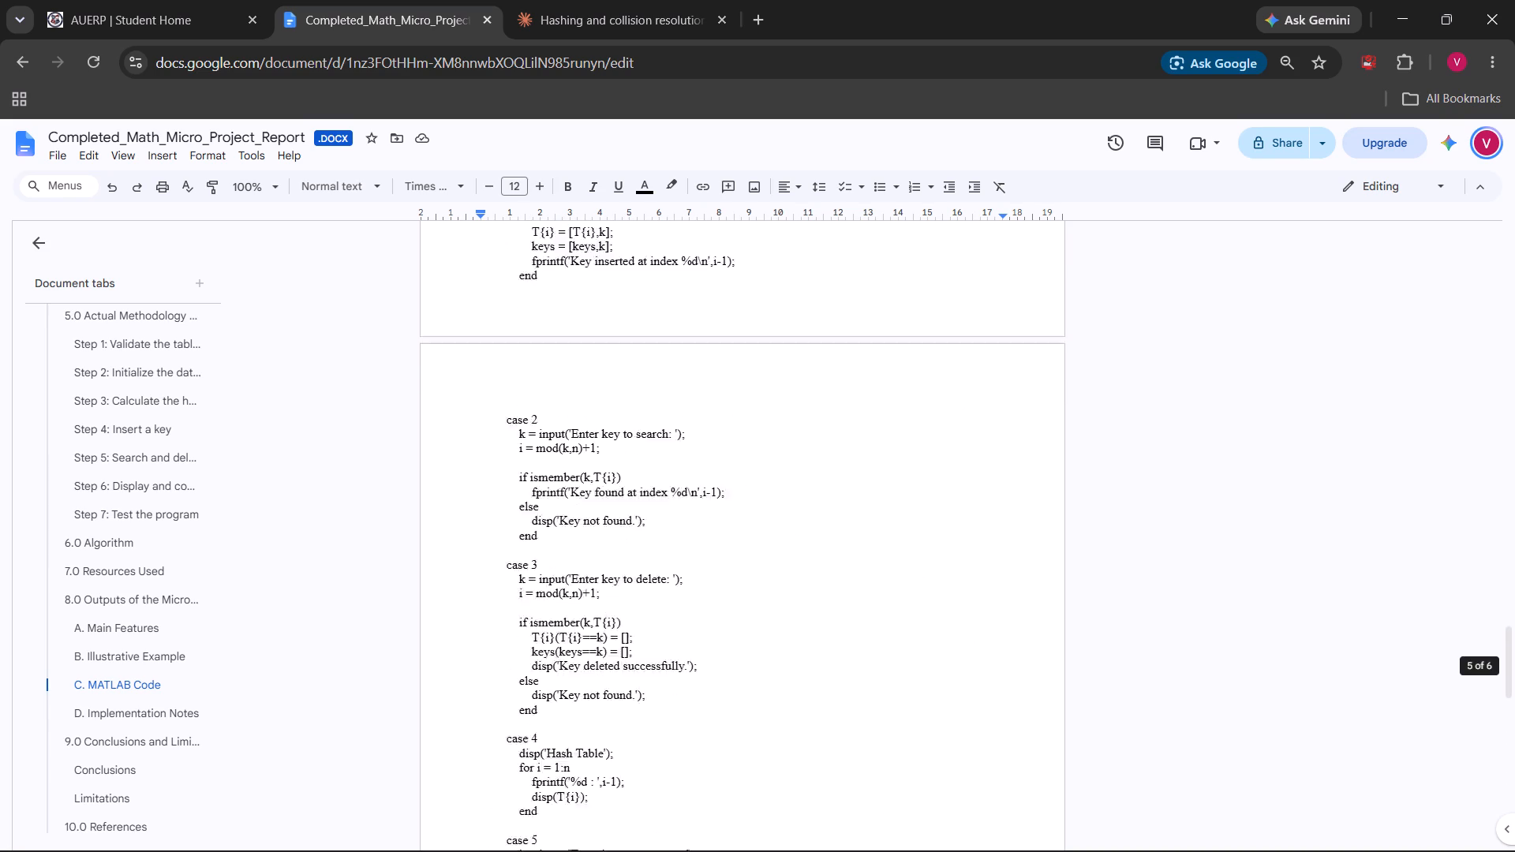
scroll(1034, 498, up, 6)
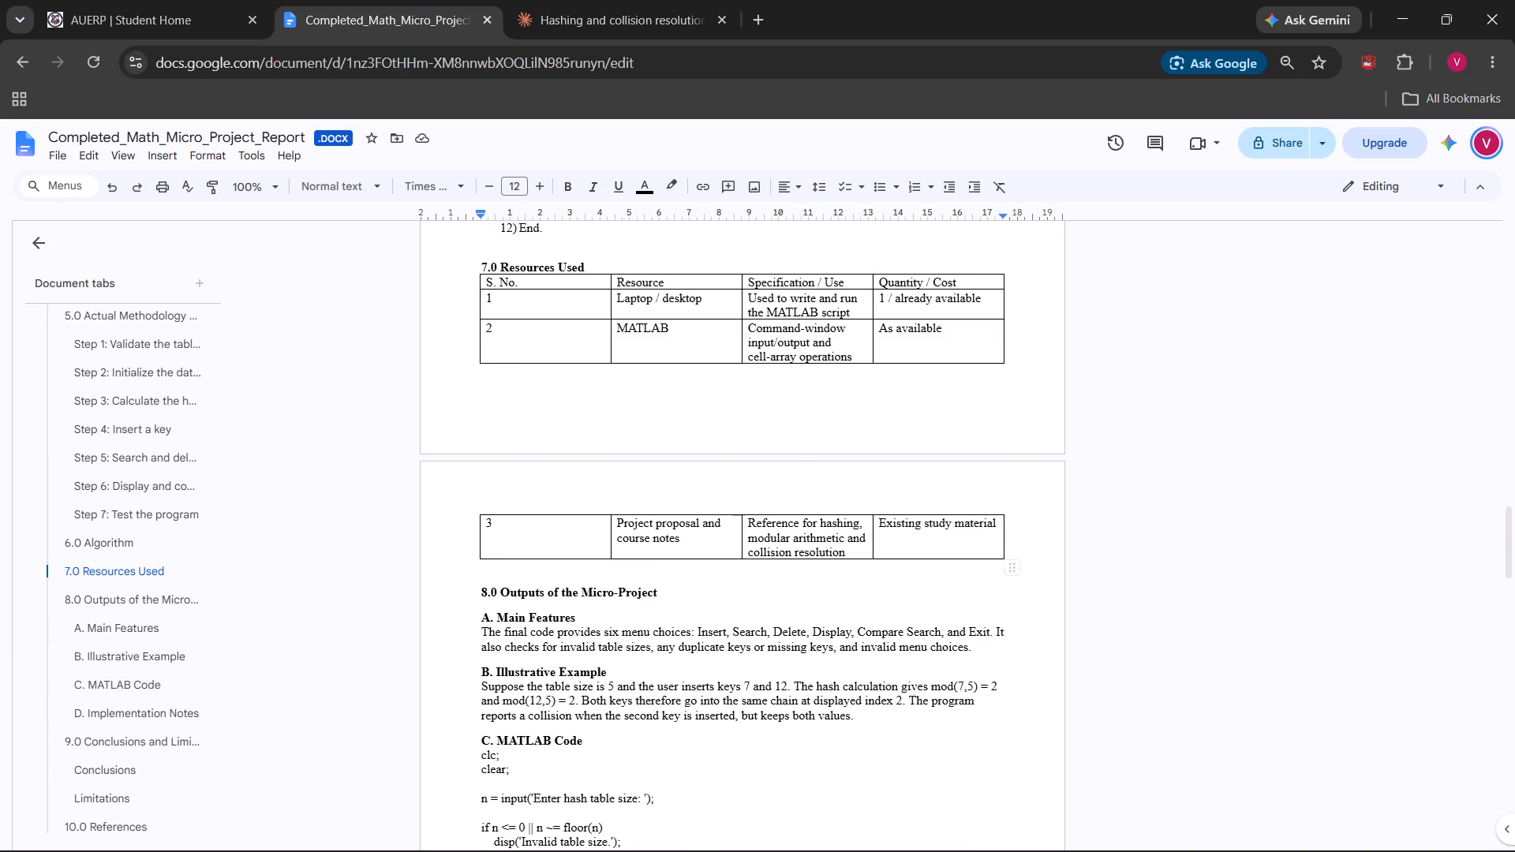
scroll(1034, 498, up, 1)
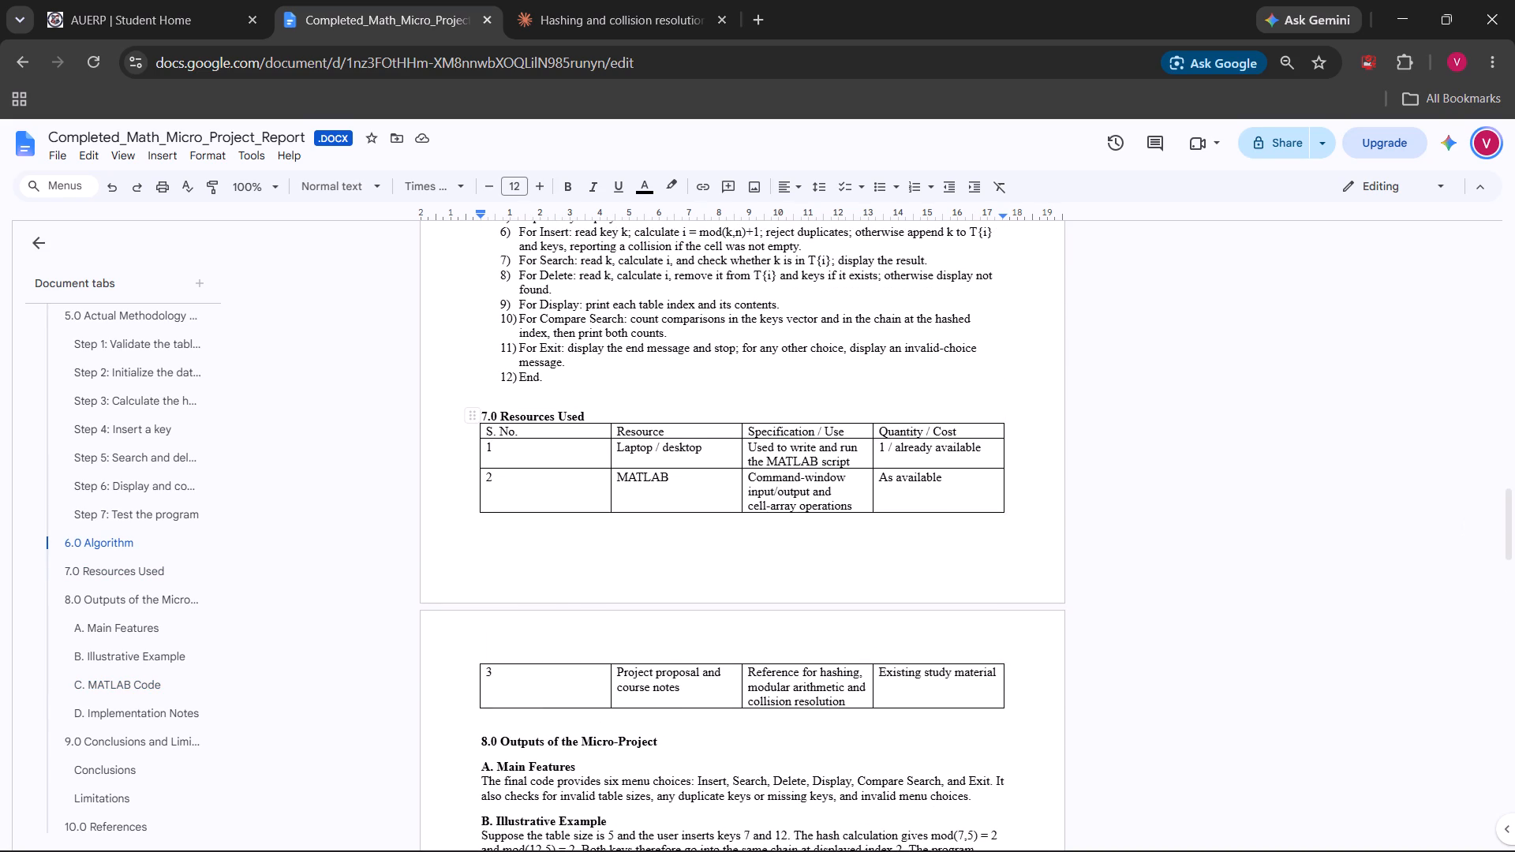
click(484, 417)
key(Return)
key(Return)
key(Return)
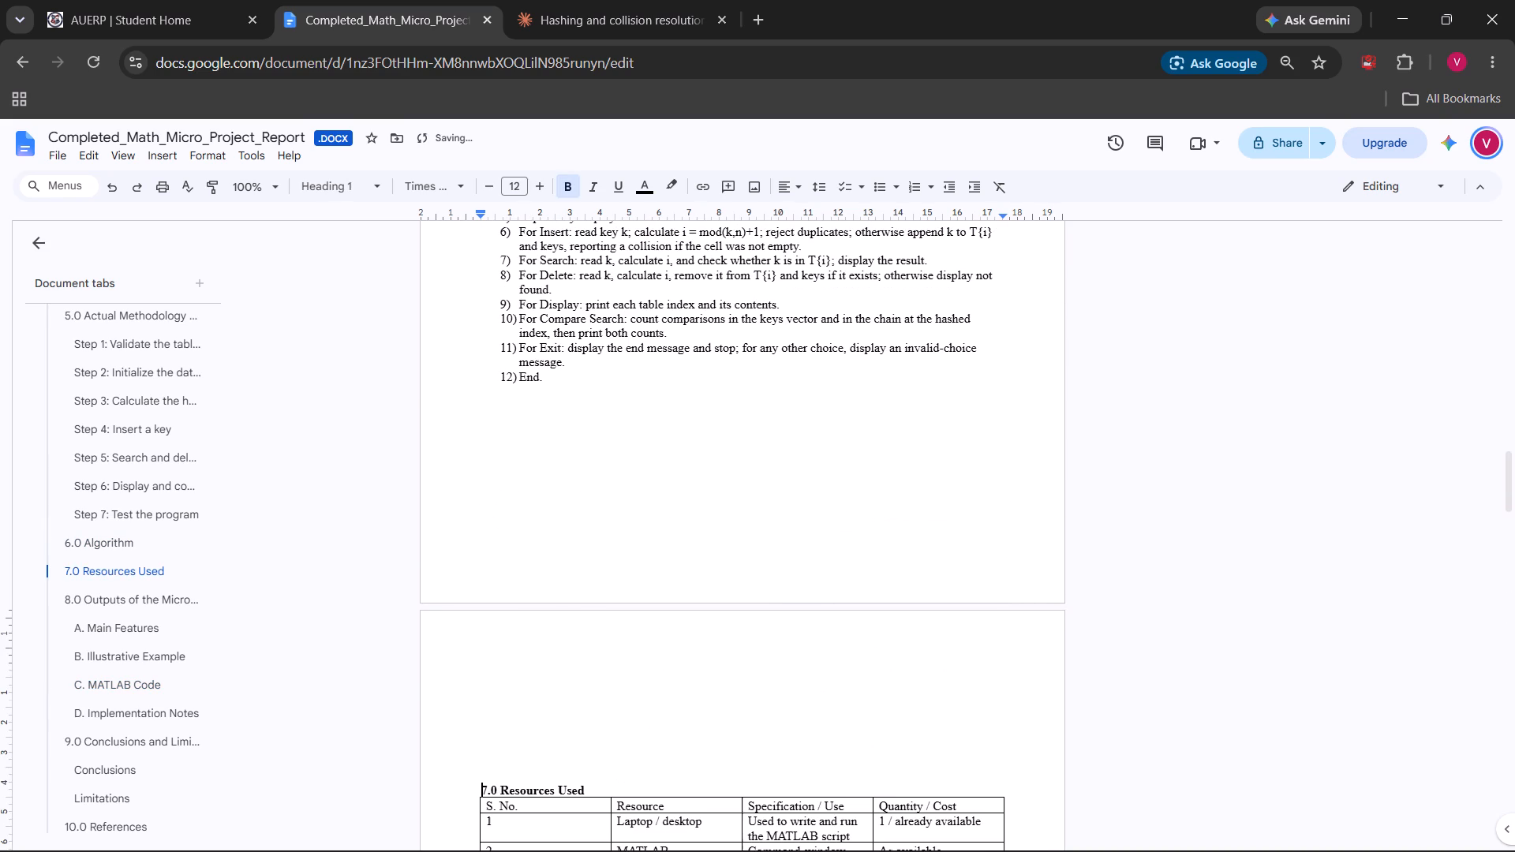
scroll(551, 483, down, 1)
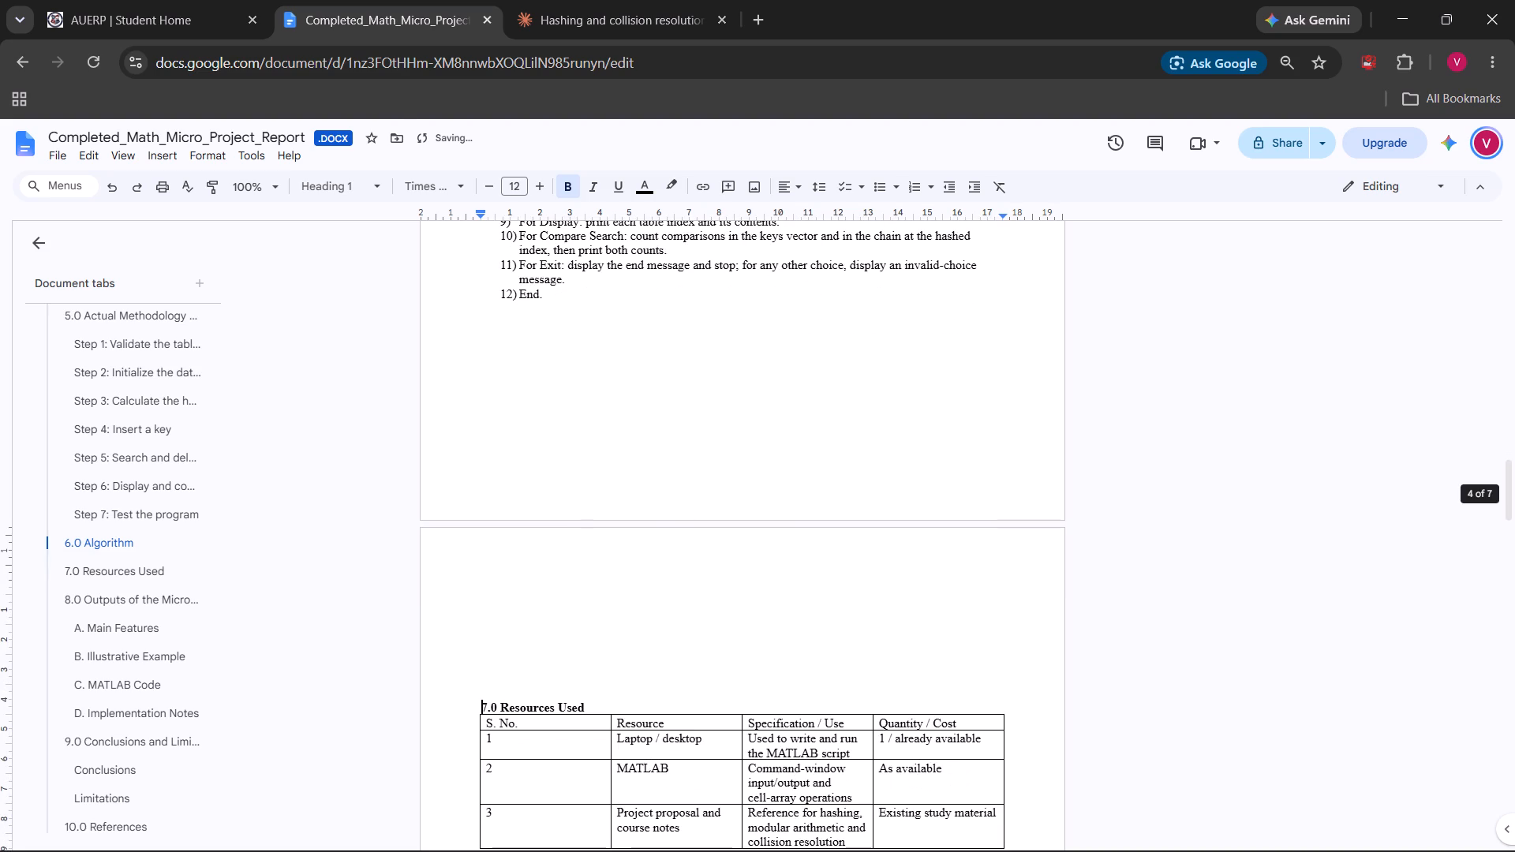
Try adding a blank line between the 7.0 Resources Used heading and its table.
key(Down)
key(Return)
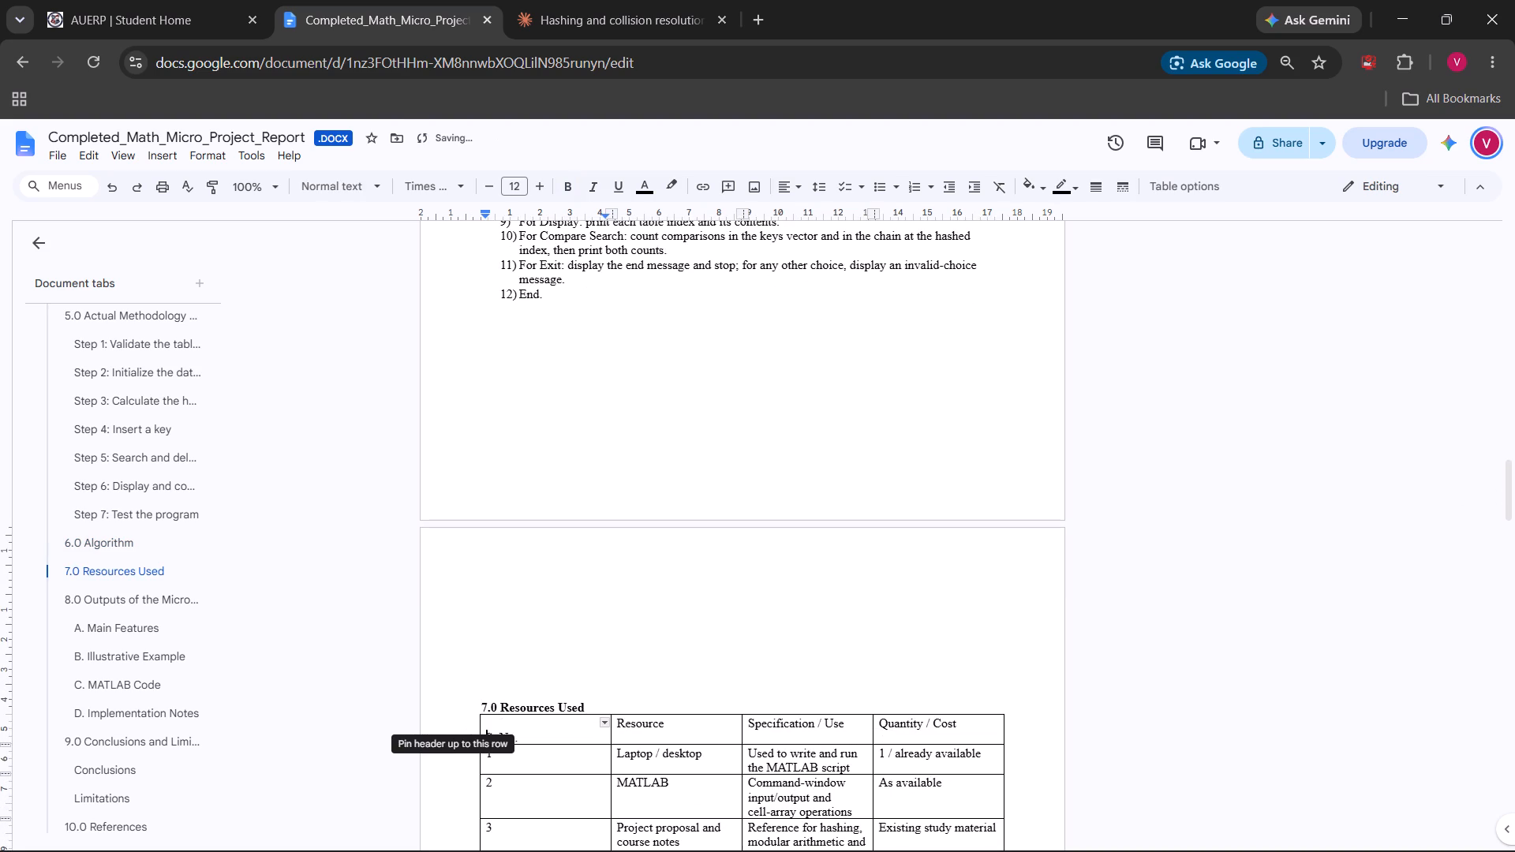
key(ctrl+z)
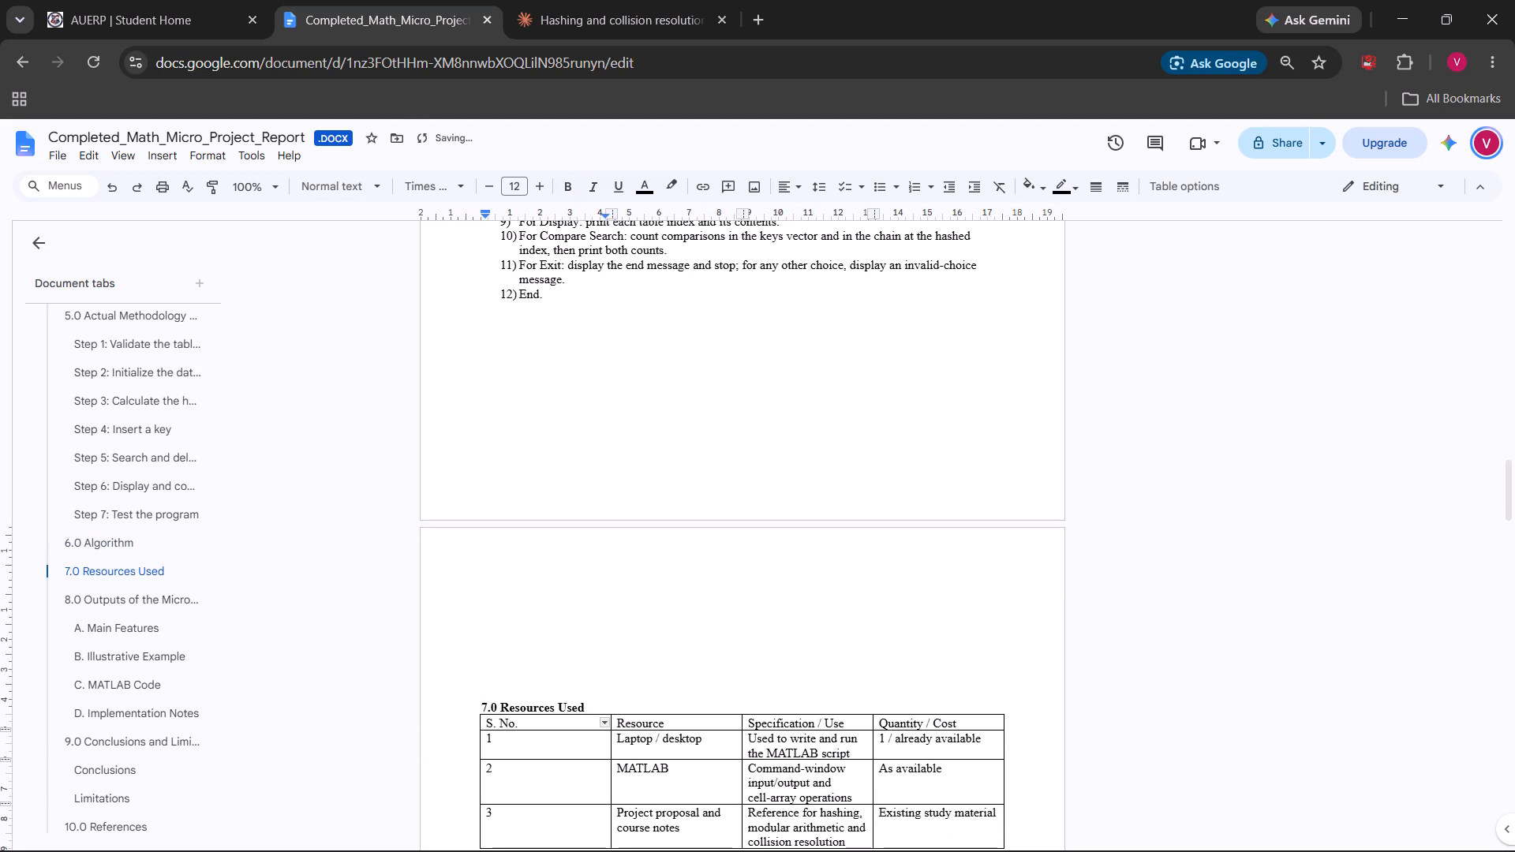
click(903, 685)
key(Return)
Check the page layout from the Resources Used table through the MATLAB code to the references and back.
scroll(903, 685, down, 2)
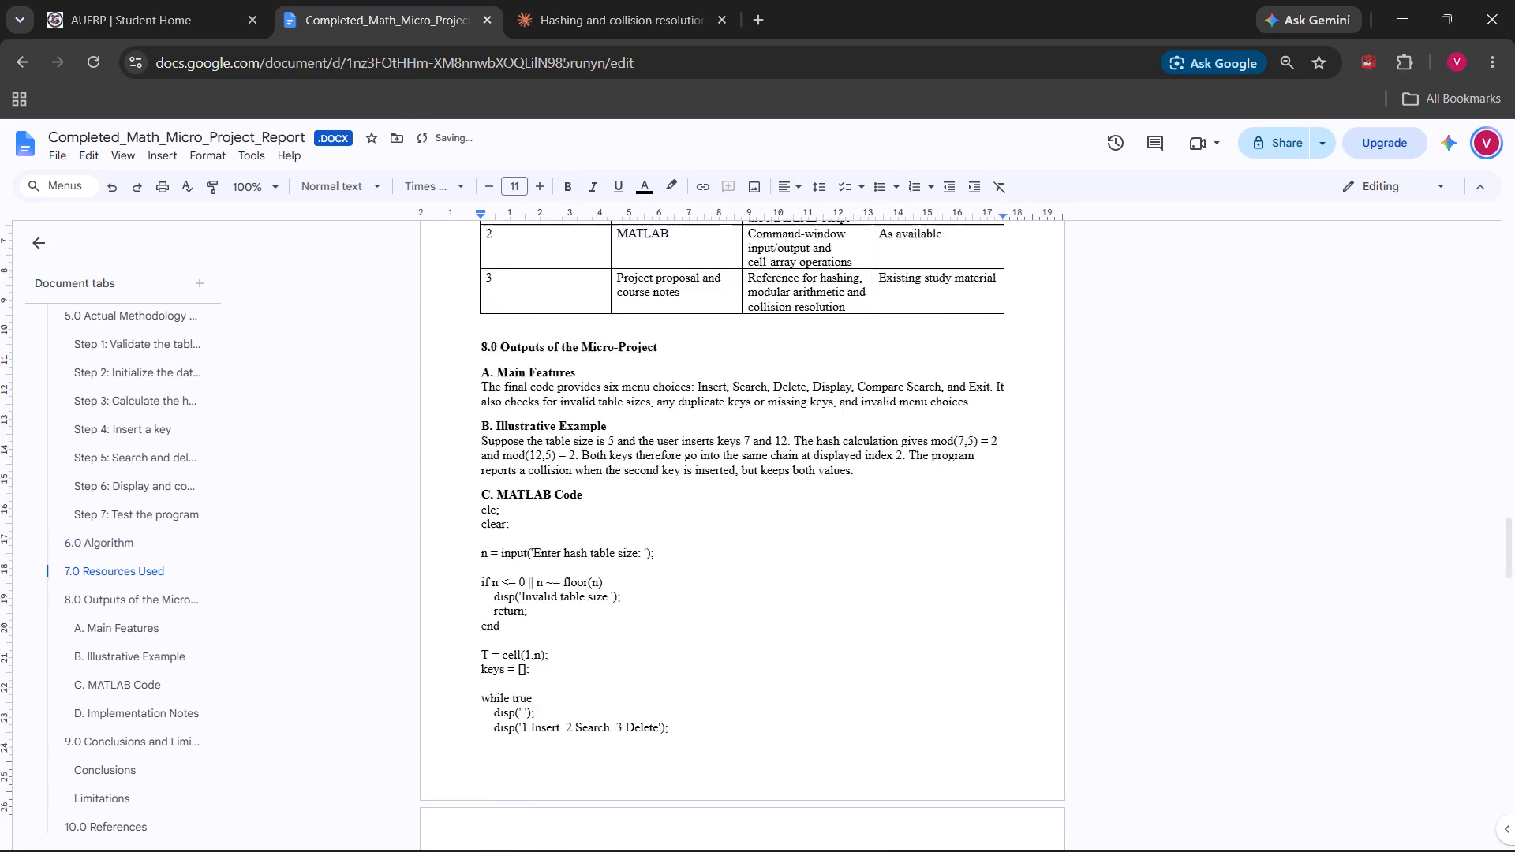
scroll(903, 685, down, 9)
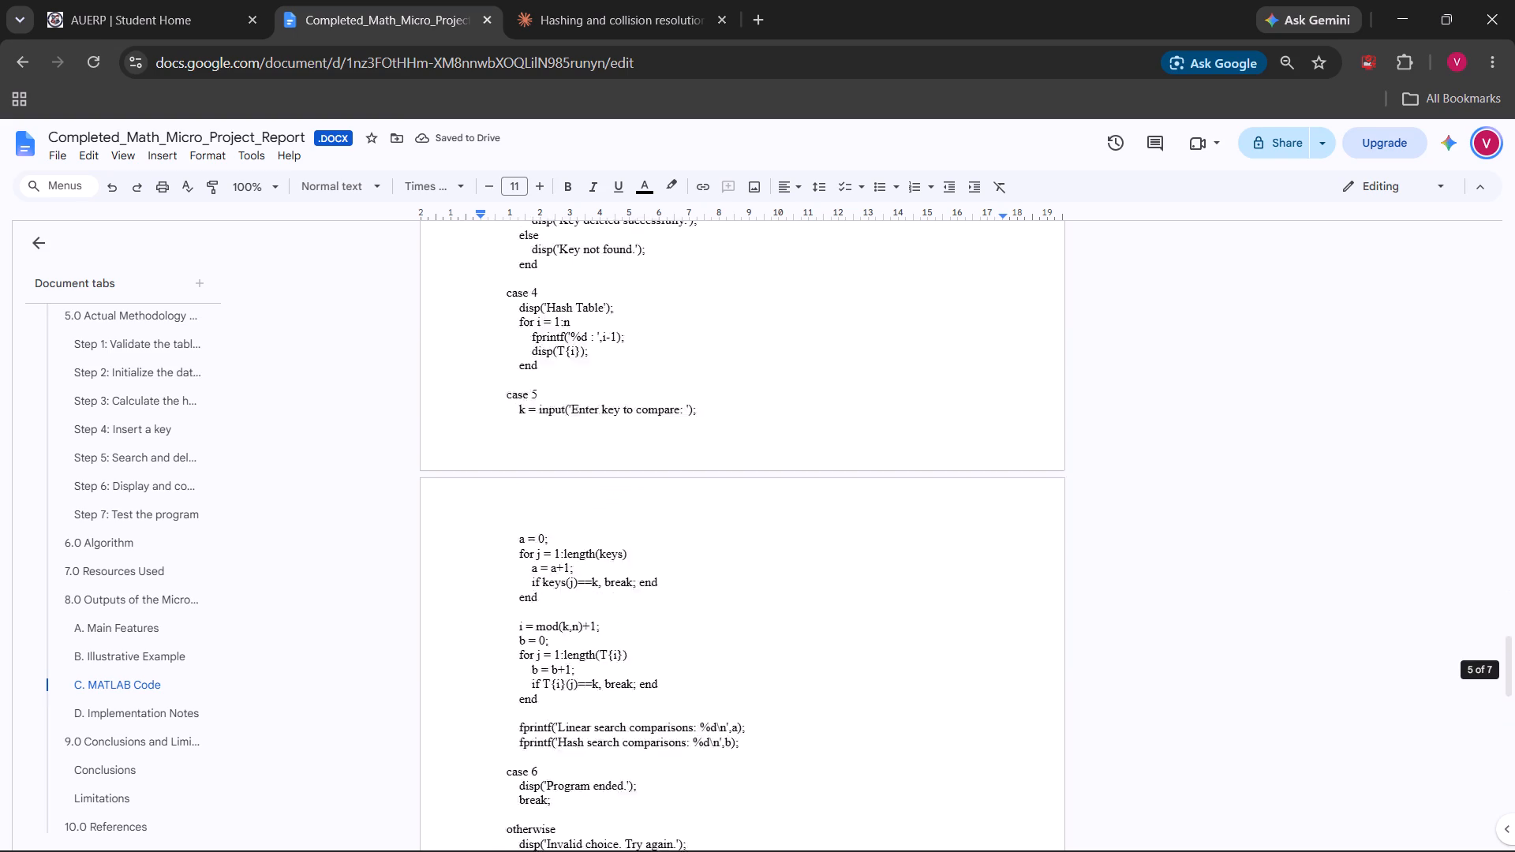
scroll(903, 685, down, 5)
scroll(1135, 680, up, 1)
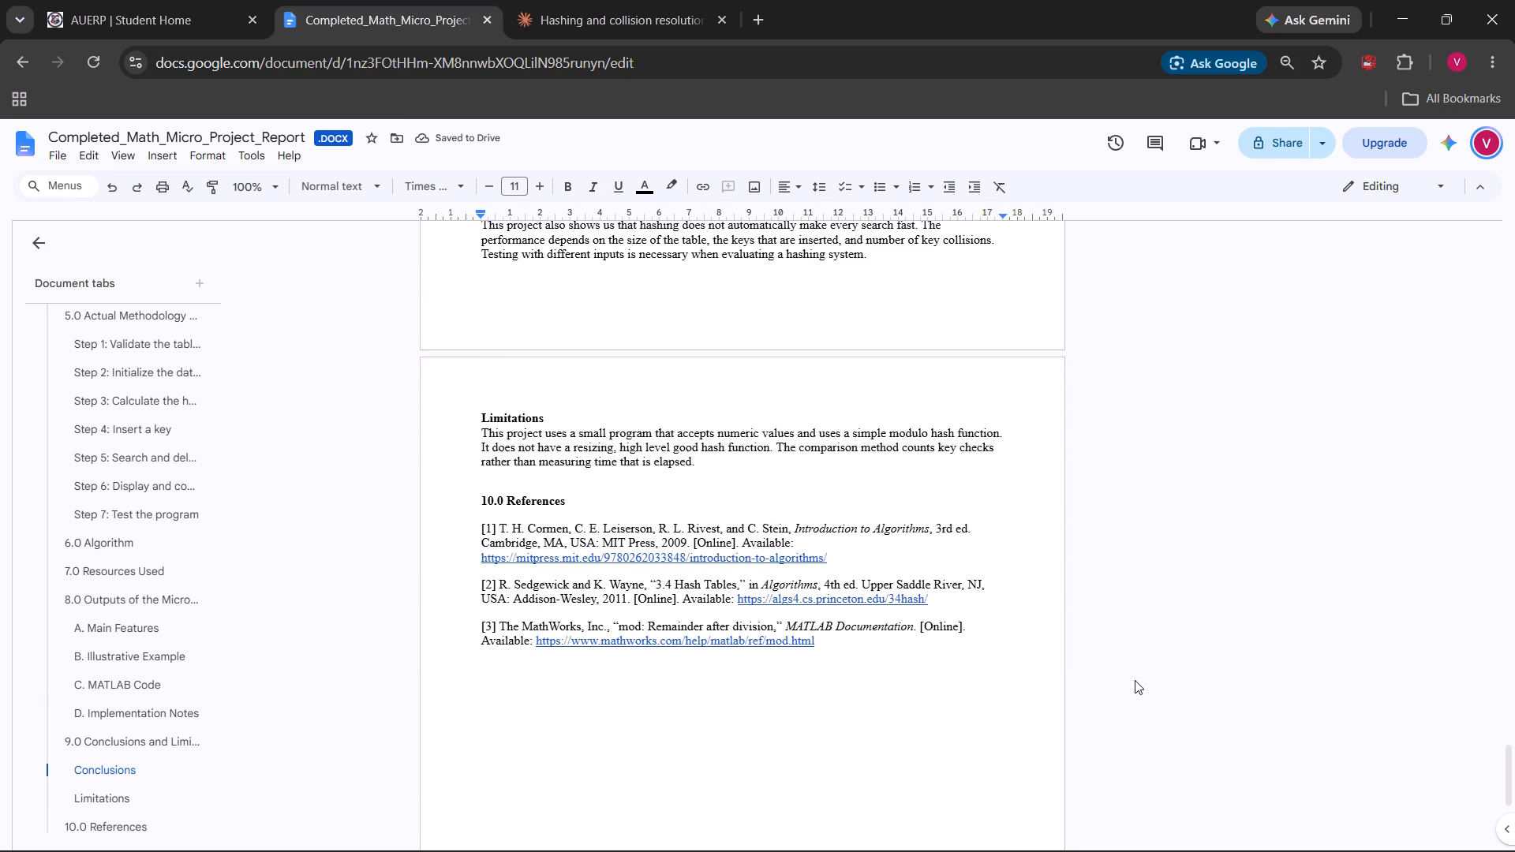
scroll(1135, 680, up, 1)
scroll(1042, 544, up, 3)
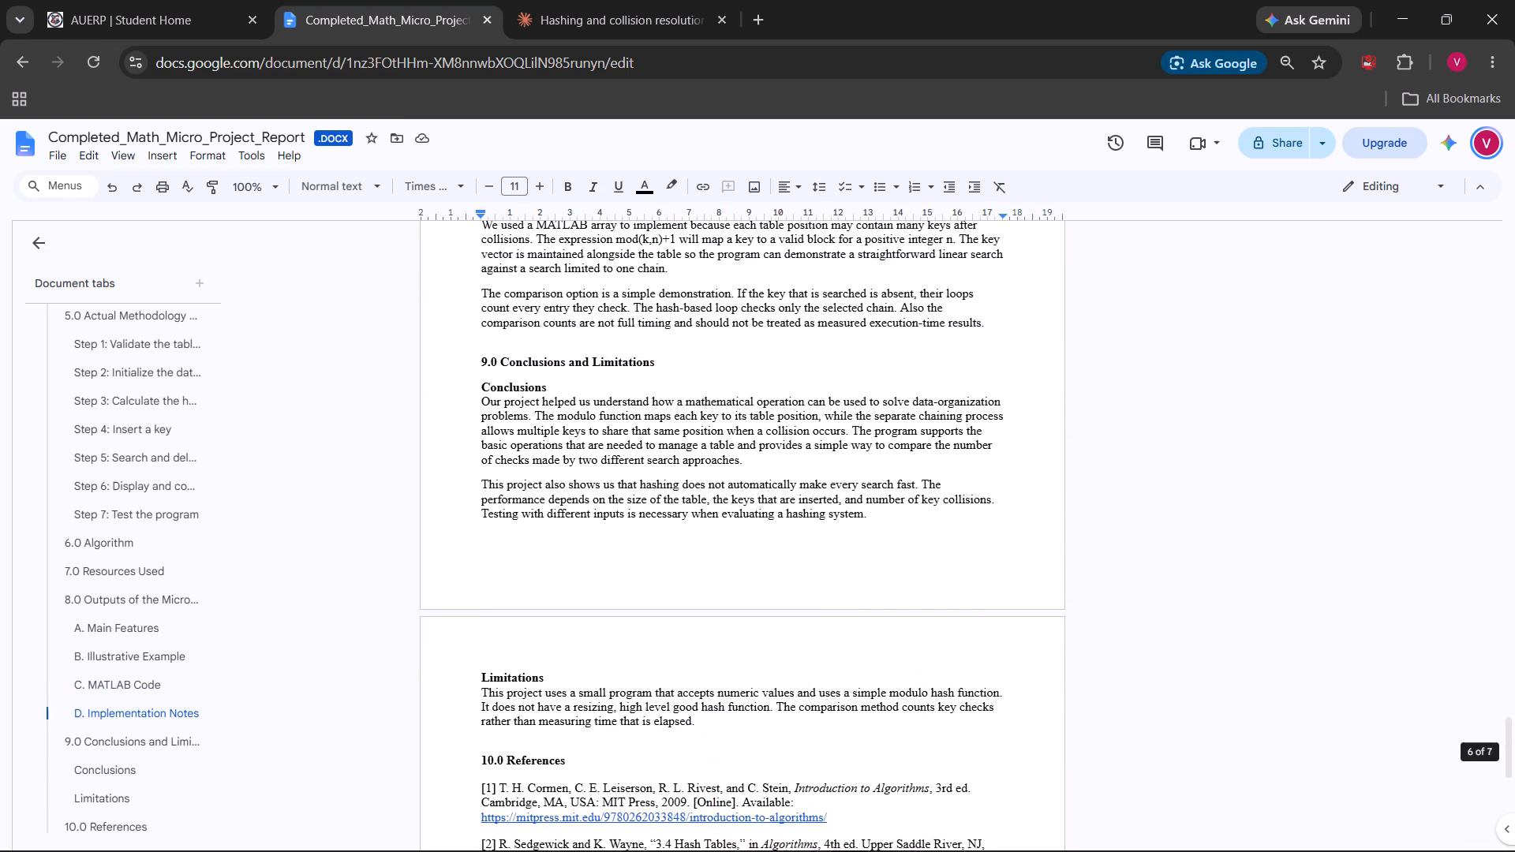
scroll(1042, 544, up, 4)
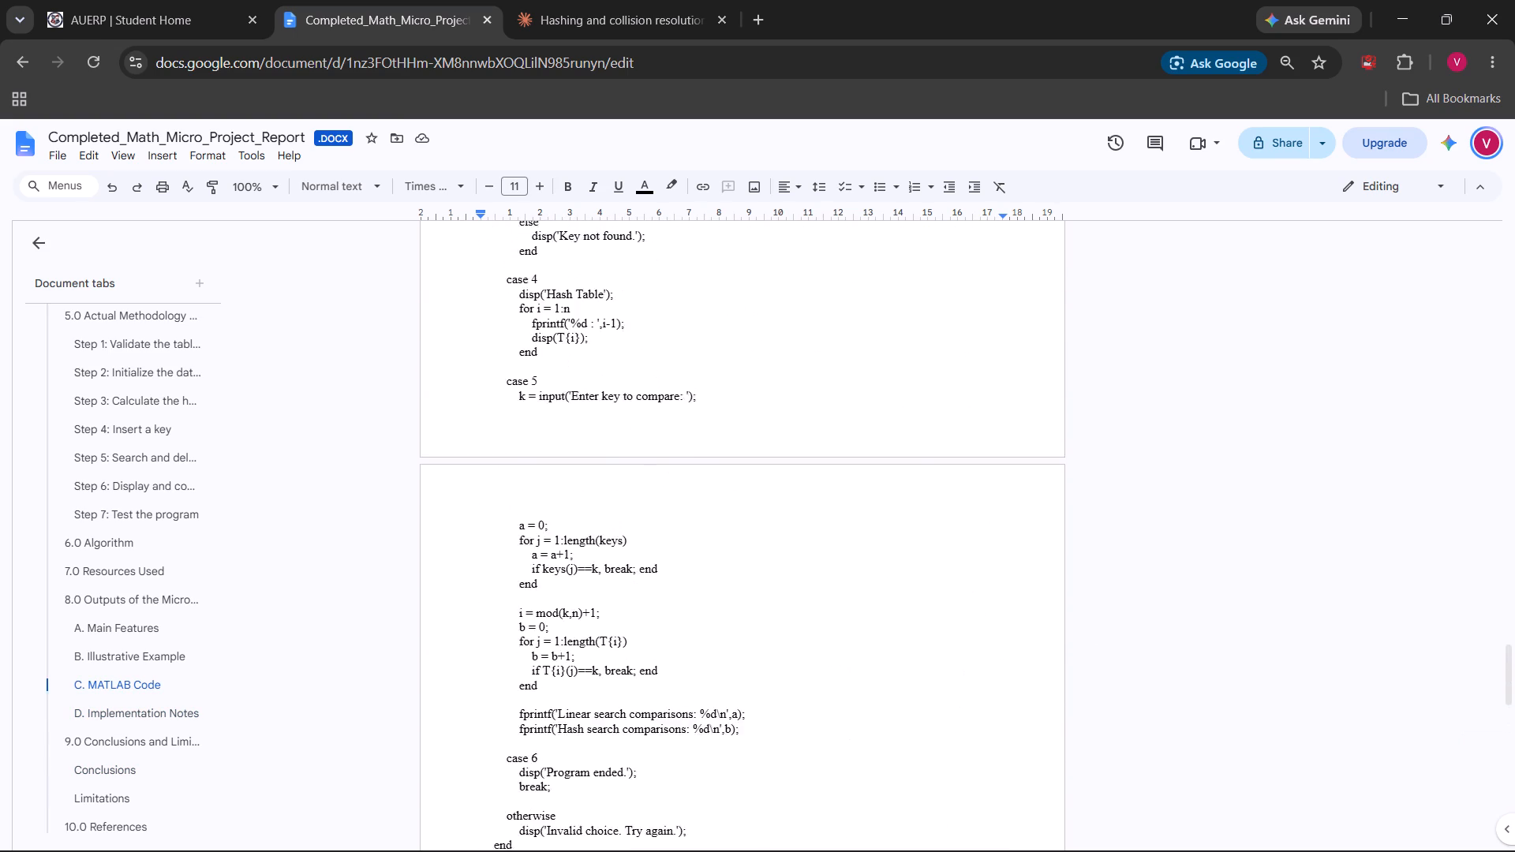
scroll(1042, 544, up, 5)
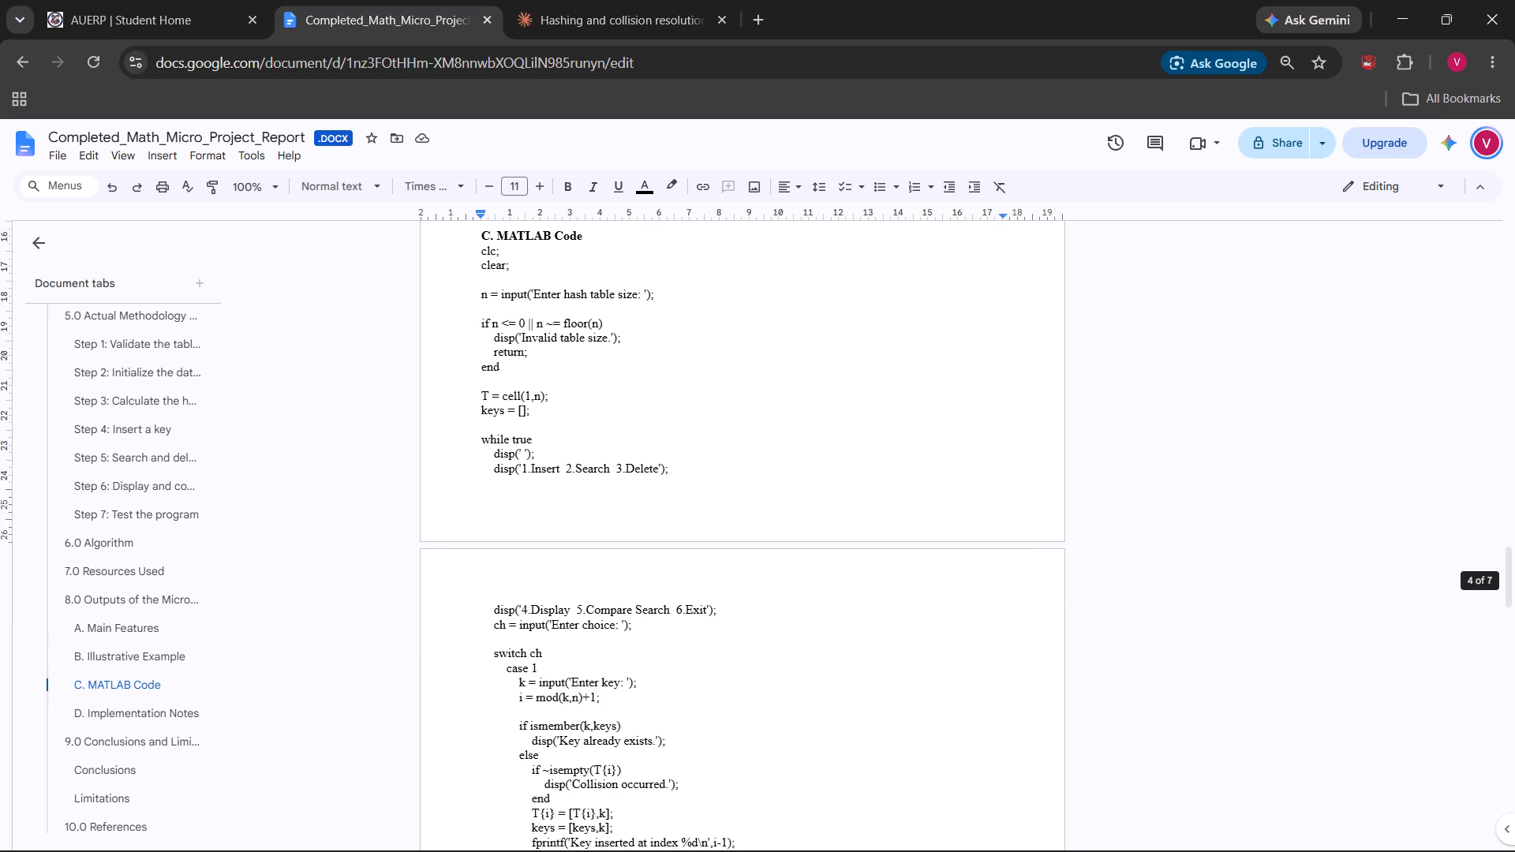
scroll(1042, 544, up, 4)
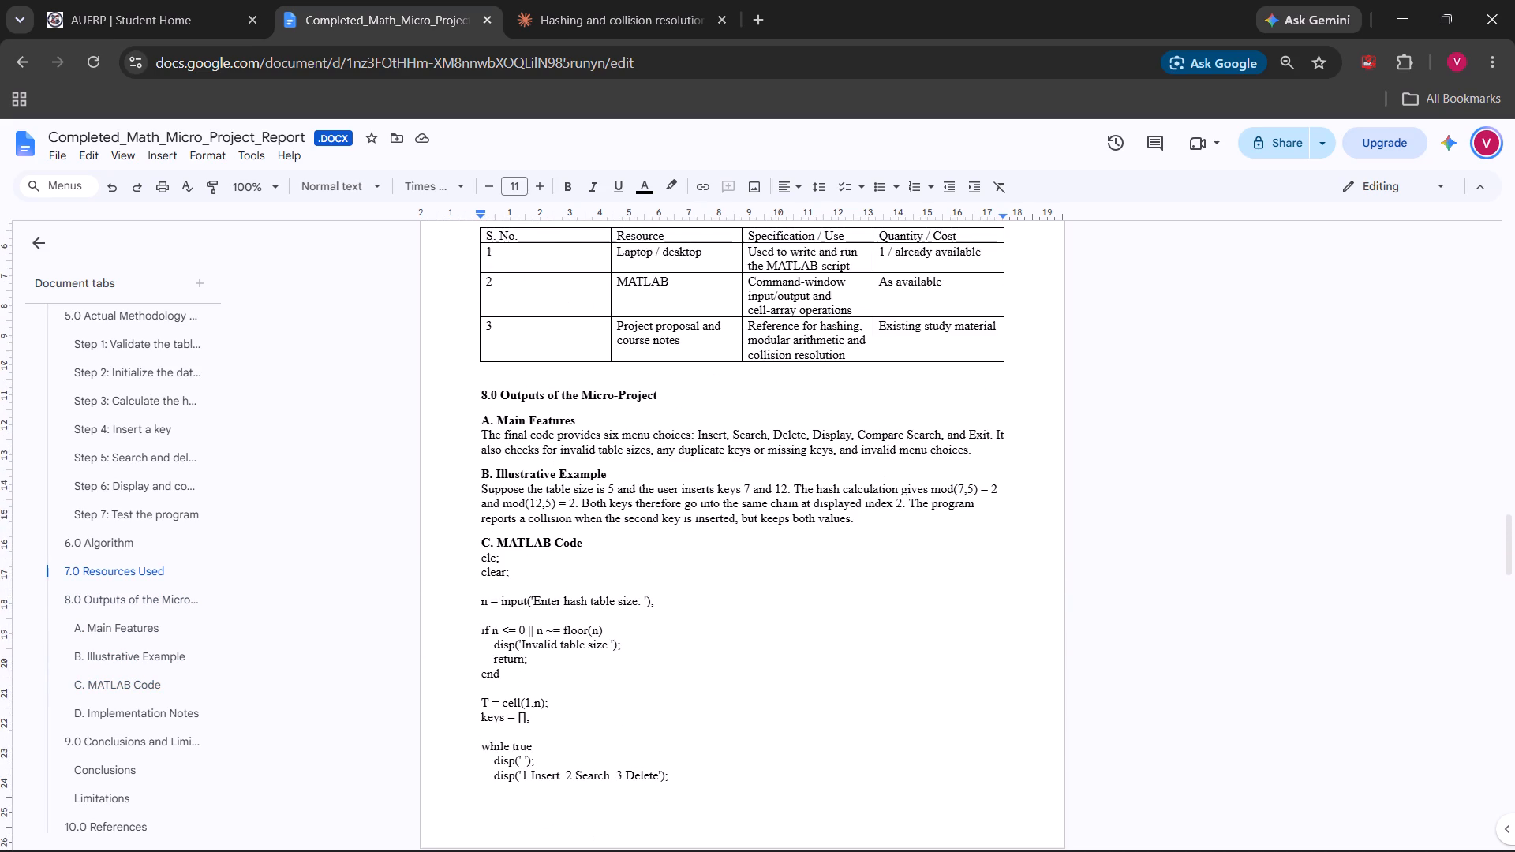
scroll(1042, 544, up, 4)
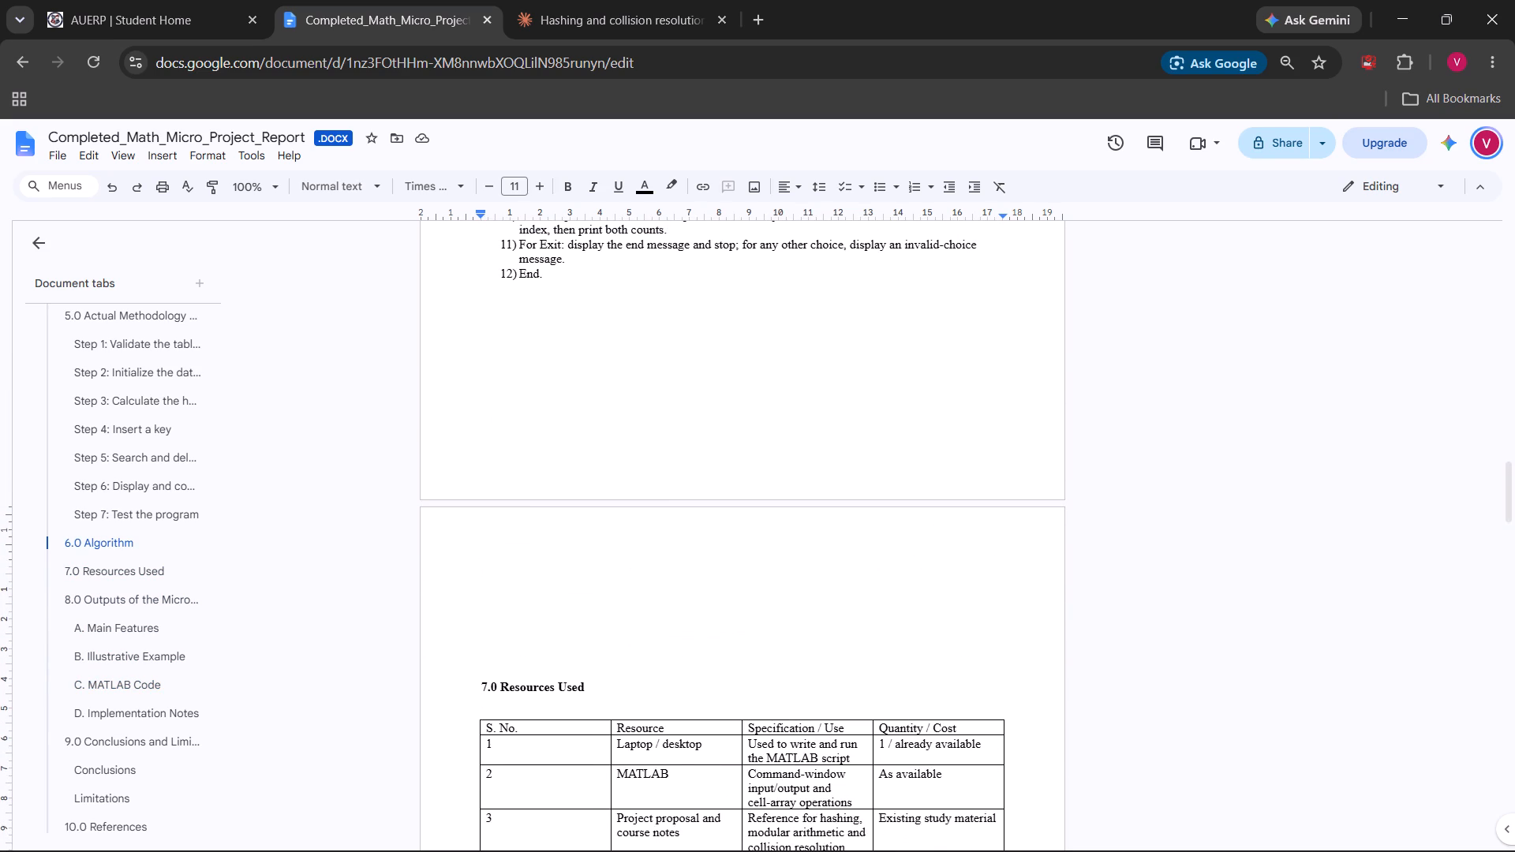
Undo the blank lines added before and after the 7.0 Resources Used heading.
key(ctrl+z)
key(ctrl+z)
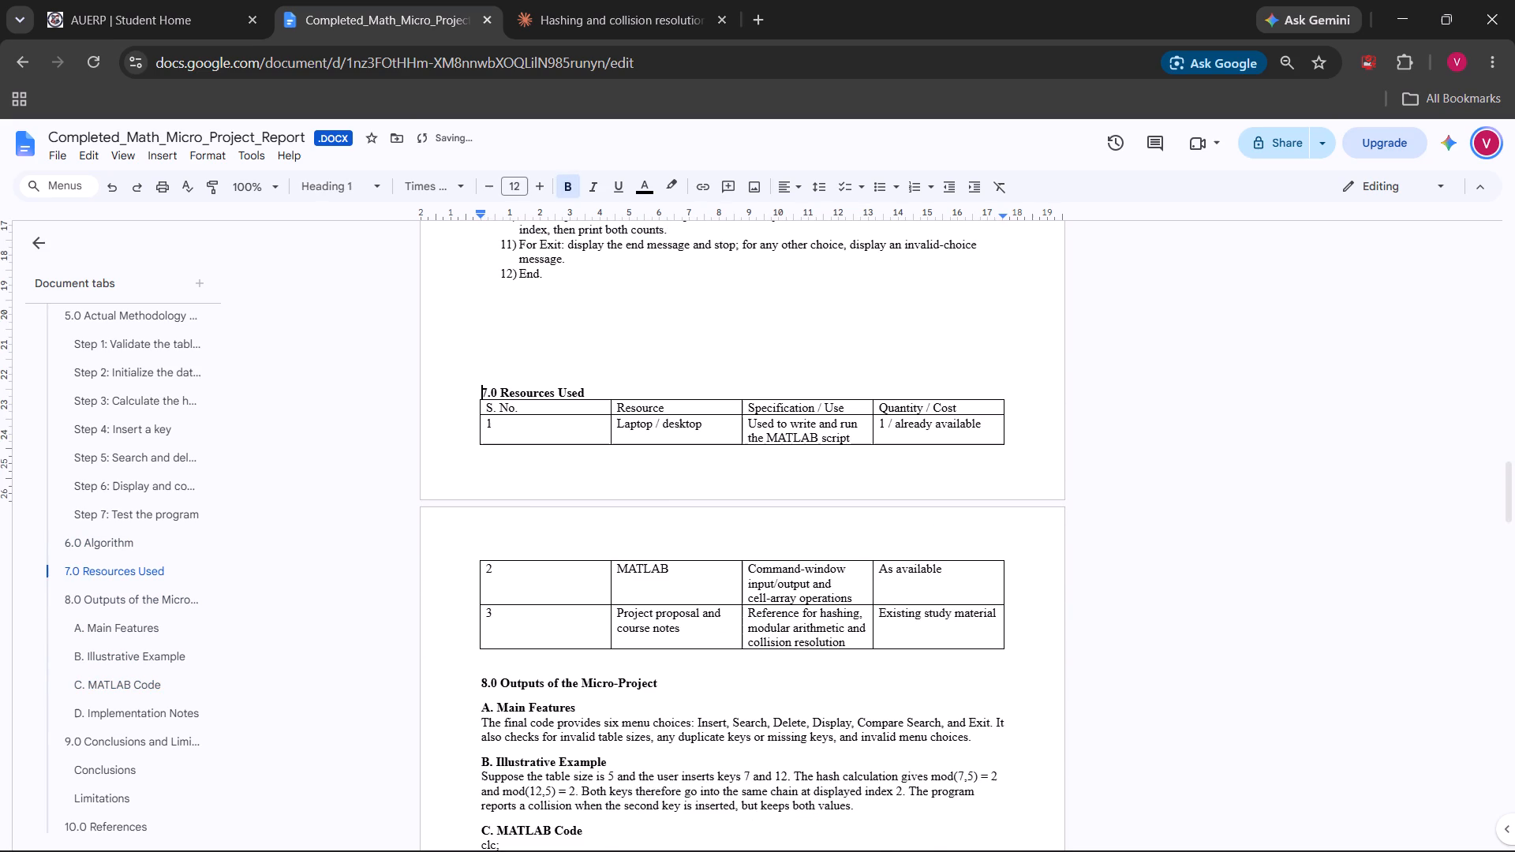
key(ctrl+z)
key(ctrl+z)
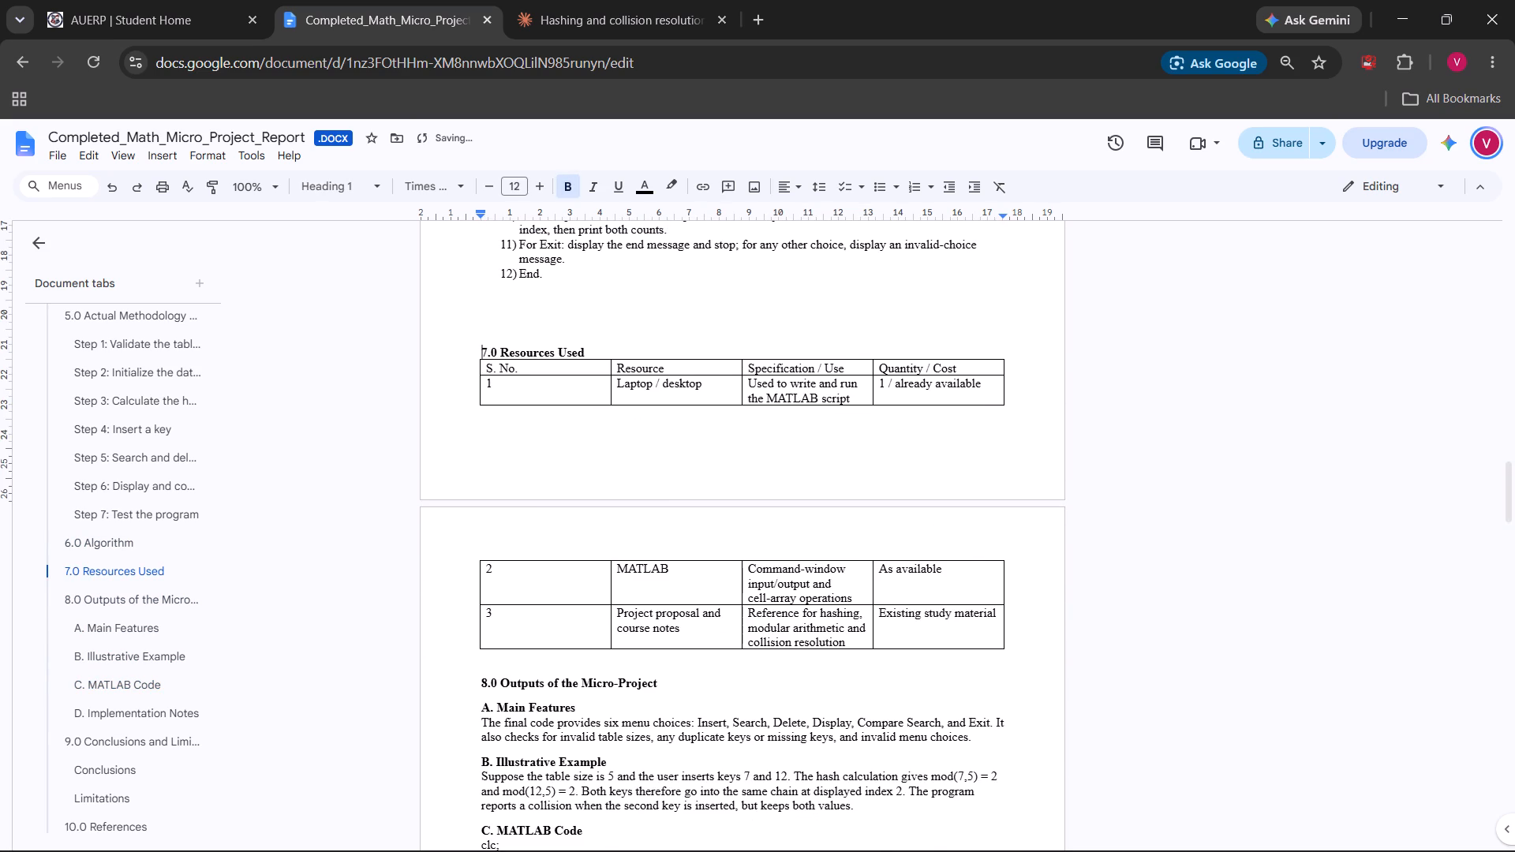
key(ctrl+z)
key(ctrl+y)
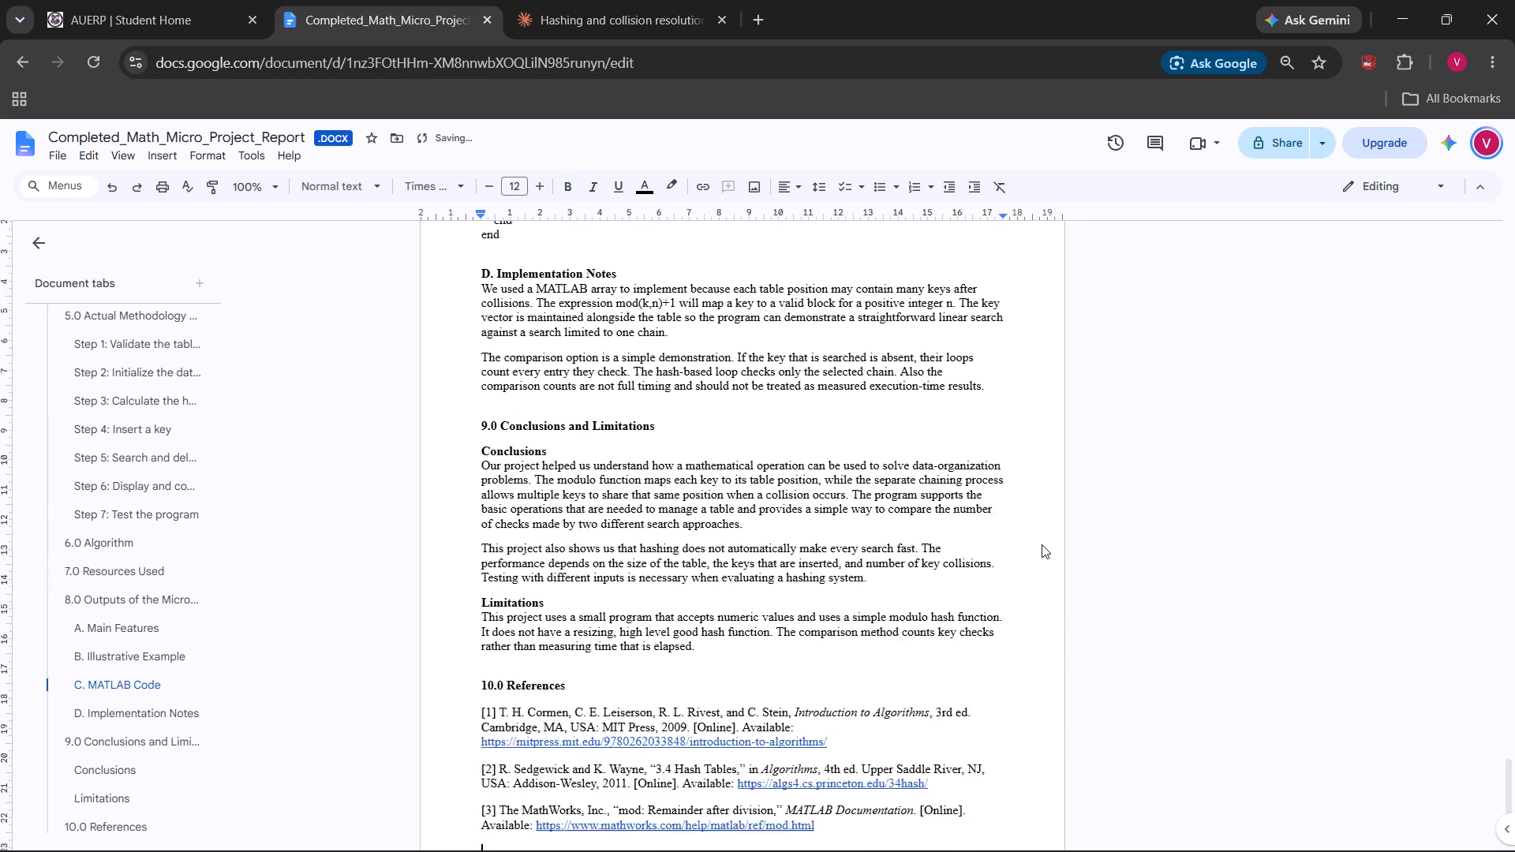
Look back through the report from the references up to the title page.
scroll(1042, 544, up, 4)
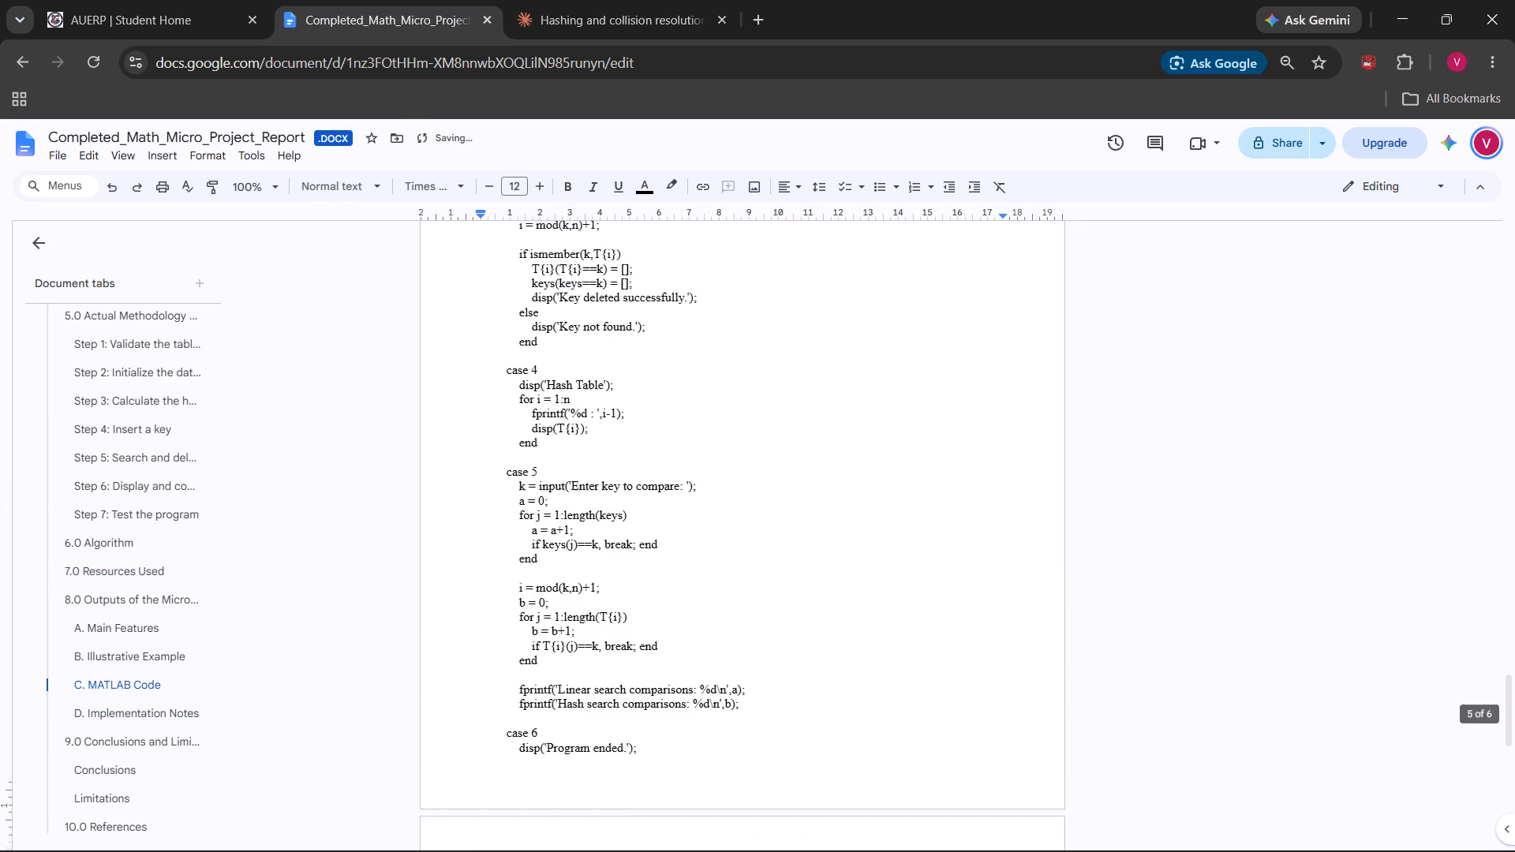
scroll(1042, 544, up, 7)
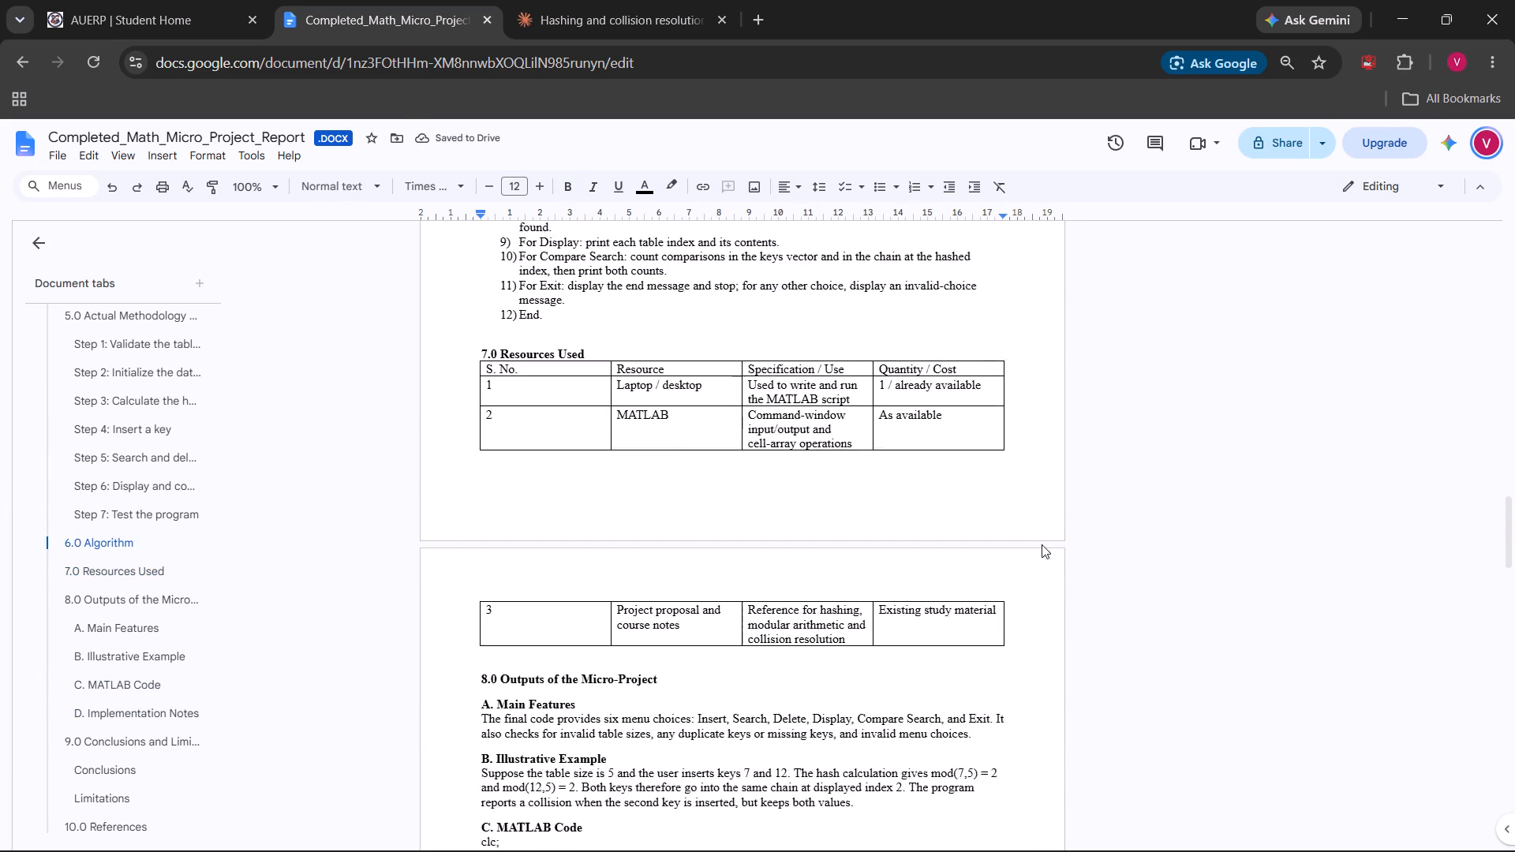
scroll(1042, 544, up, 5)
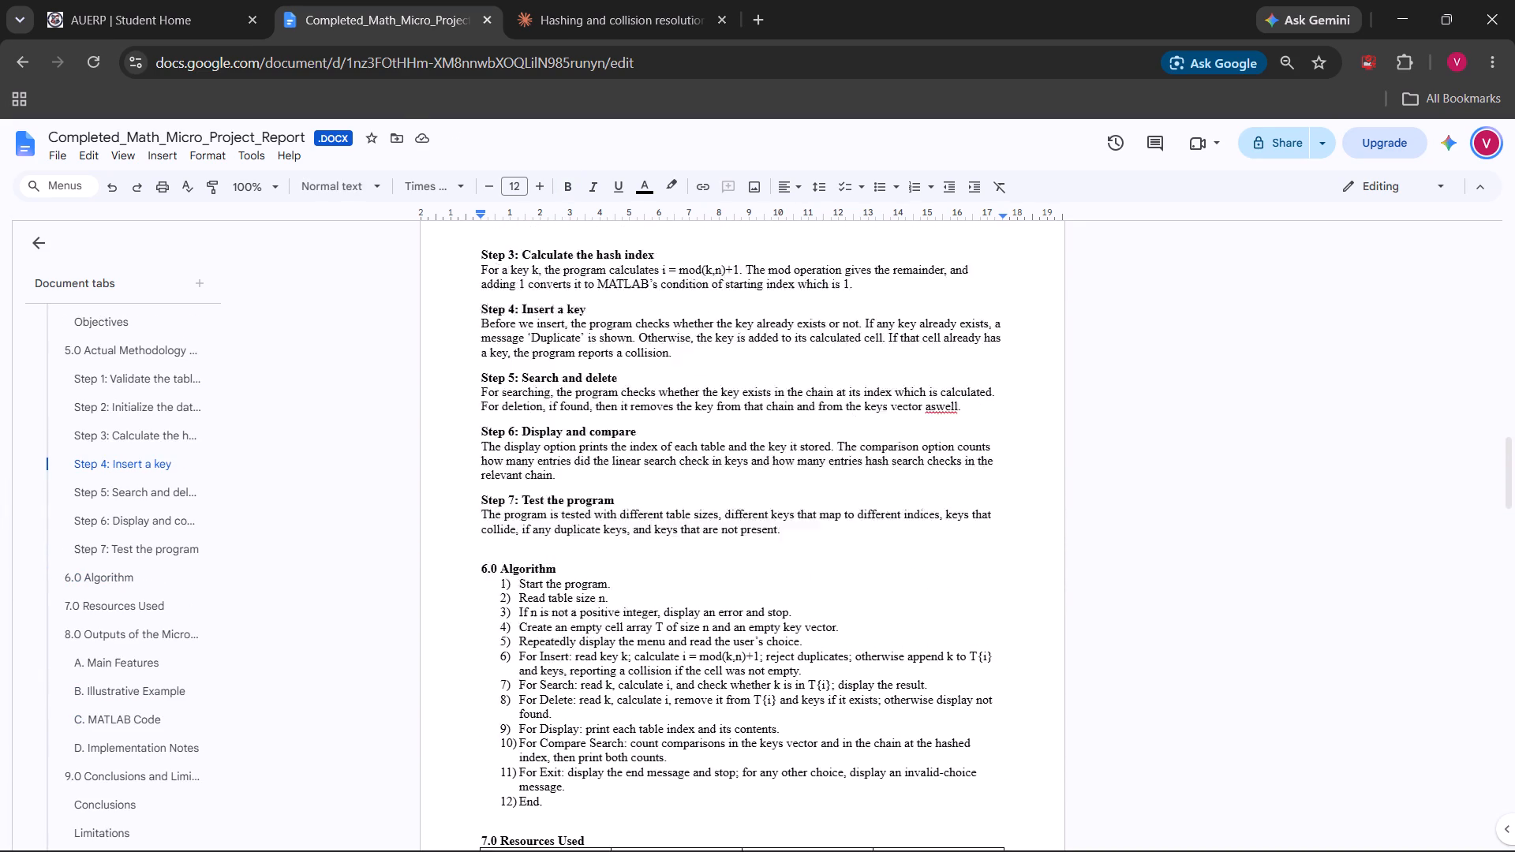
scroll(1042, 544, up, 4)
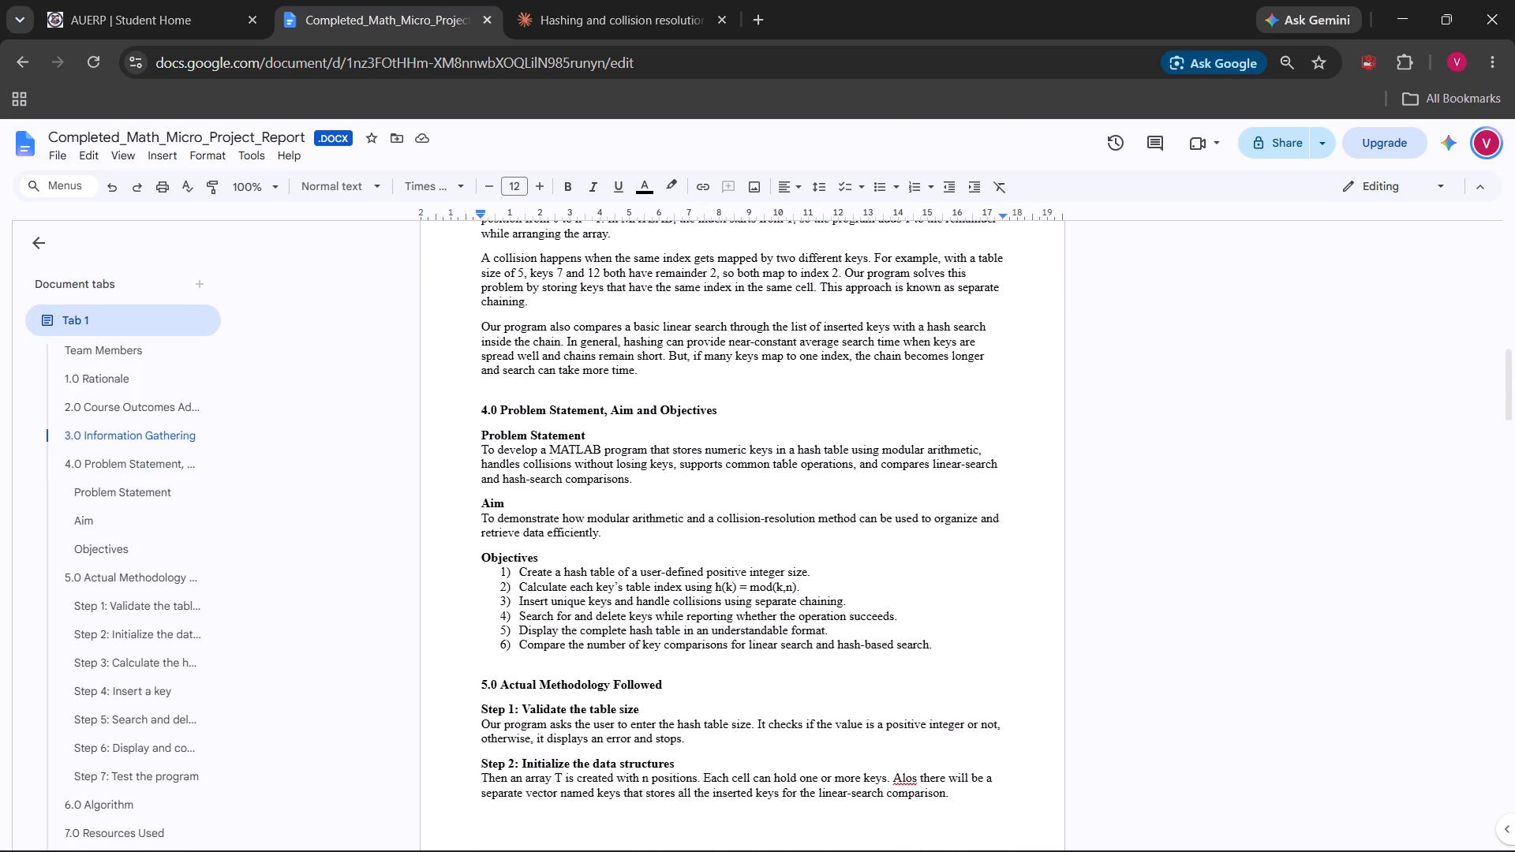
scroll(1042, 544, up, 3)
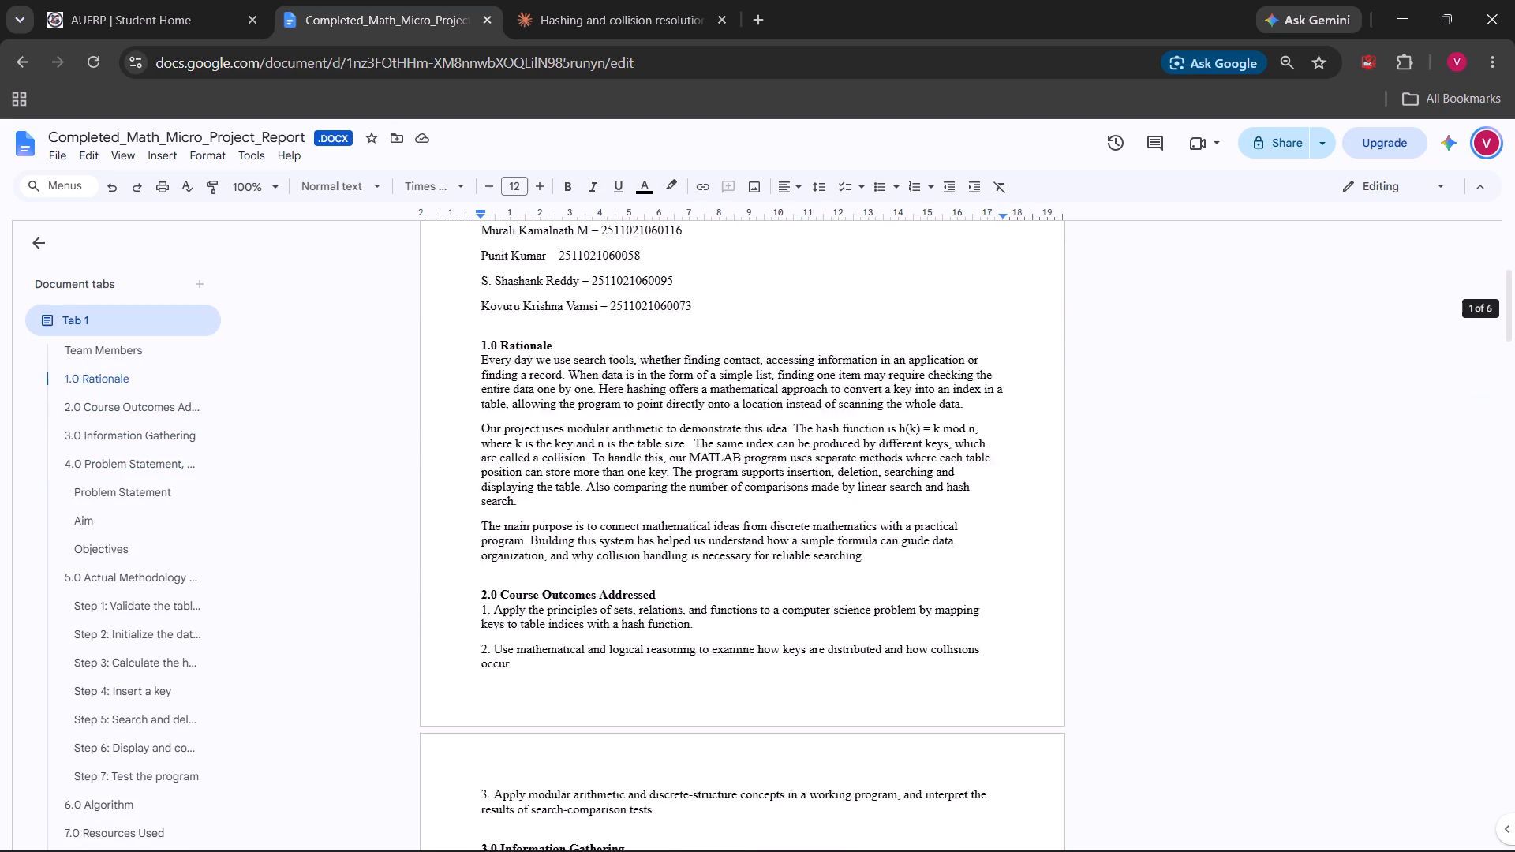
scroll(1042, 544, up, 2)
scroll(787, 469, up, 1)
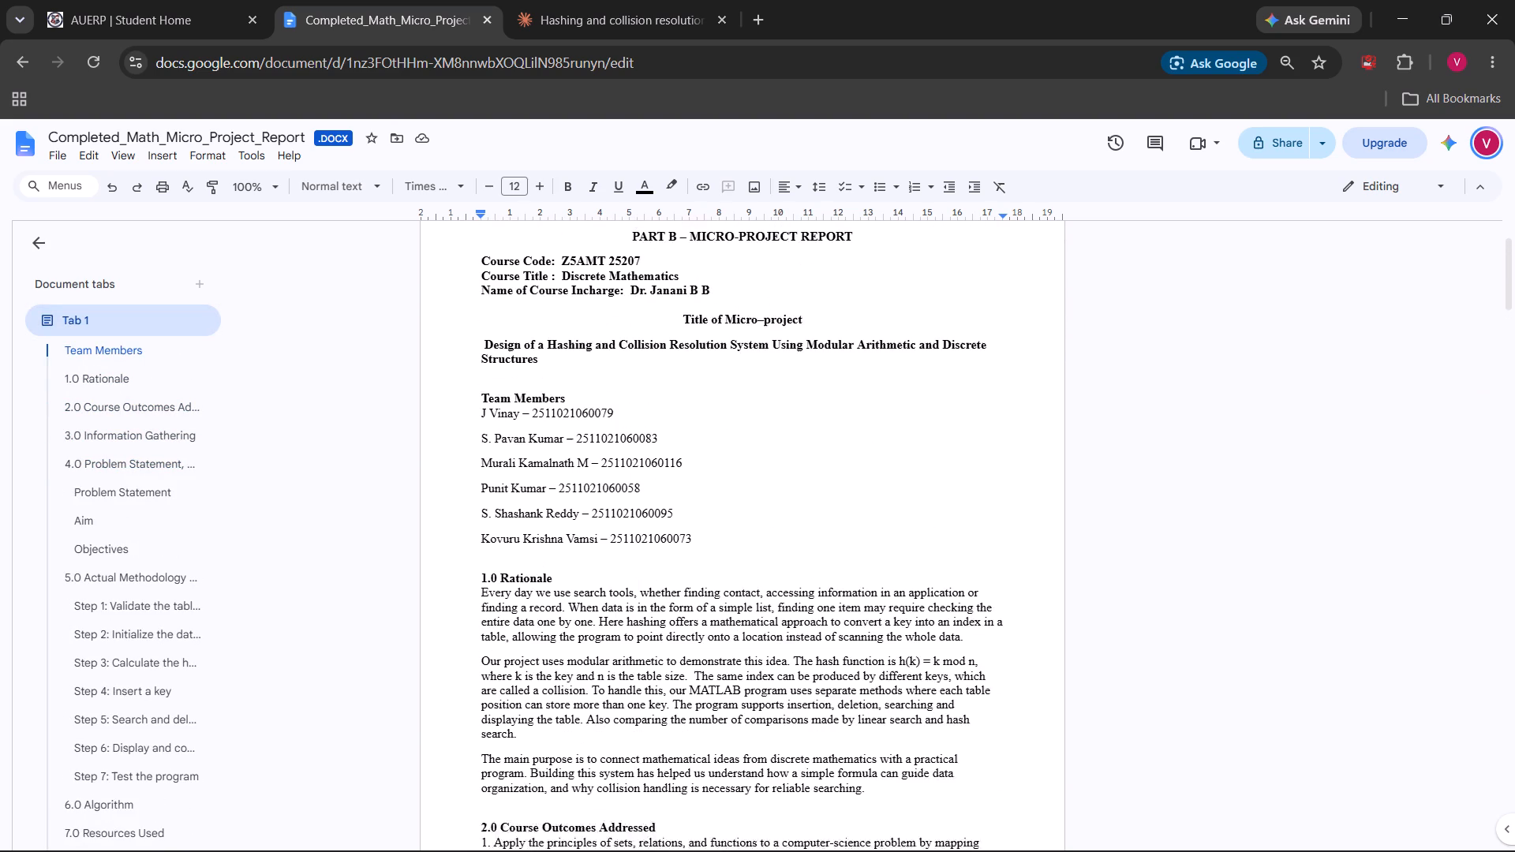
scroll(787, 469, up, 1)
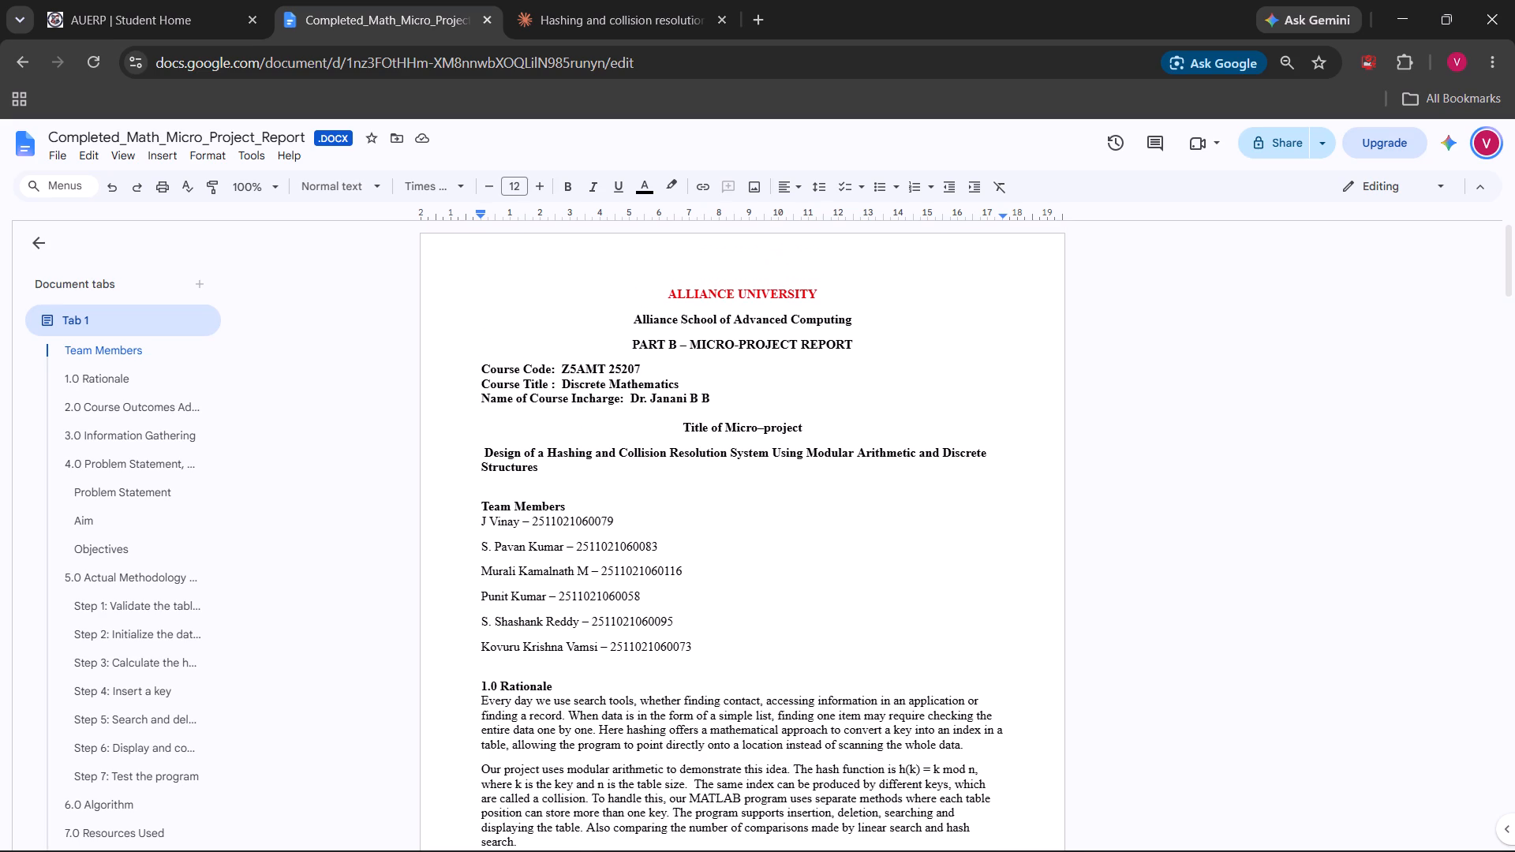
drag(582, 474, 466, 456)
key(ctrl+c)
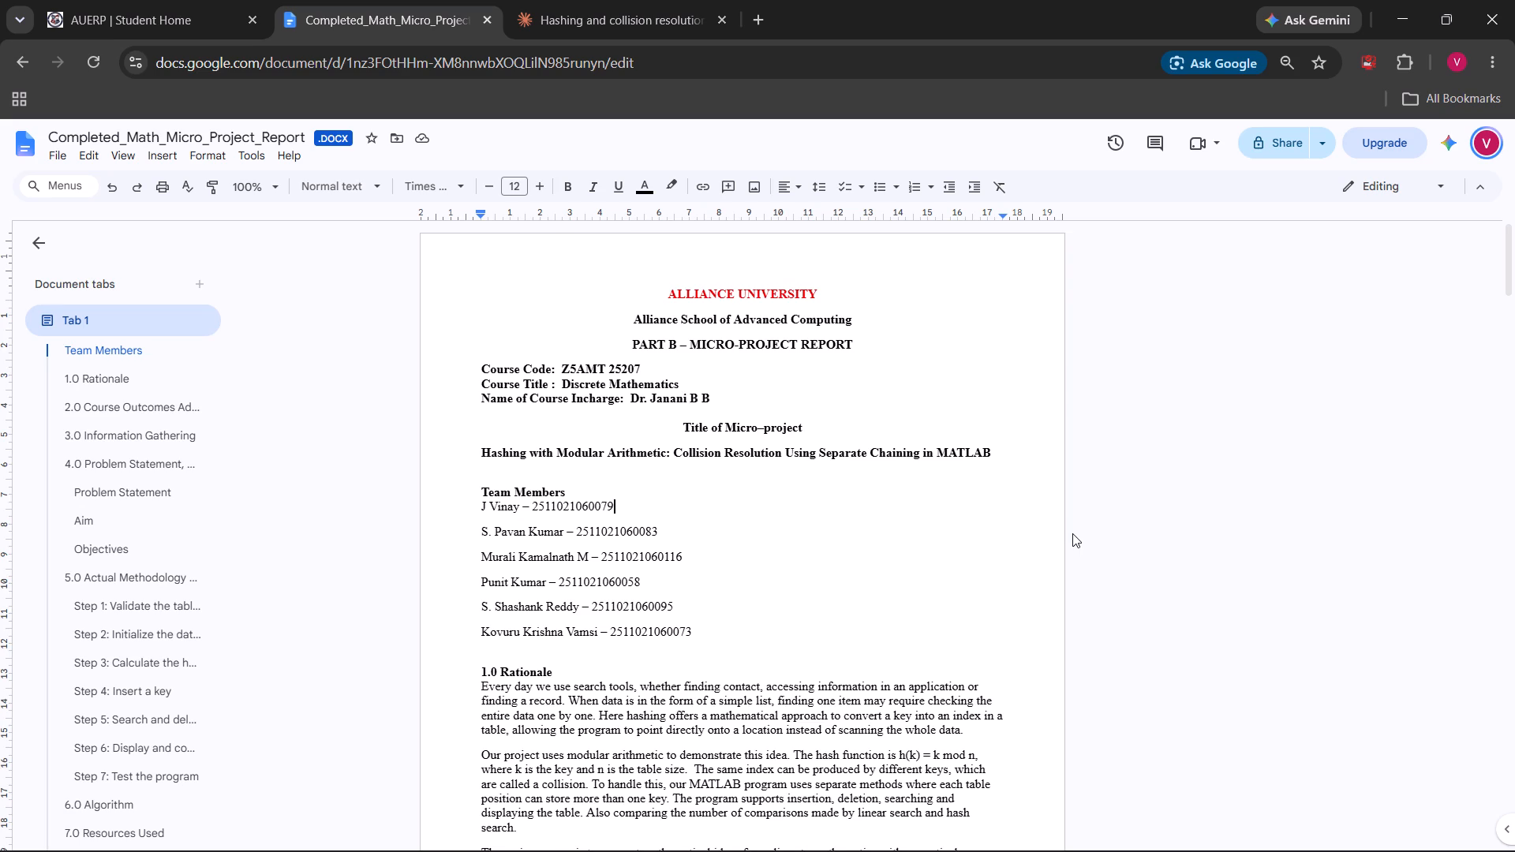
Save the report with its new title.
scroll(1072, 533, down, 1)
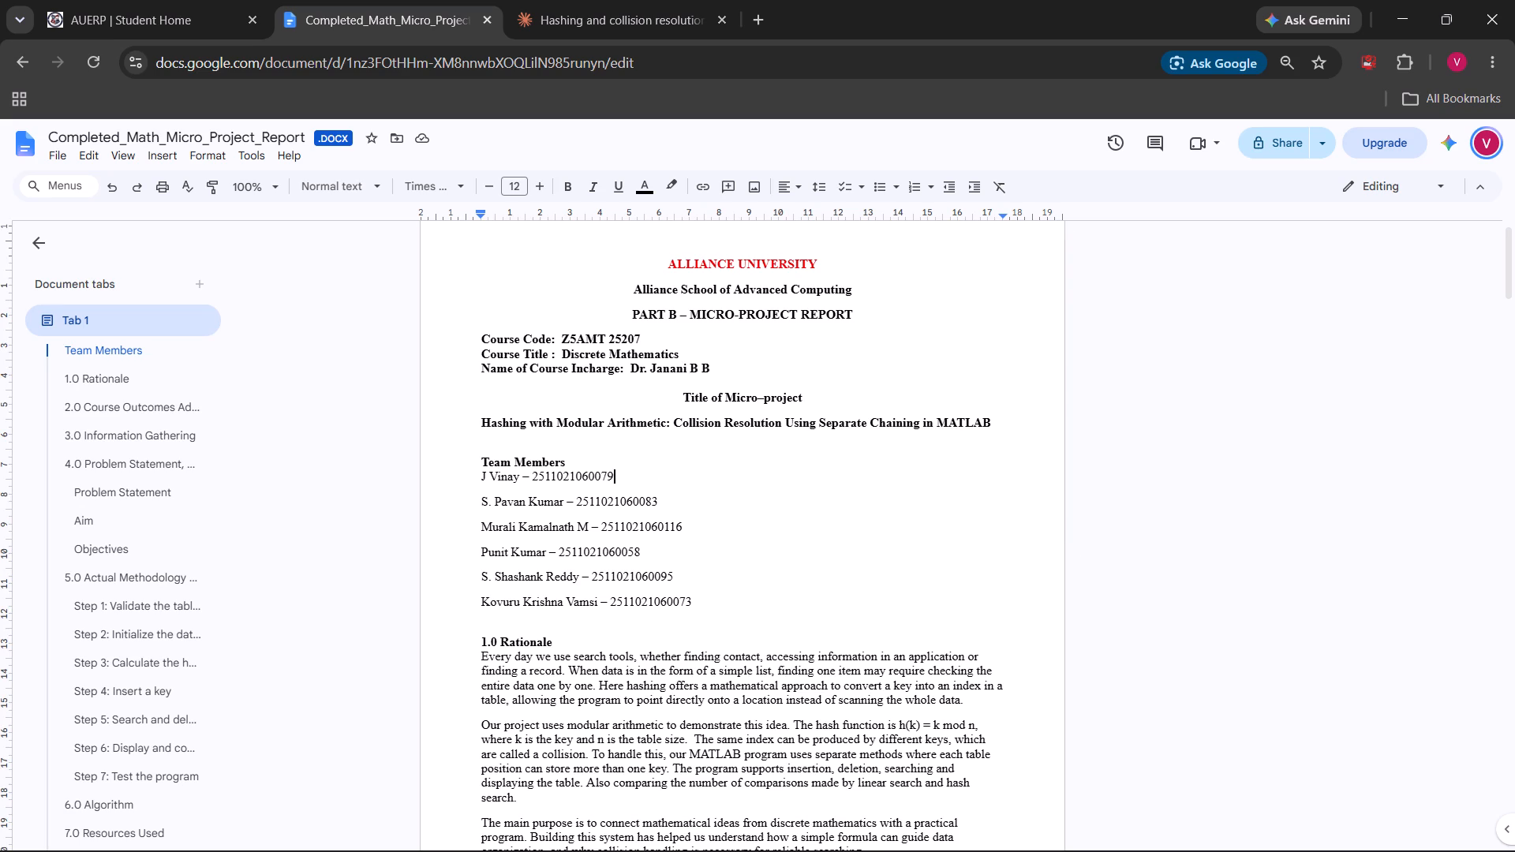
key(ctrl+s)
key(ctrl+s)
key(ctrl+s)
Check through the report once more and download it as a PDF document to D:\Downloads.
scroll(1001, 489, up, 2)
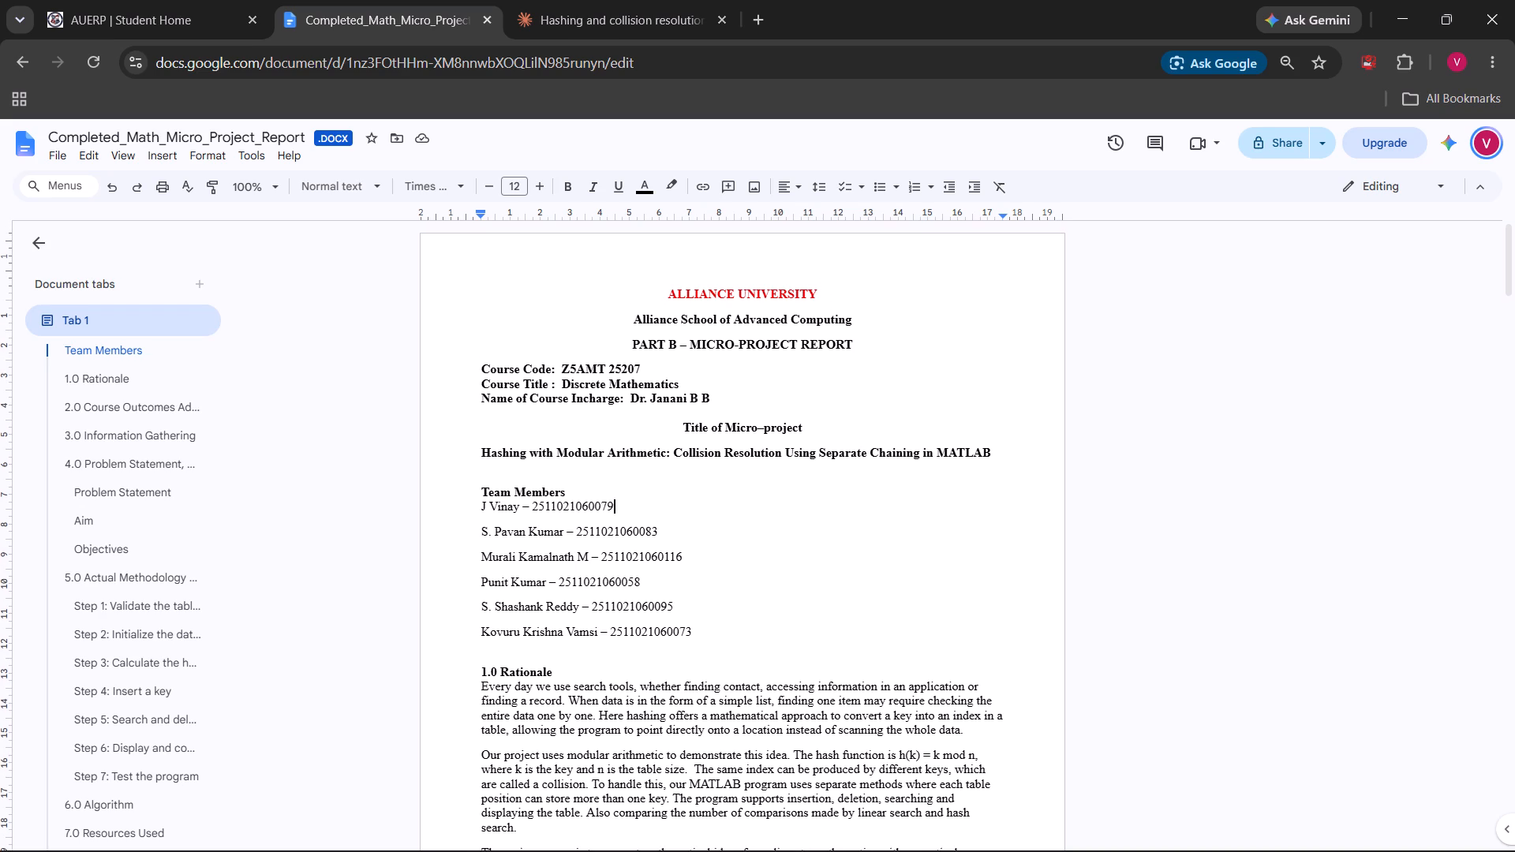
scroll(1001, 489, down, 3)
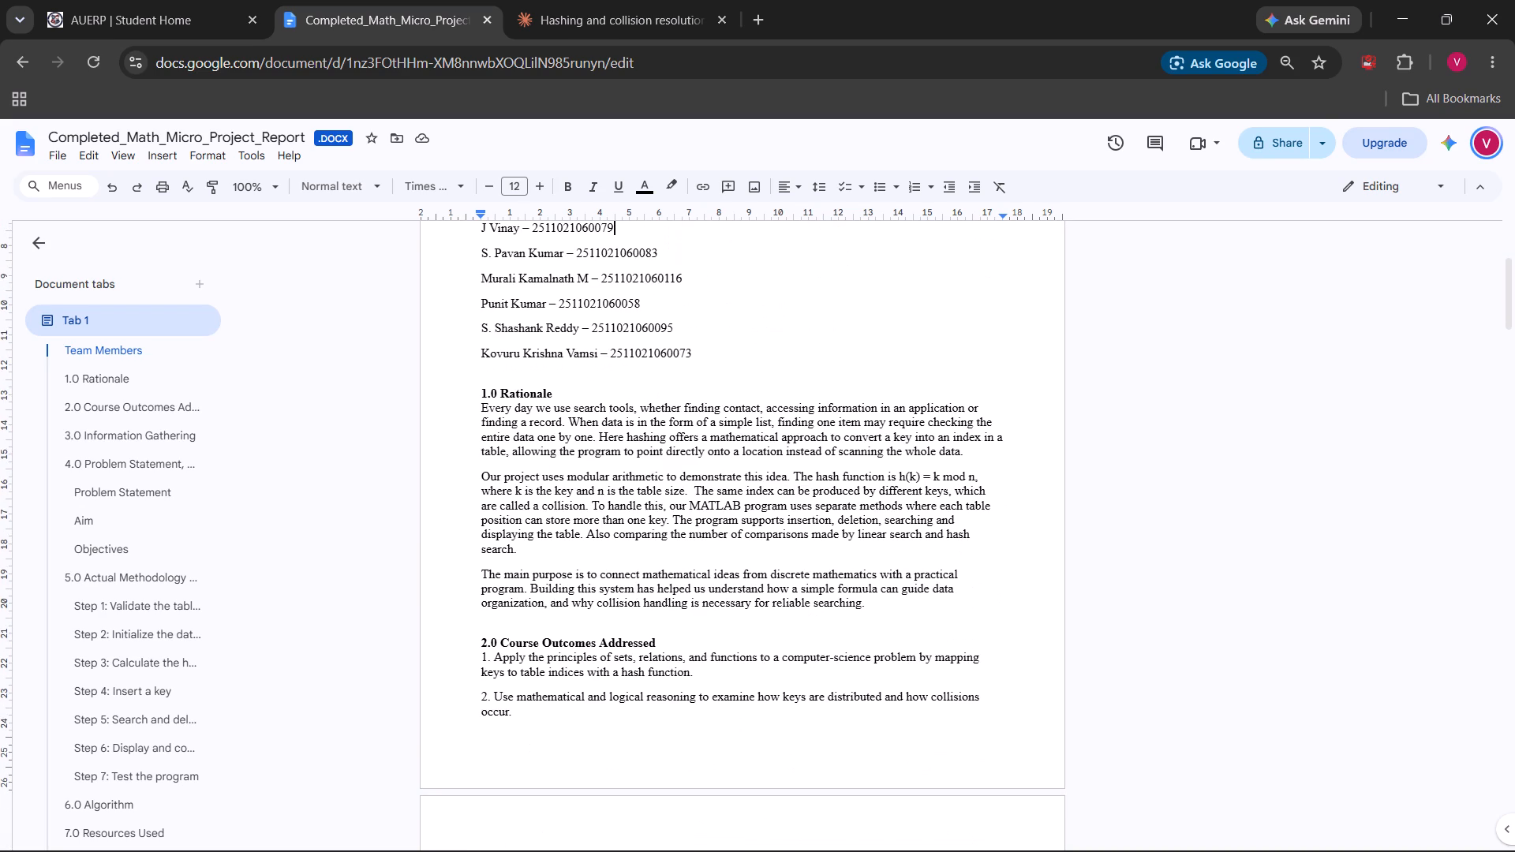
scroll(1001, 489, down, 9)
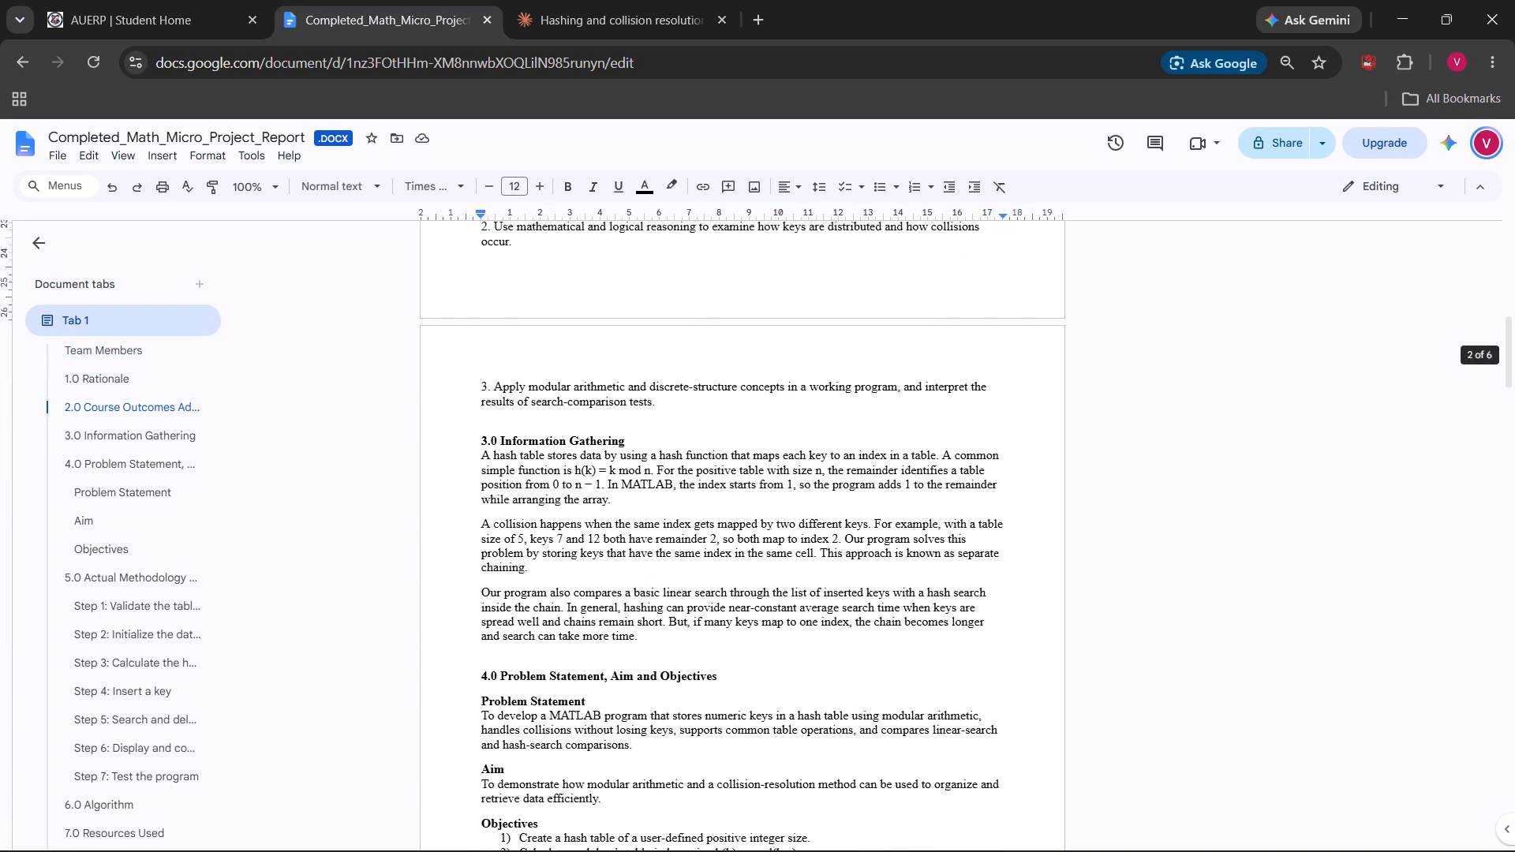
scroll(1001, 489, down, 10)
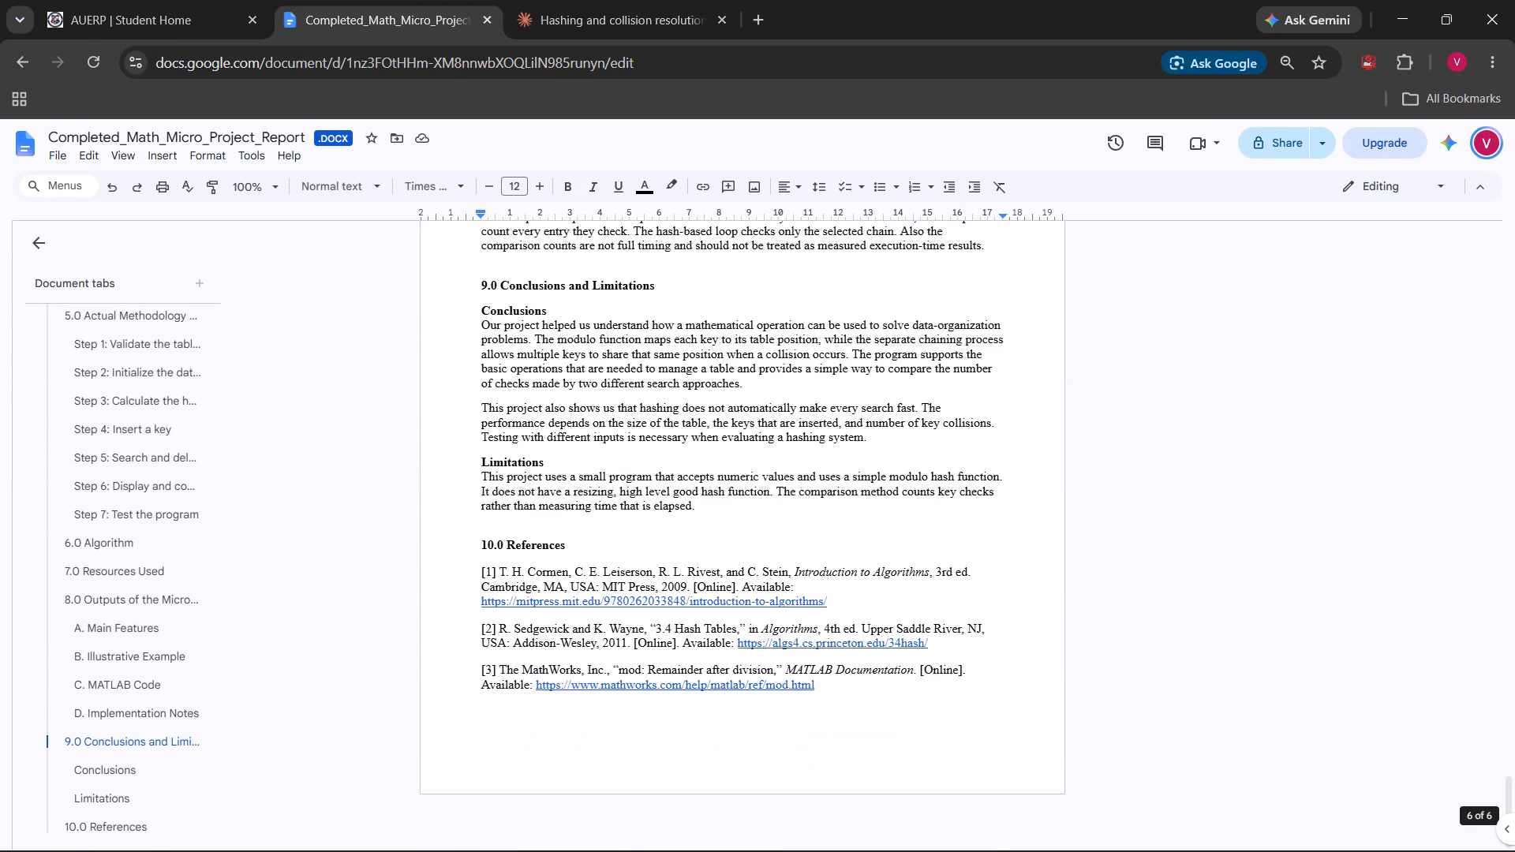
click(53, 156)
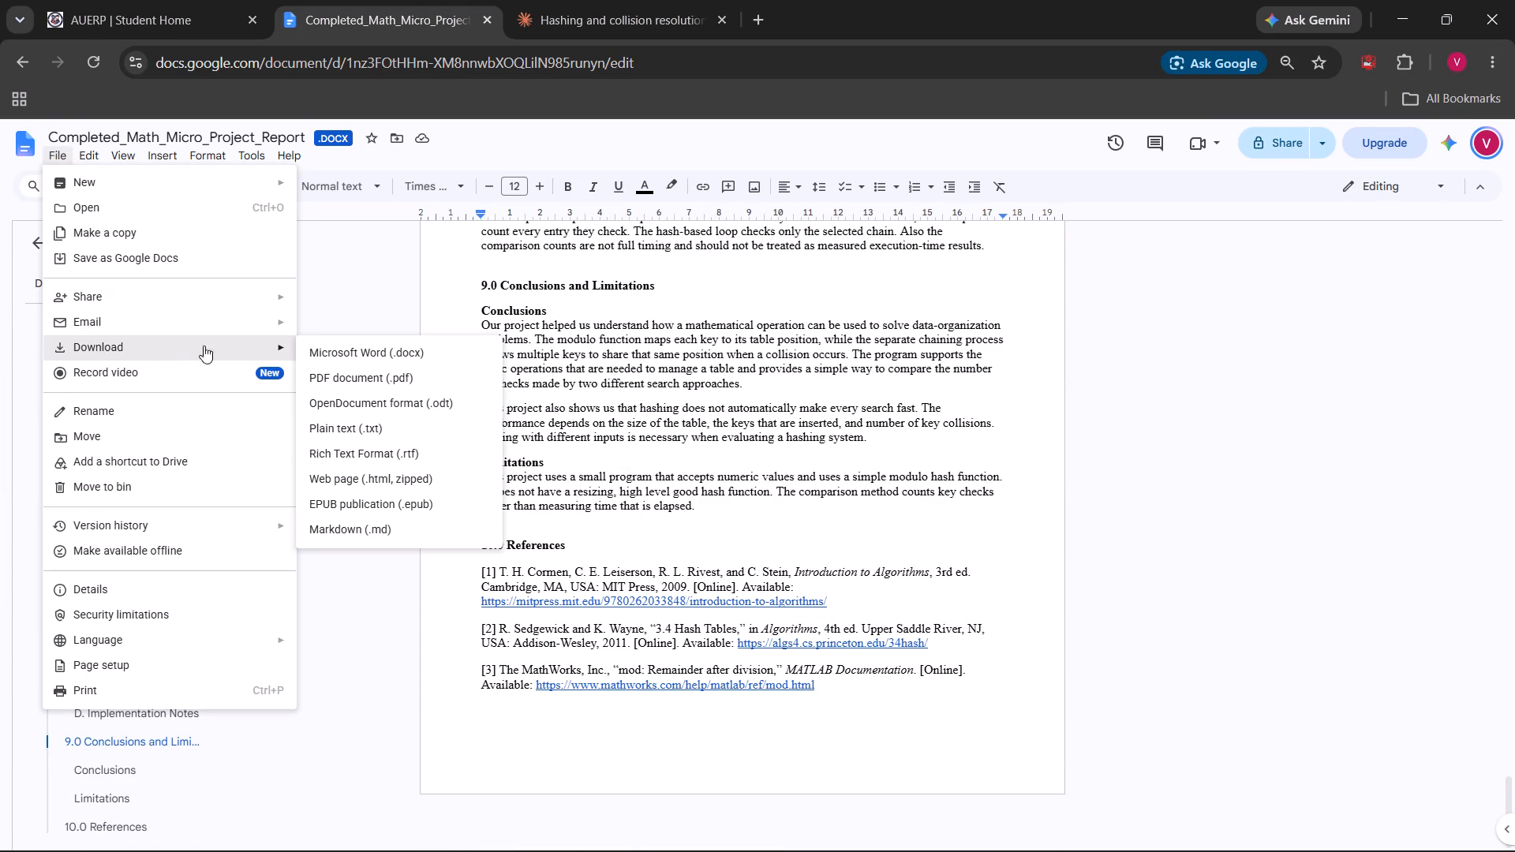
click(358, 371)
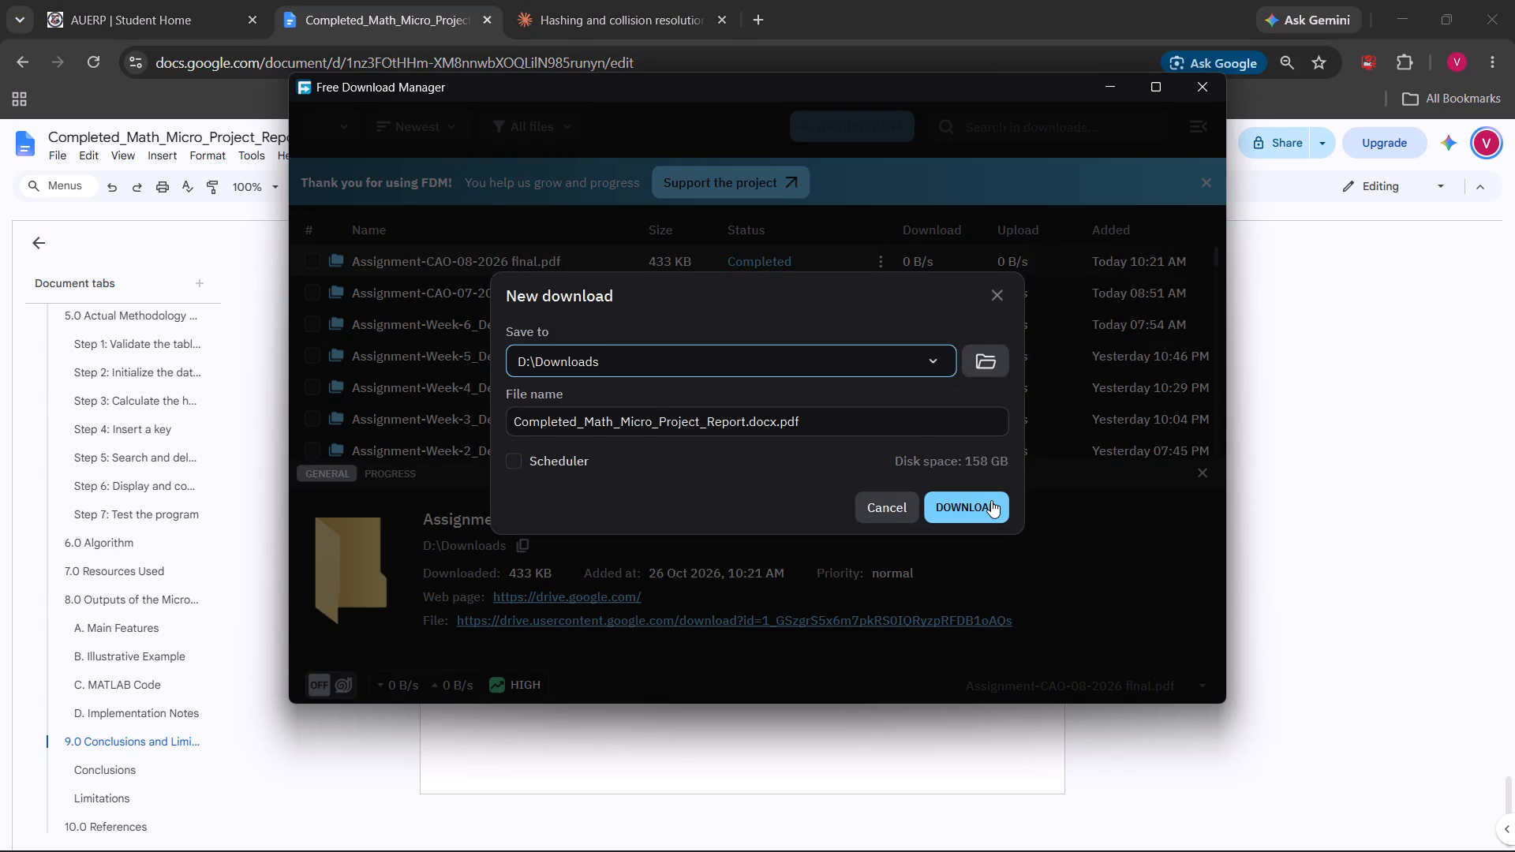
click(991, 500)
Open the download's containing folder in File Explorer and copy the report PDF.
click(336, 263)
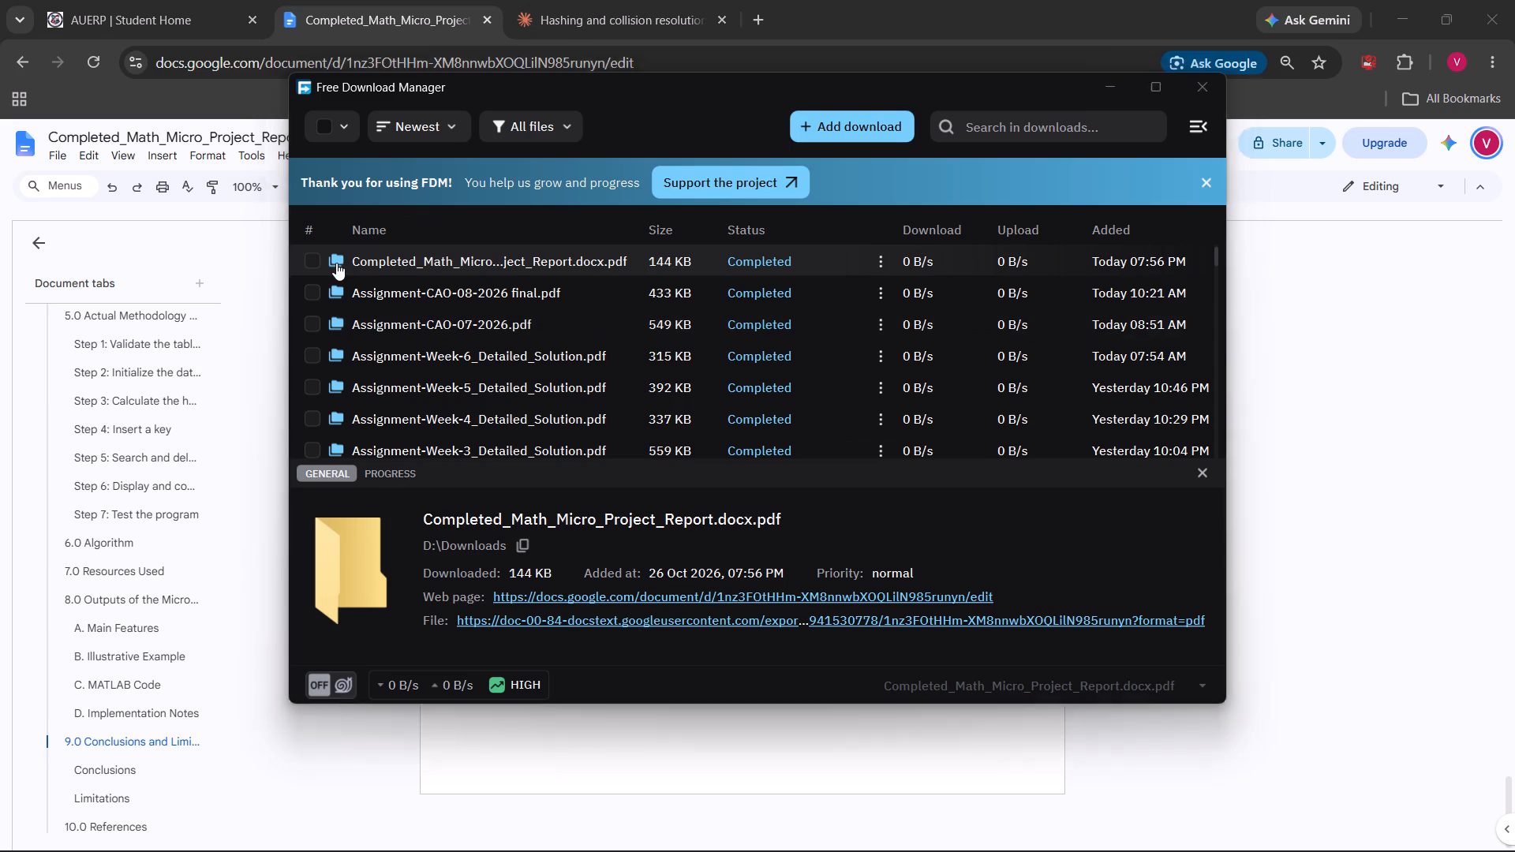
right_click(279, 223)
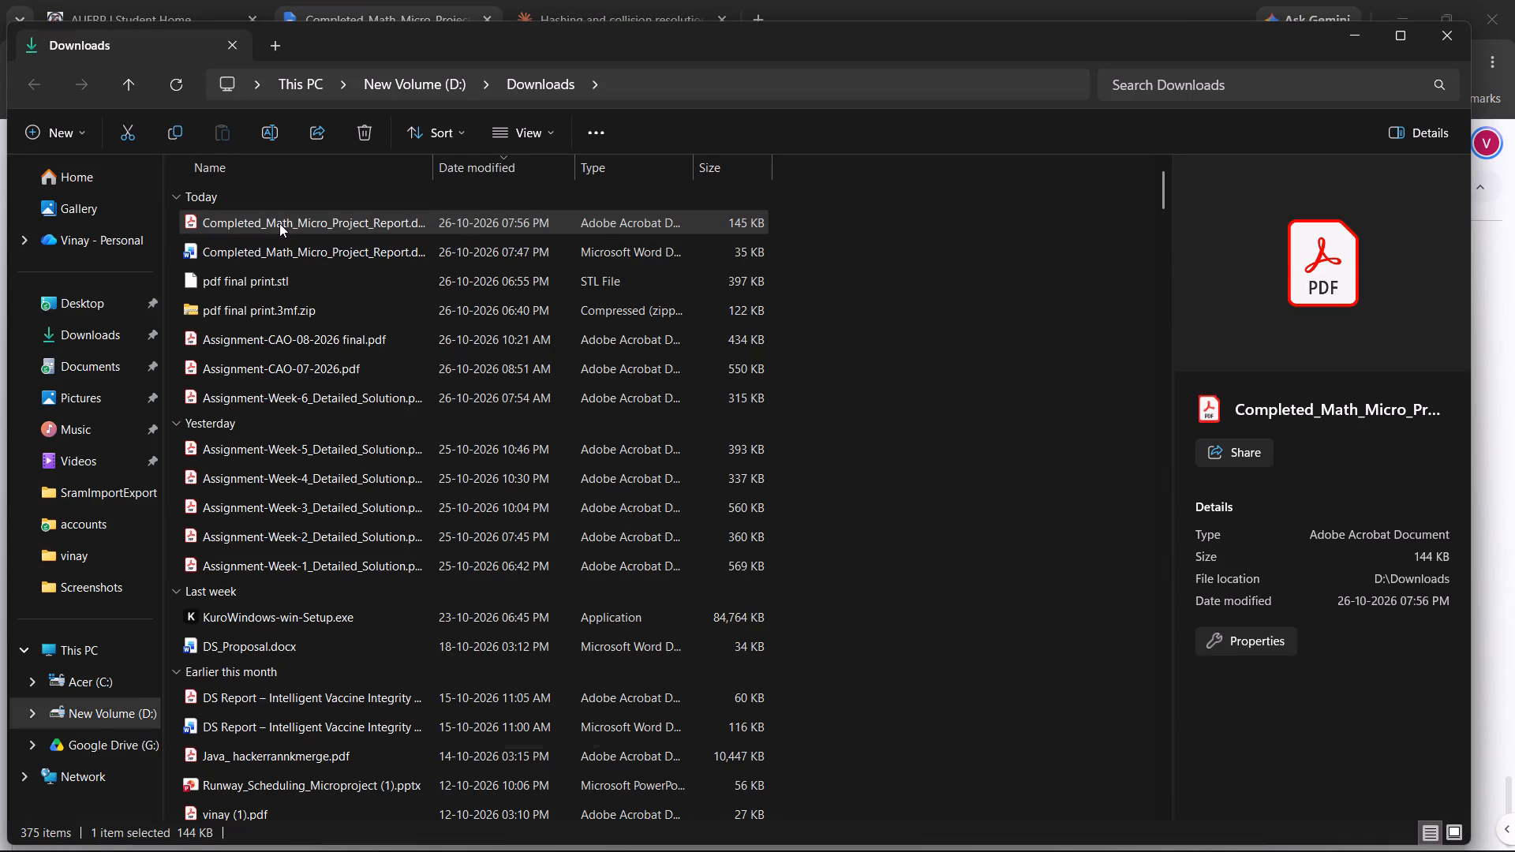
click(373, 257)
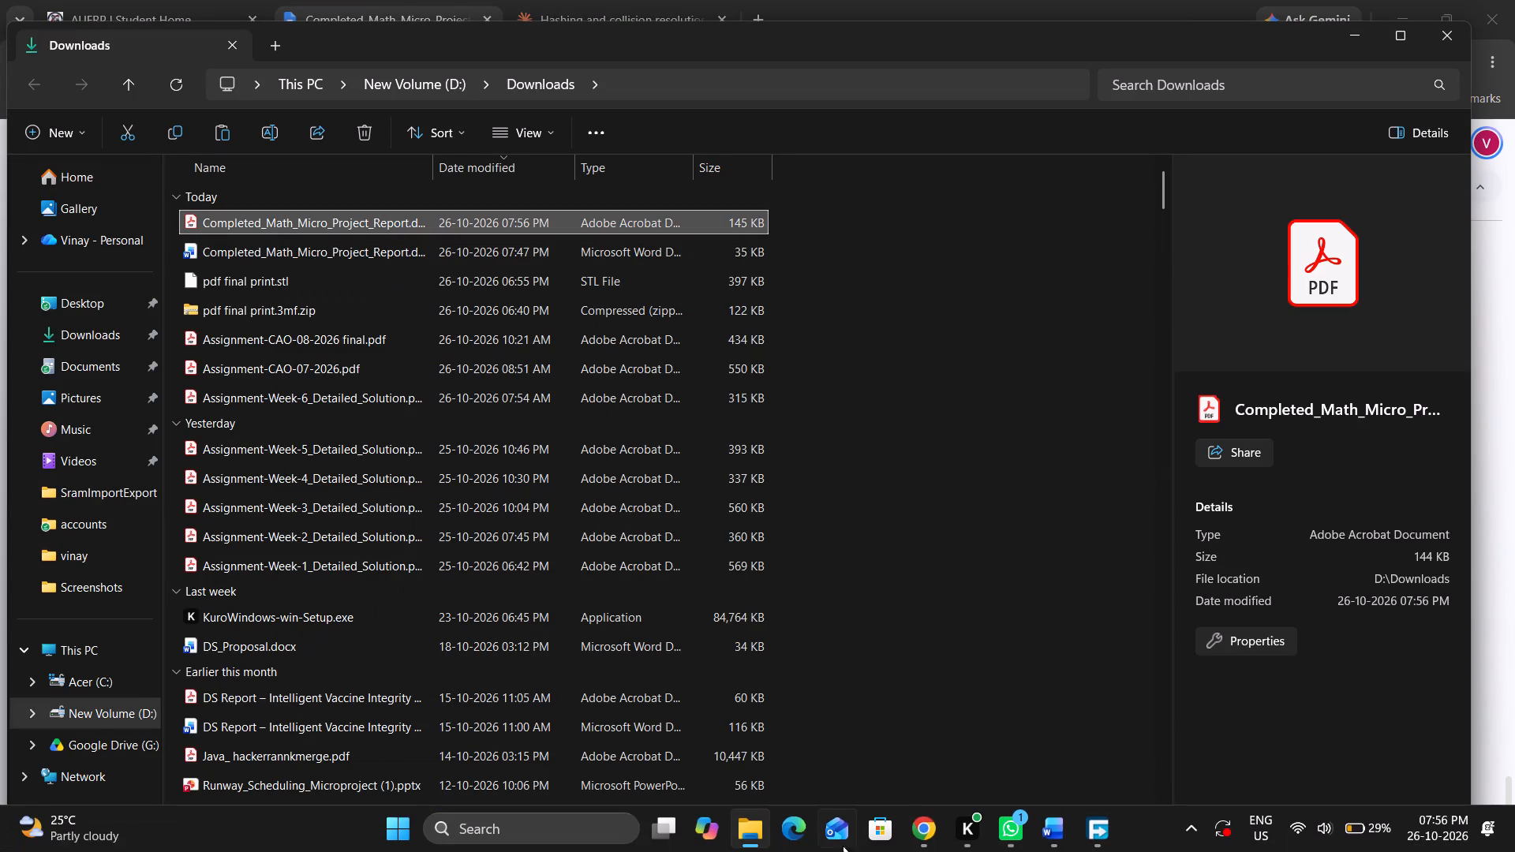
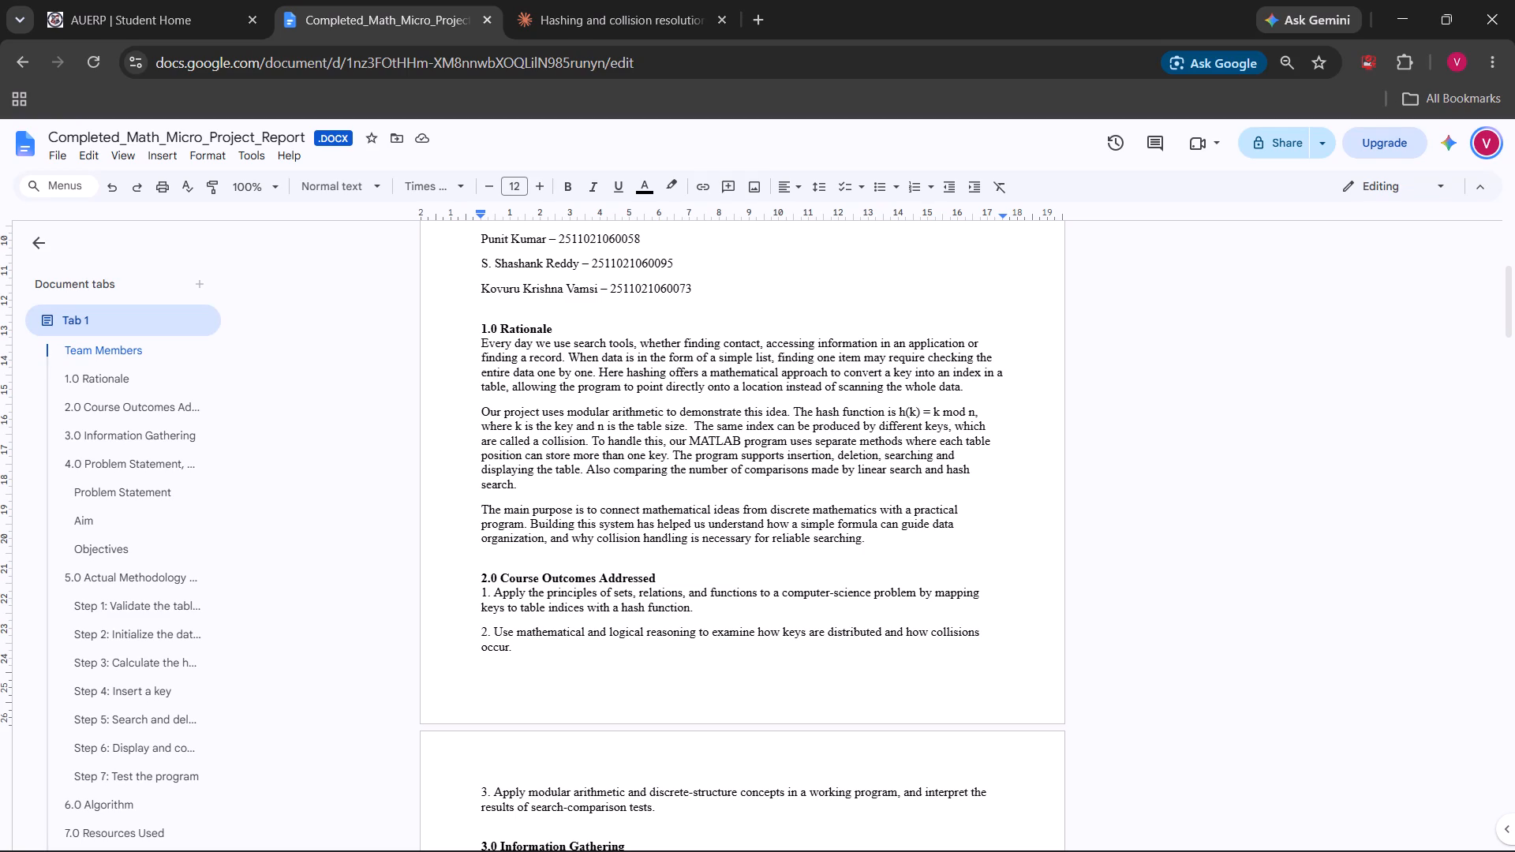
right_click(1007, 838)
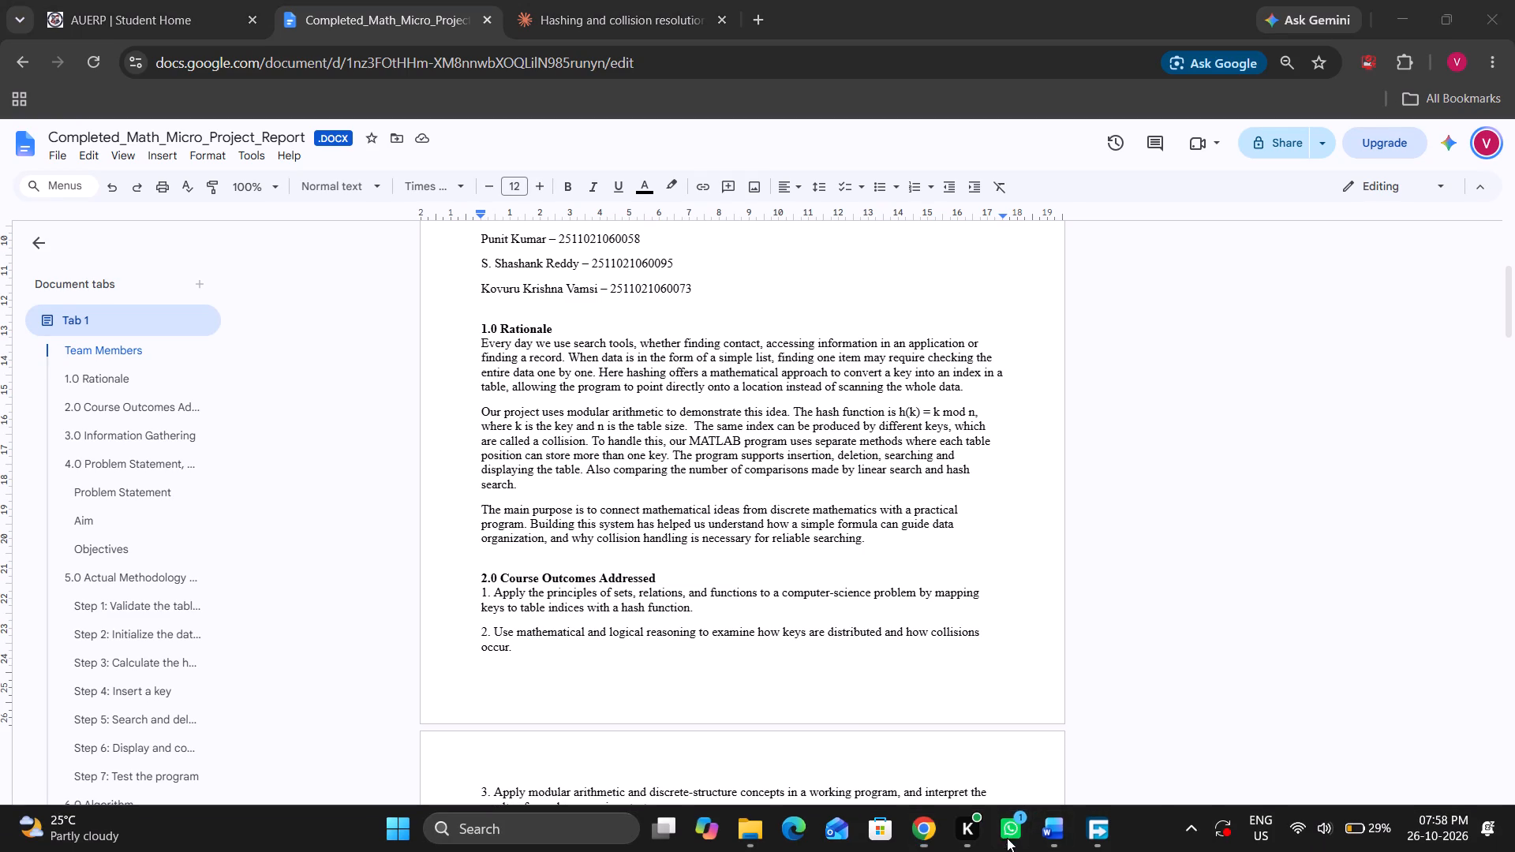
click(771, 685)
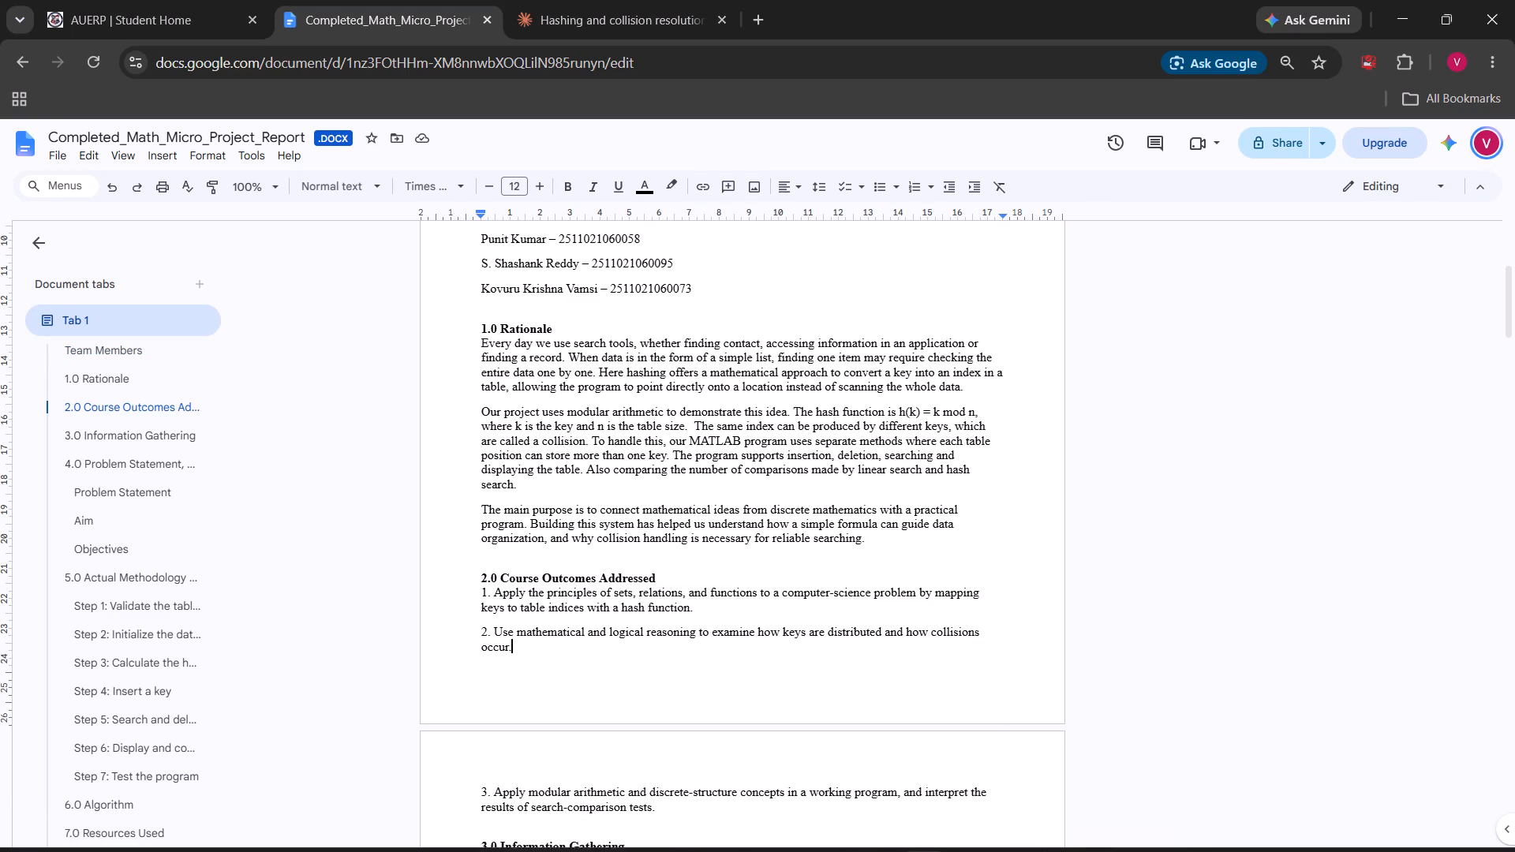
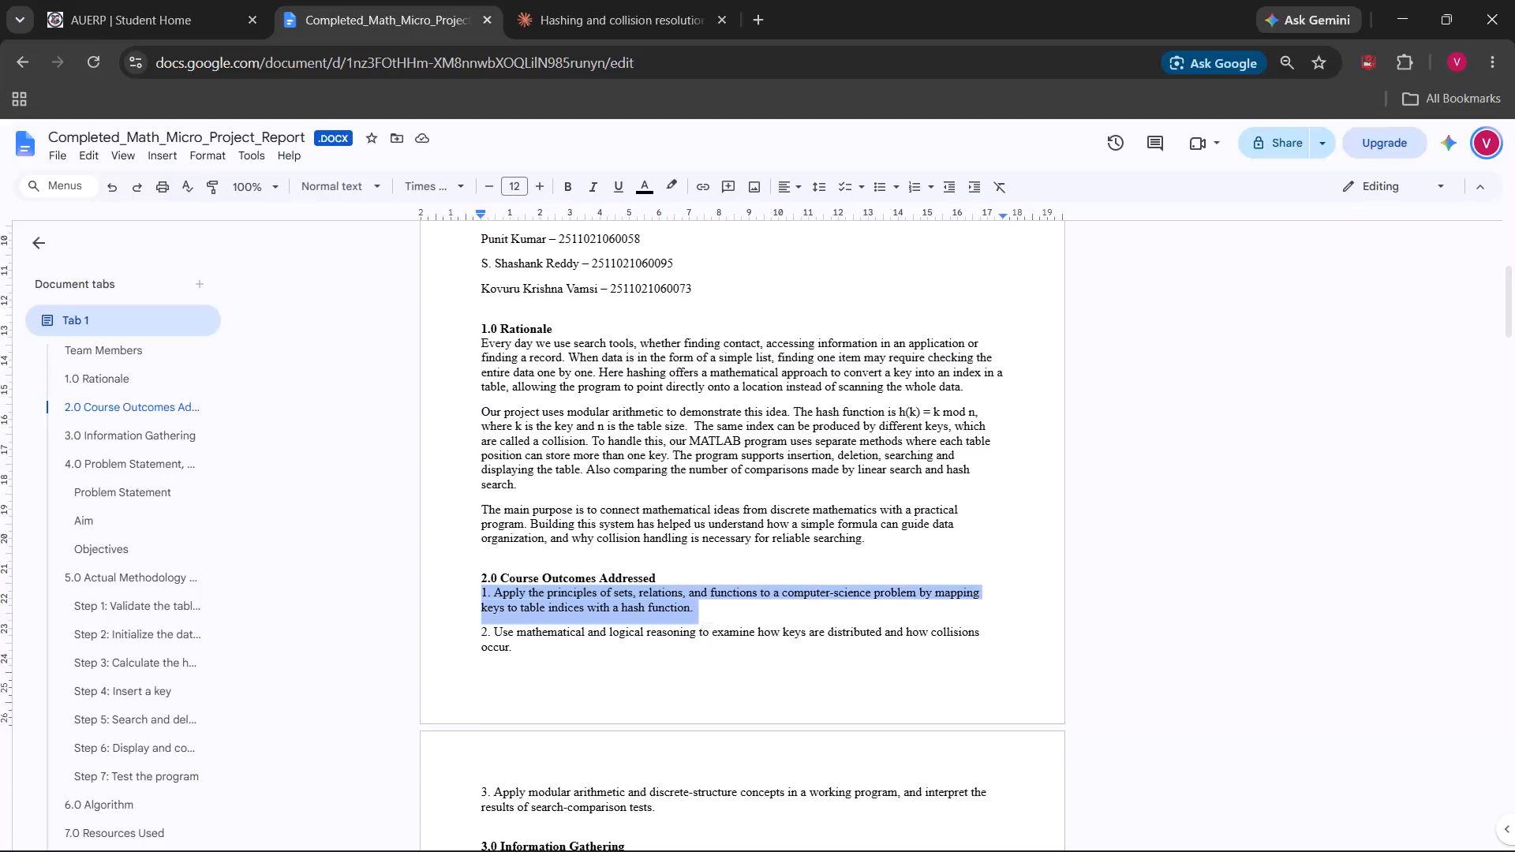
Replace the first course outcome under 2.0 with "CO-1 Use principles of sets, relations, and functions in computer science and IT related applications.".
key(ctrl+v)
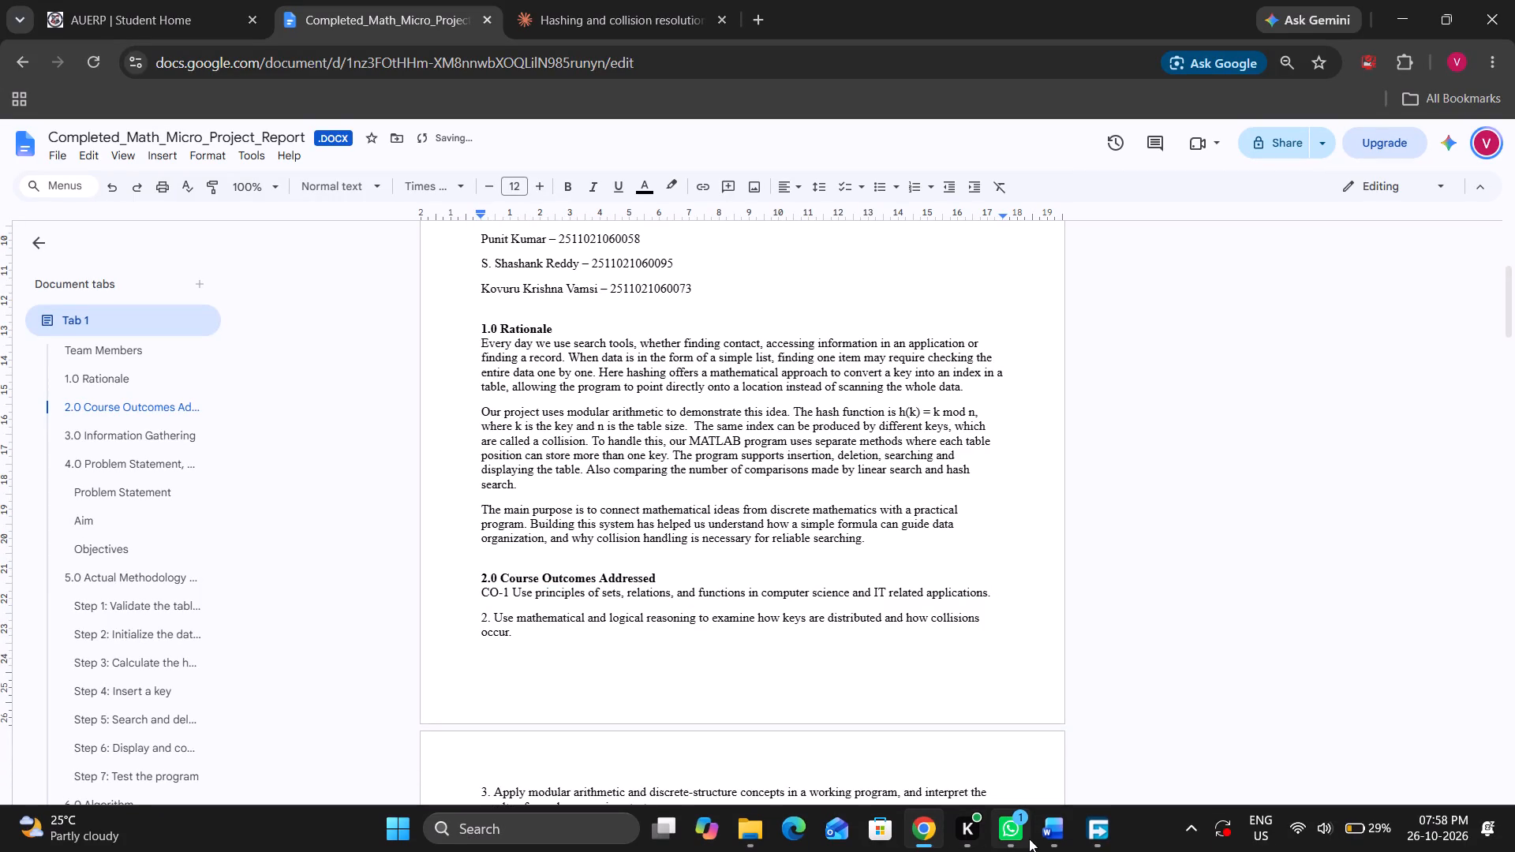
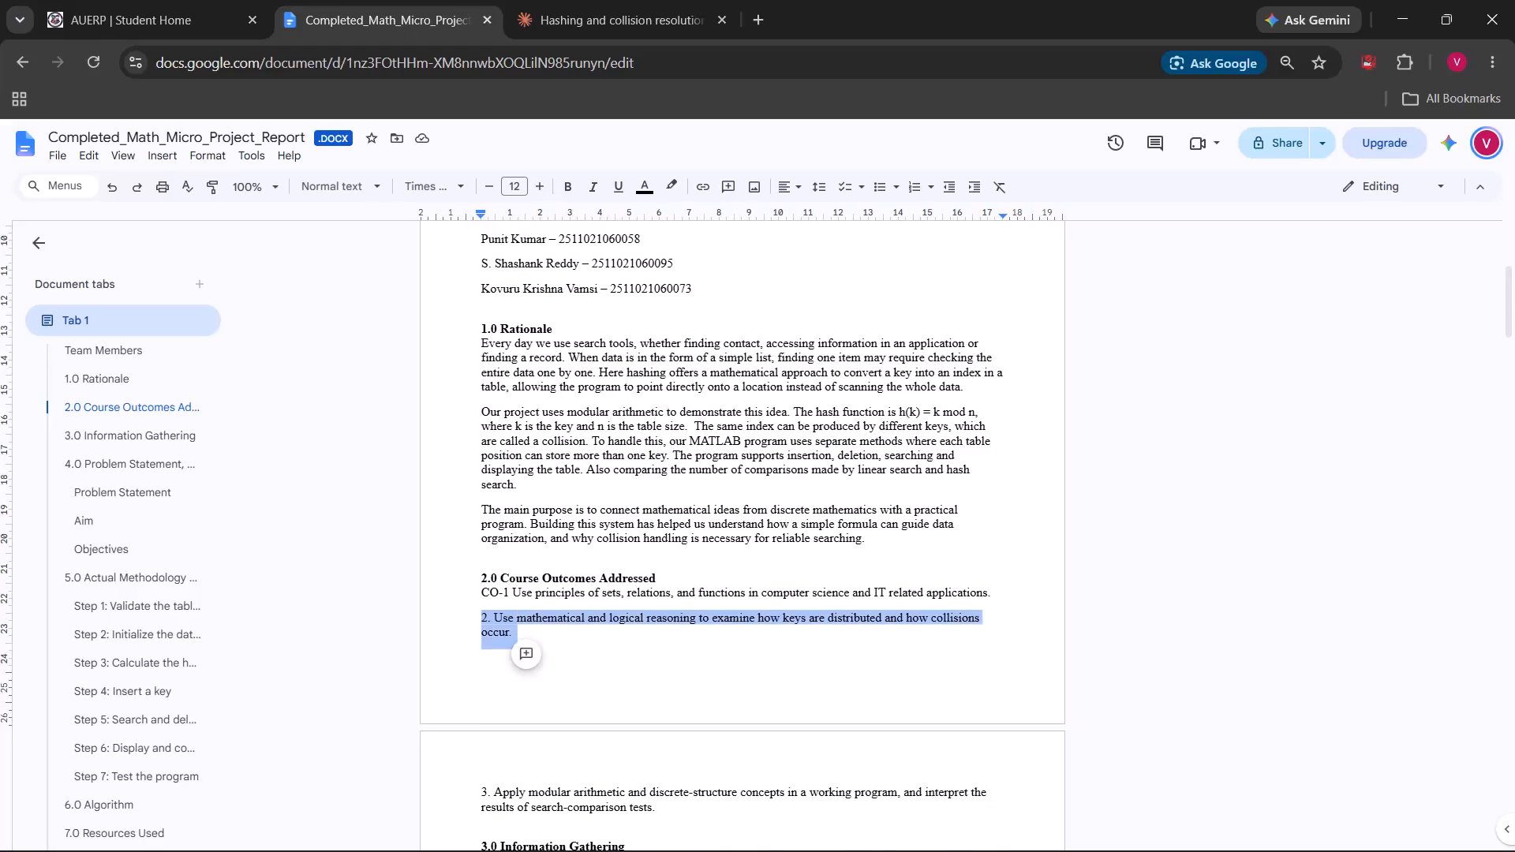
Replace the selected second course outcome with "CO-3 Use combinatorial methods in various types of computer science and IT related applications.".
key(ctrl+v)
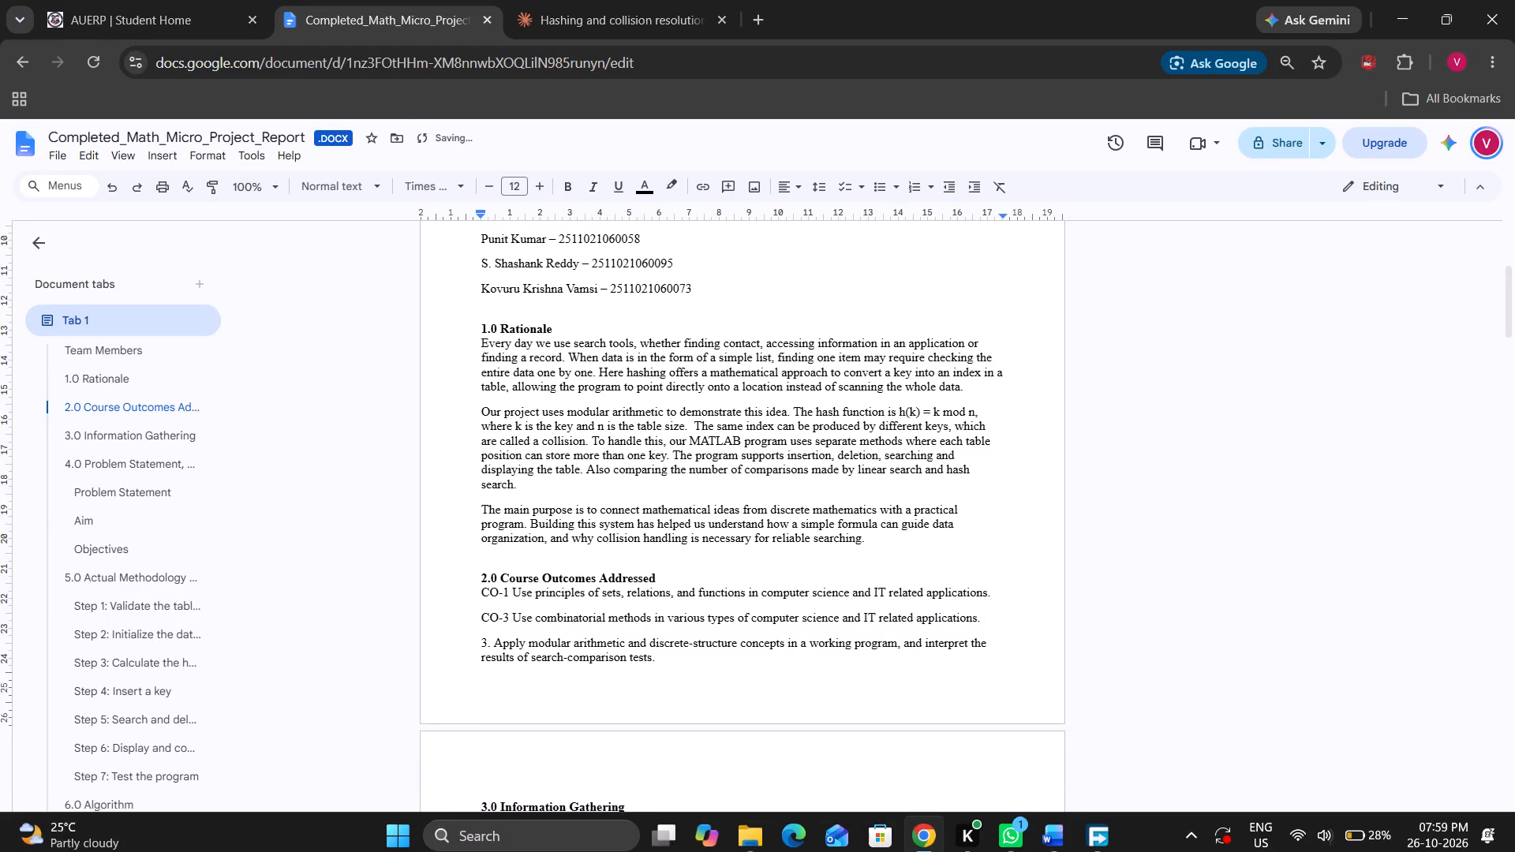
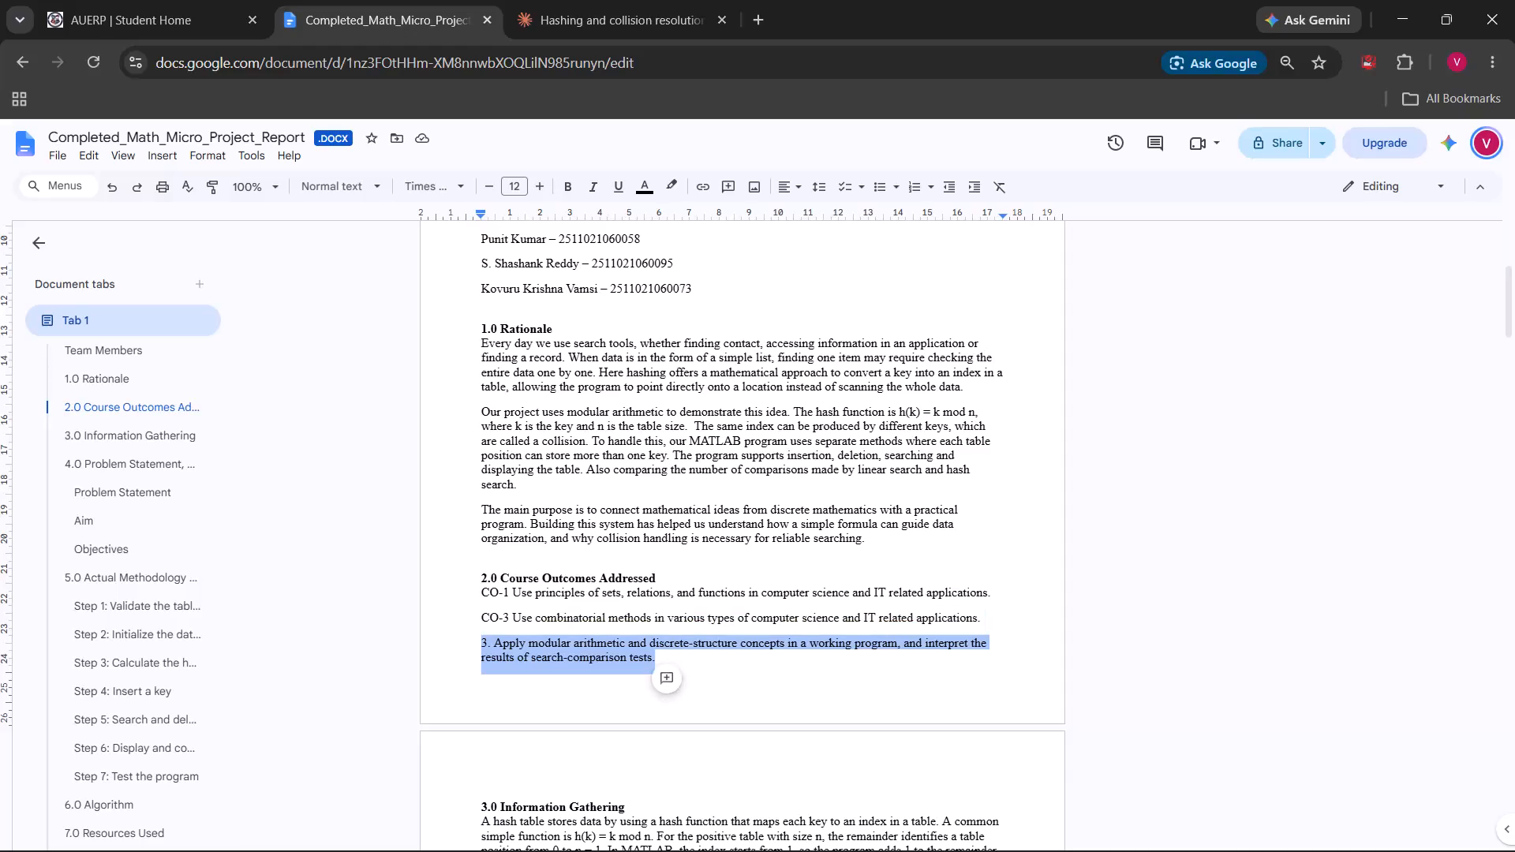
Replace the third course outcome with "CO-5 Use principles of group theory in computer science and IT related applications." and save the report.
key(ctrl+v)
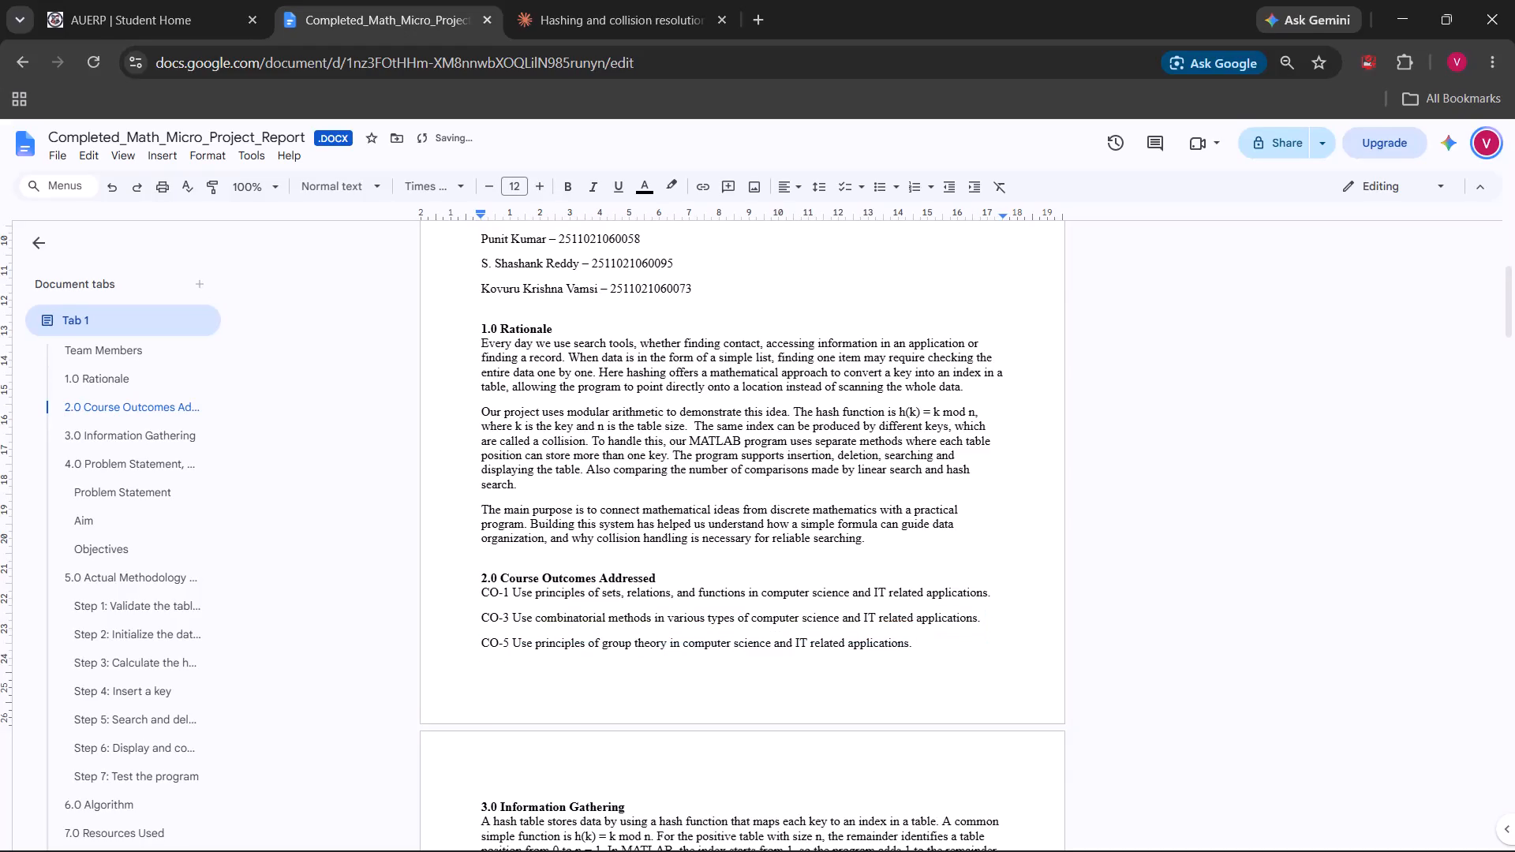
scroll(945, 682, down, 1)
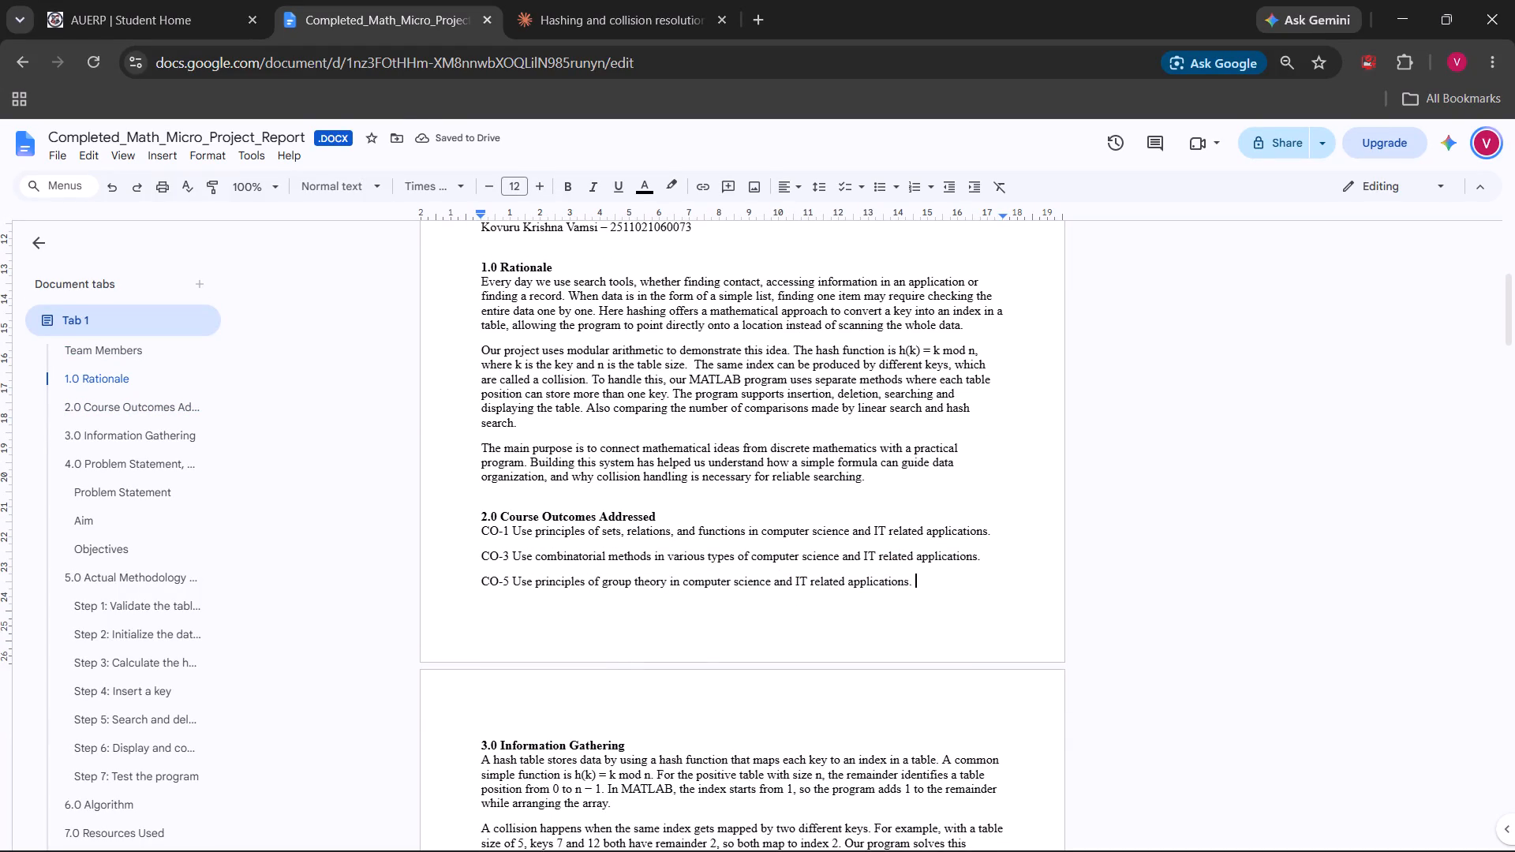
key(ctrl+s)
Download the updated report as a PDF document to D:\Downloads.
click(66, 153)
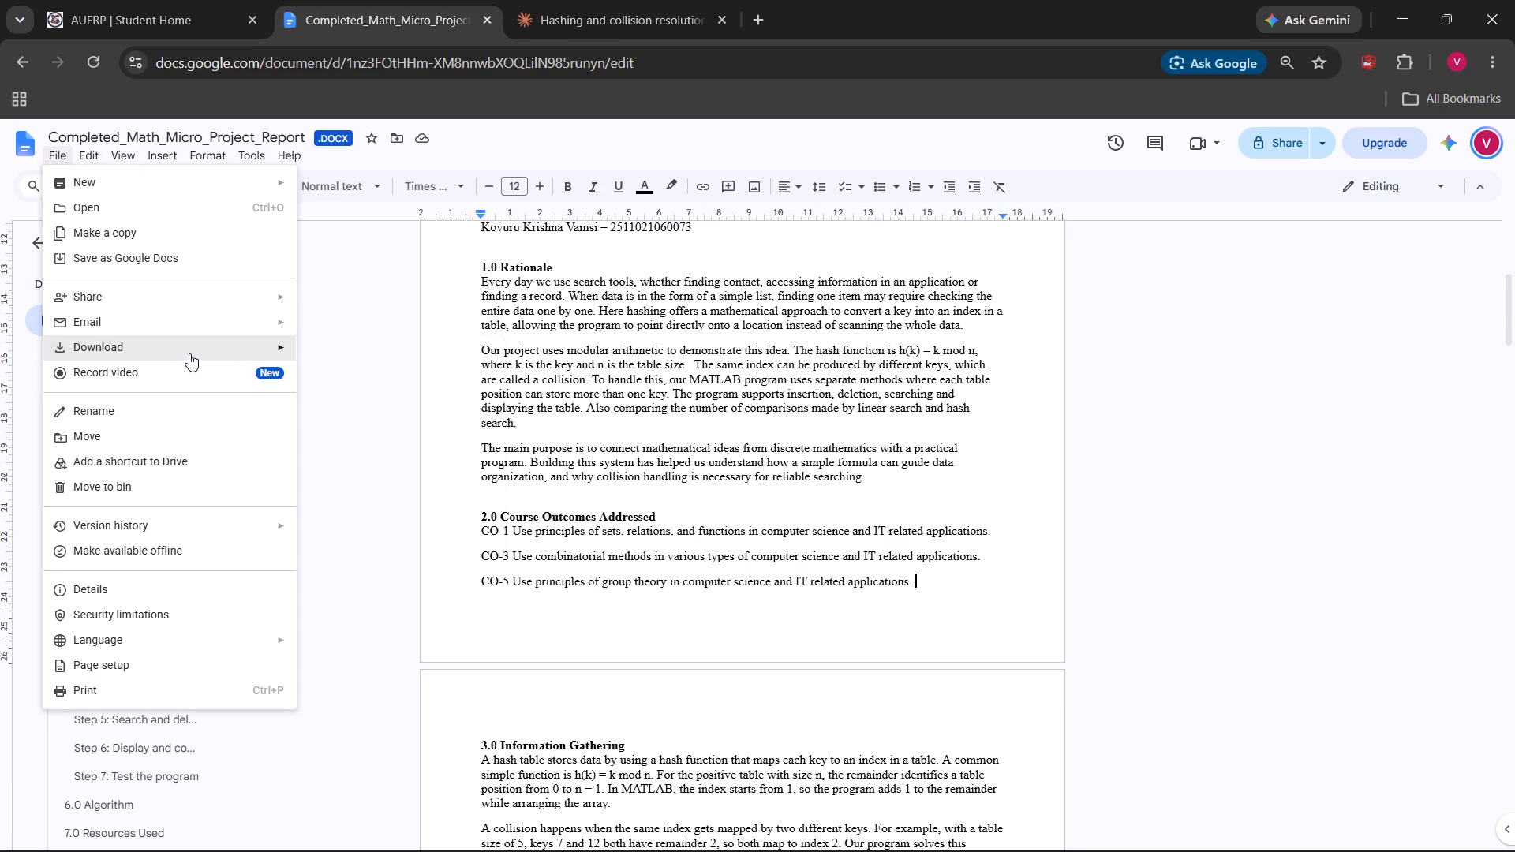
click(361, 375)
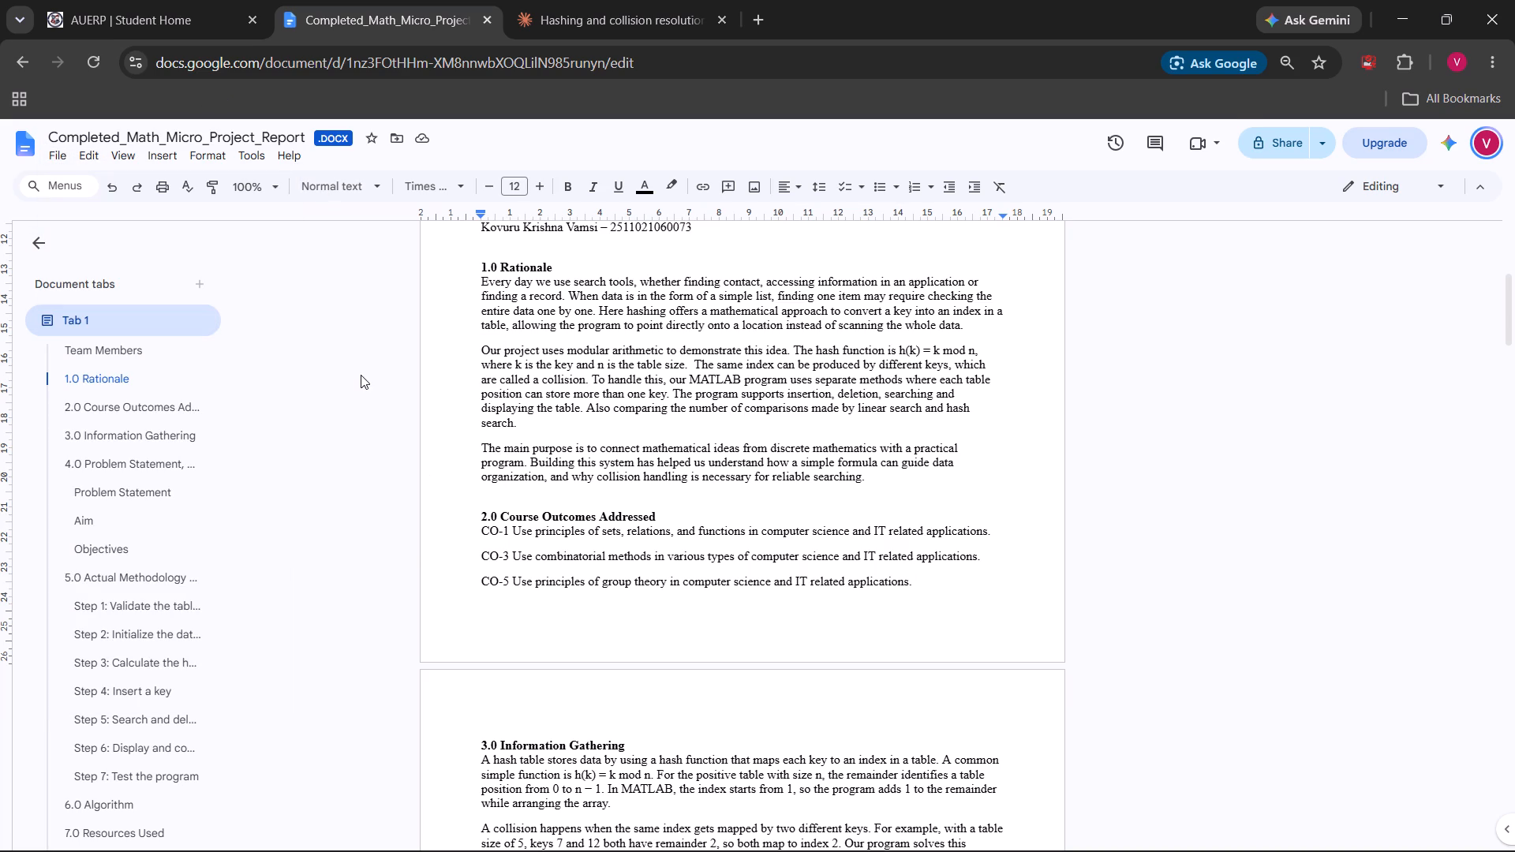
click(971, 502)
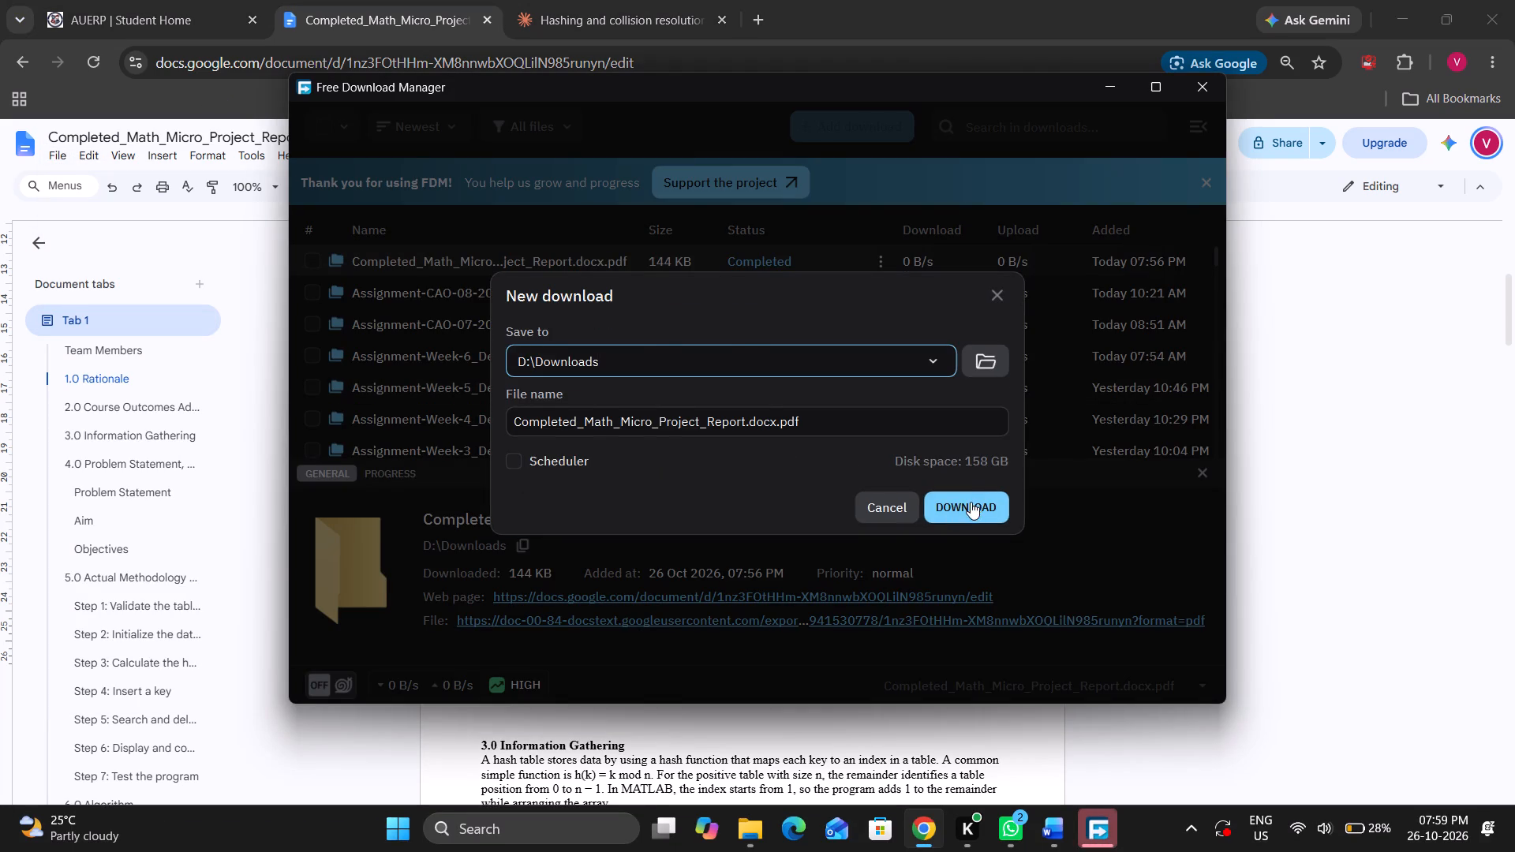
Open the new download's containing folder in File Explorer, copy the latest report PDF, and minimize the File Explorer and Free Download Manager windows.
click(335, 254)
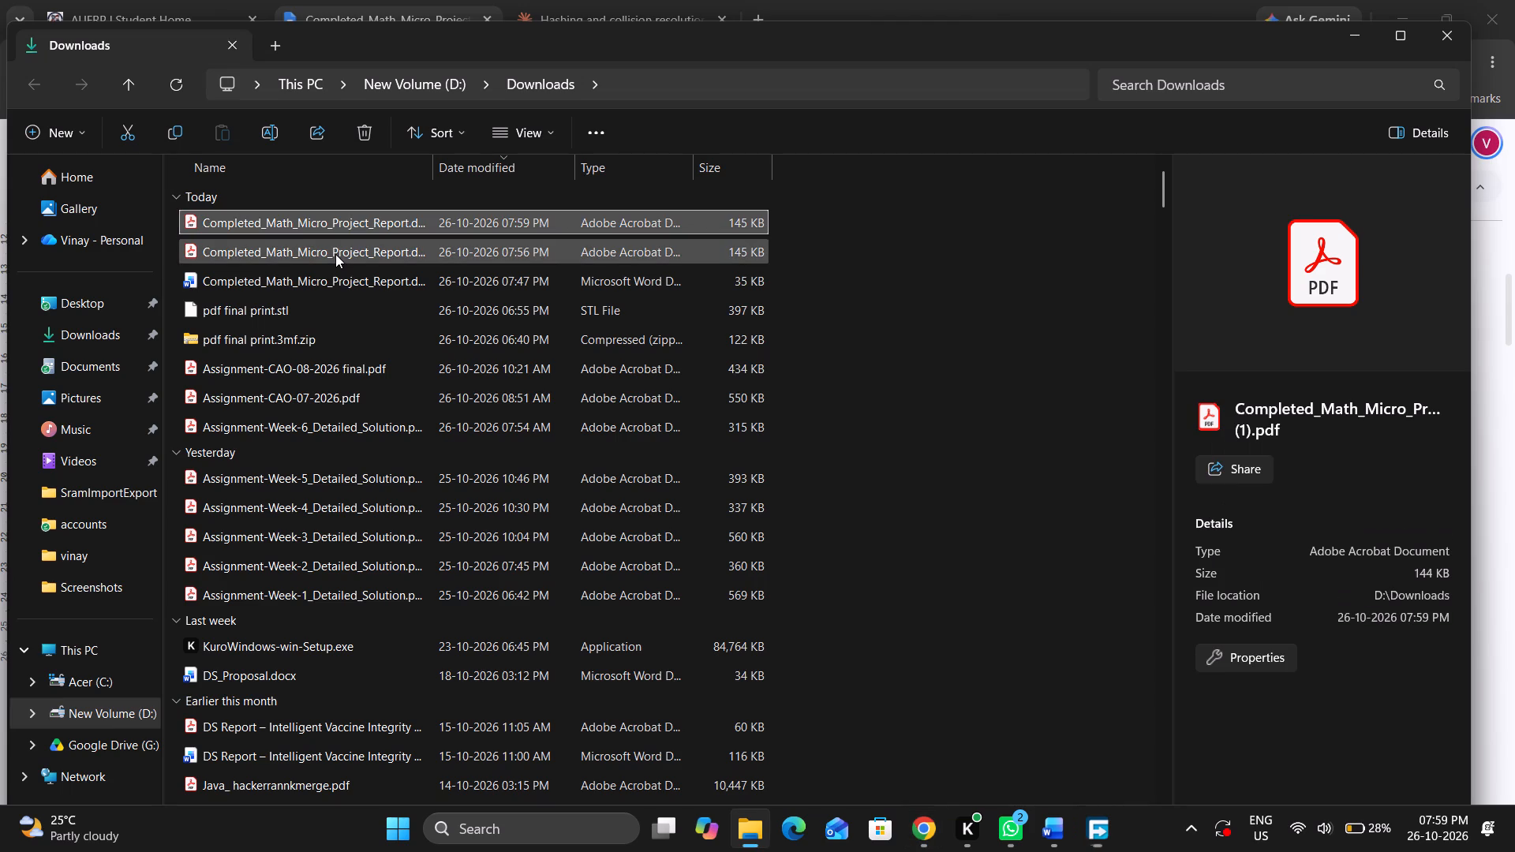
right_click(308, 229)
click(396, 258)
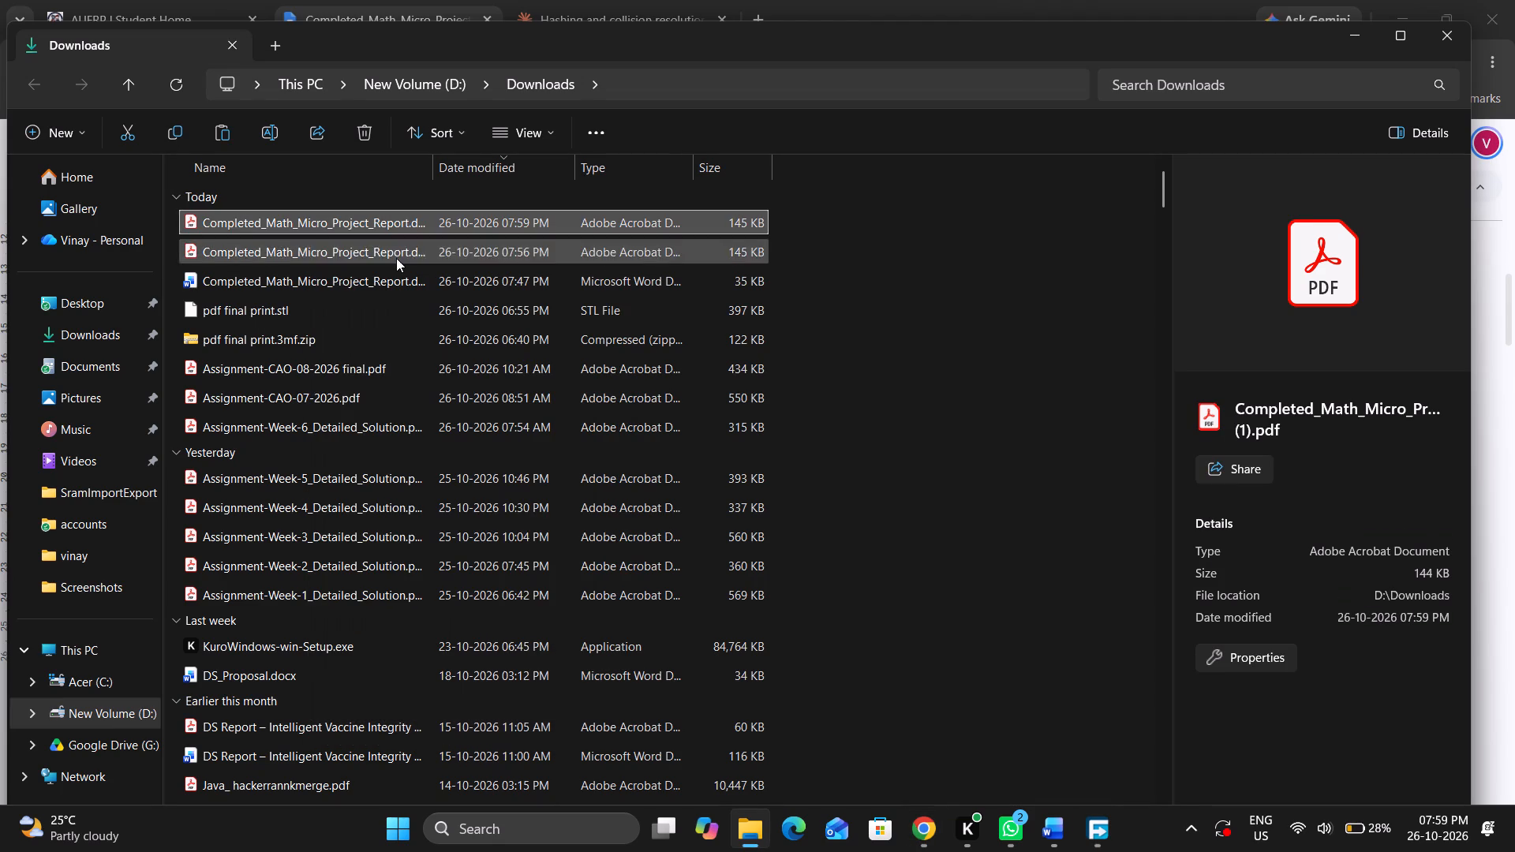
click(1354, 48)
click(1110, 86)
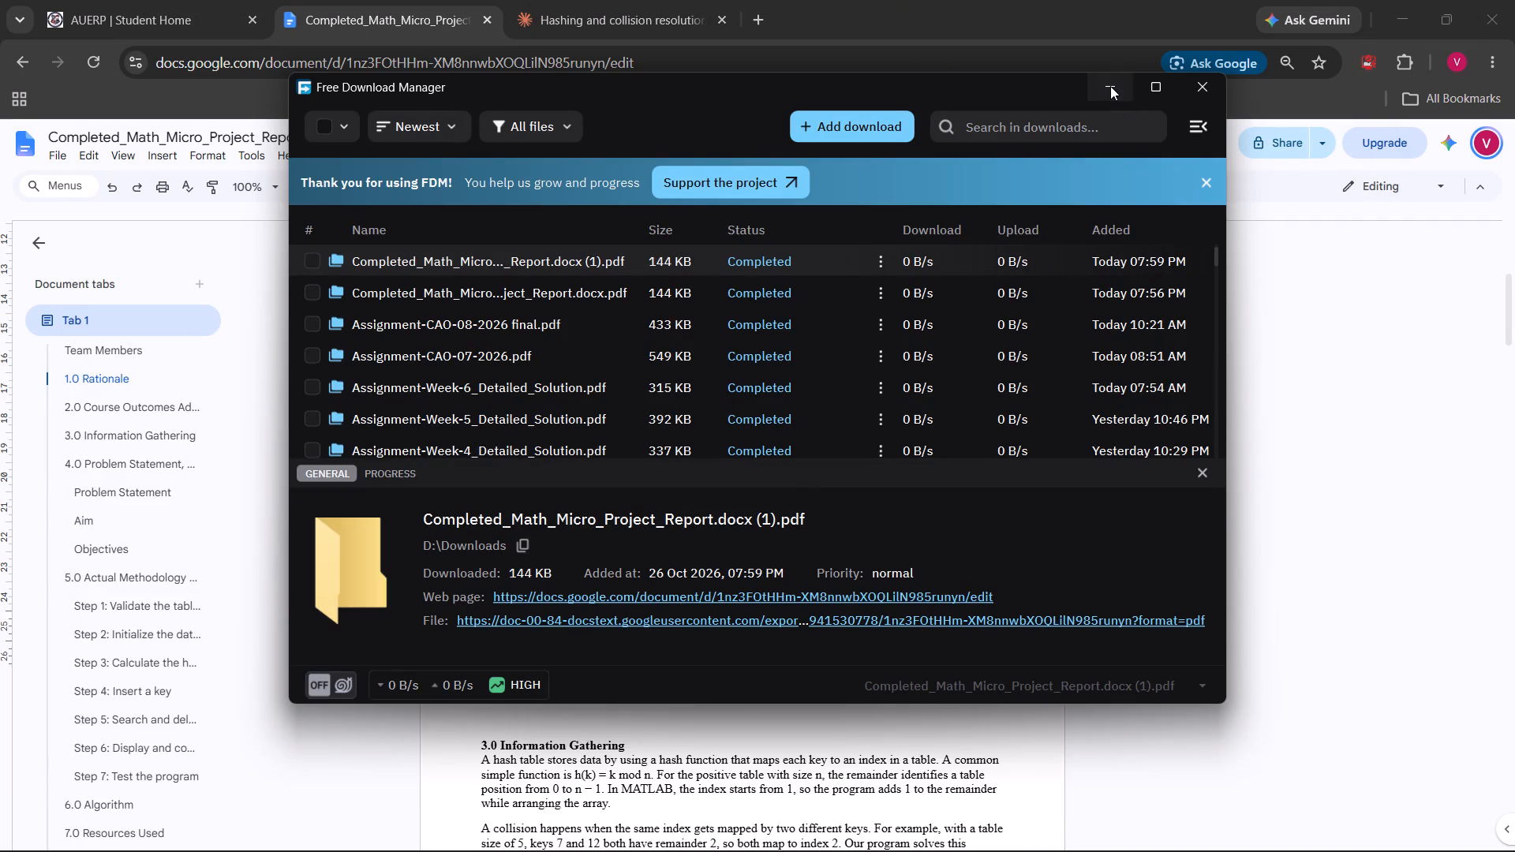